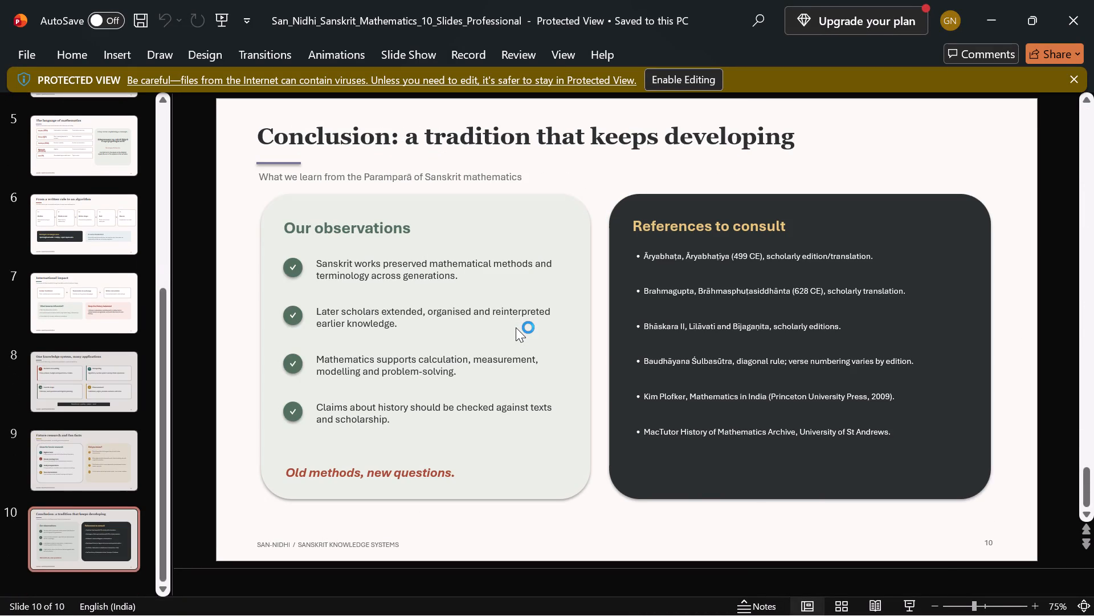
Go back from the conclusion slide to the presentation's opening slide, "From Śūnya to Algorithms".
scroll(516, 327, "up", 16)
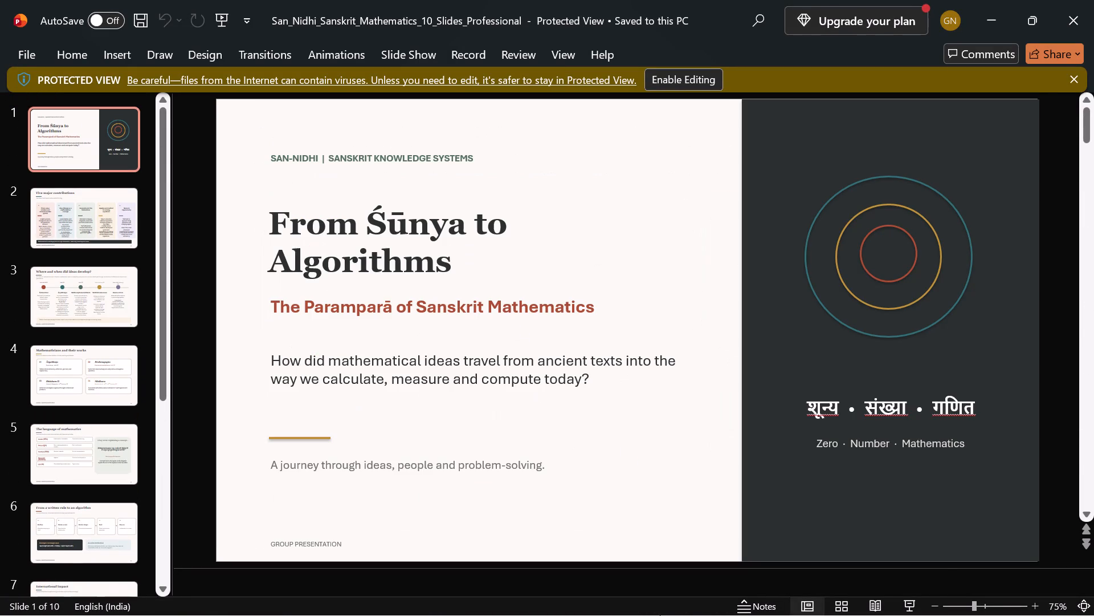
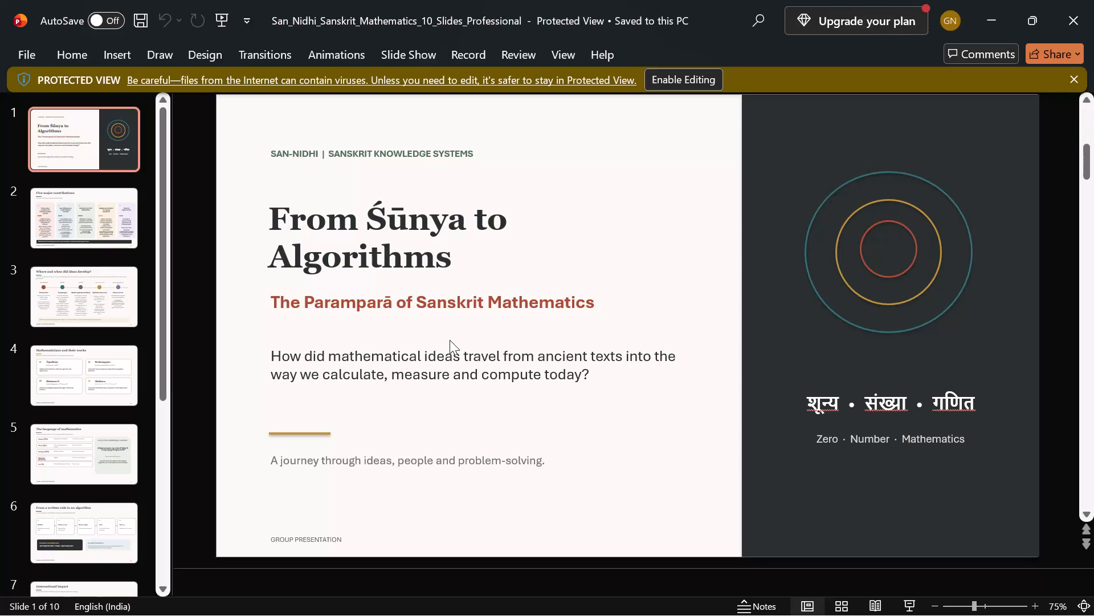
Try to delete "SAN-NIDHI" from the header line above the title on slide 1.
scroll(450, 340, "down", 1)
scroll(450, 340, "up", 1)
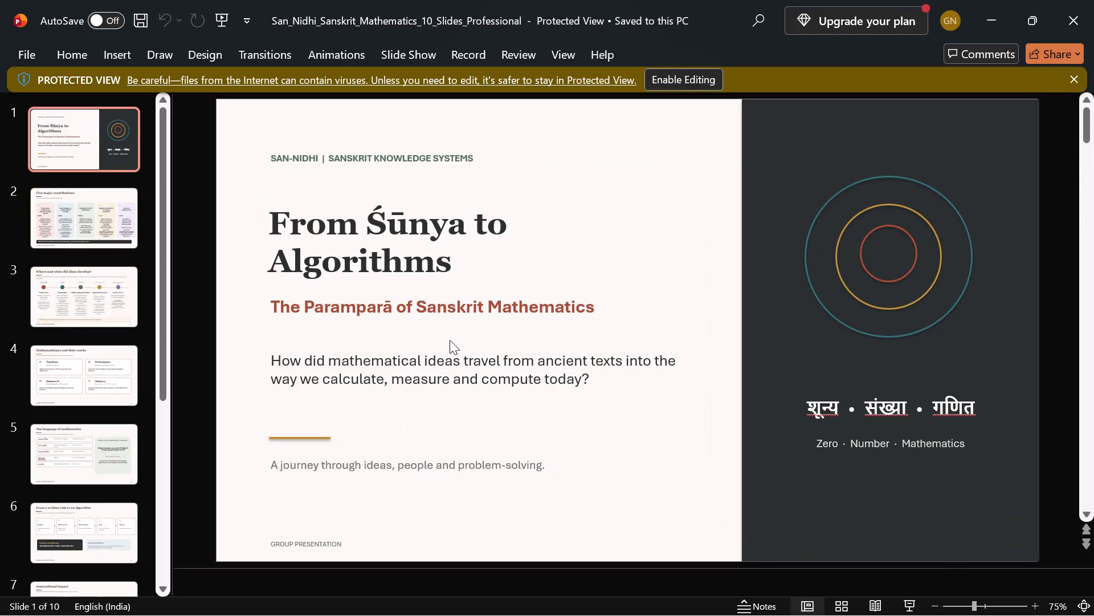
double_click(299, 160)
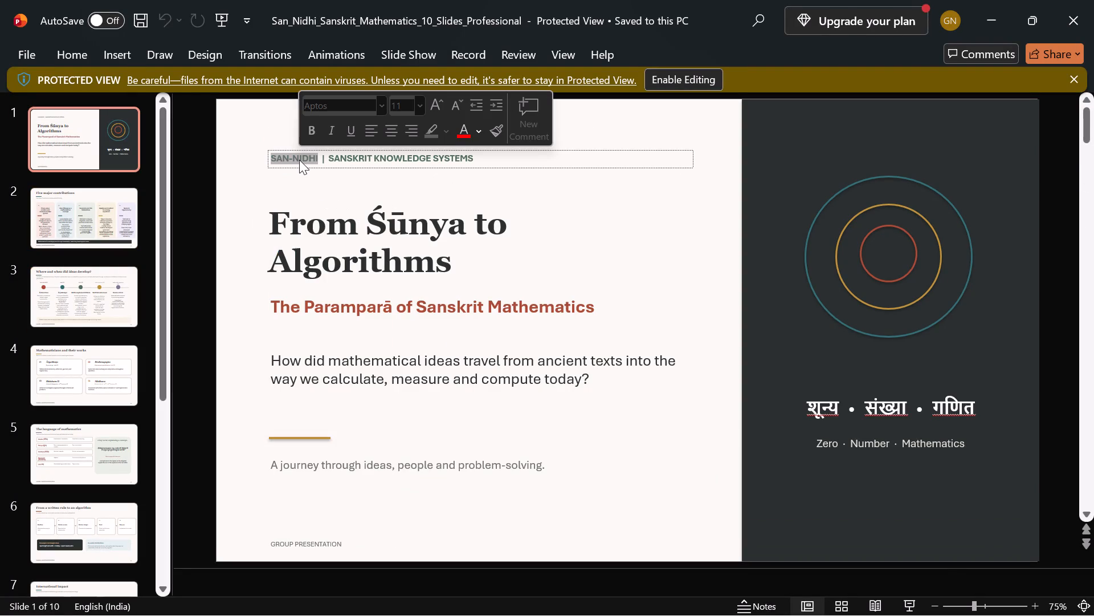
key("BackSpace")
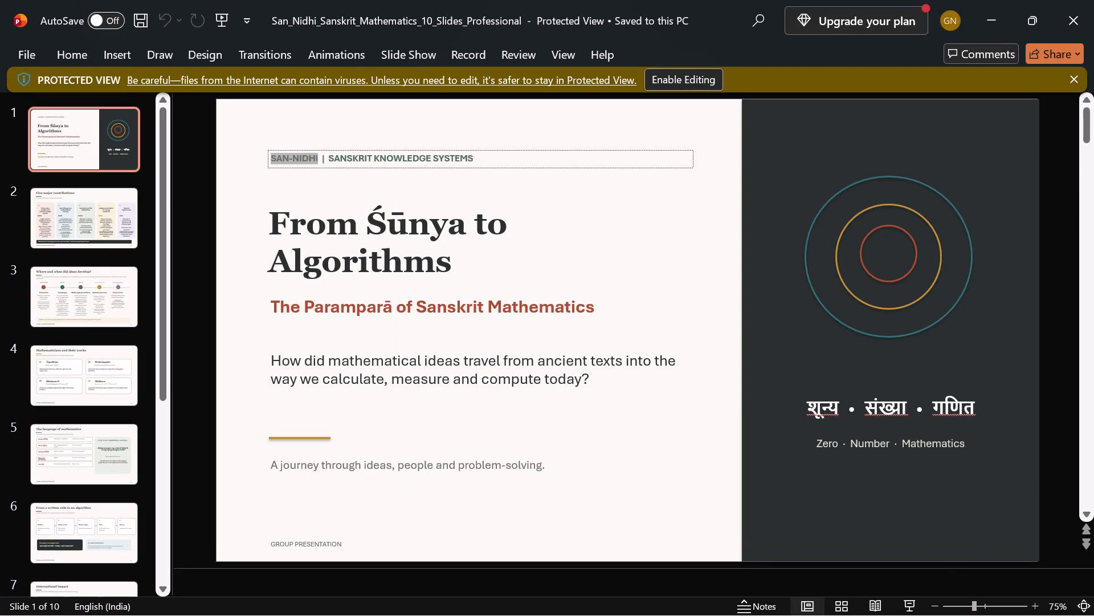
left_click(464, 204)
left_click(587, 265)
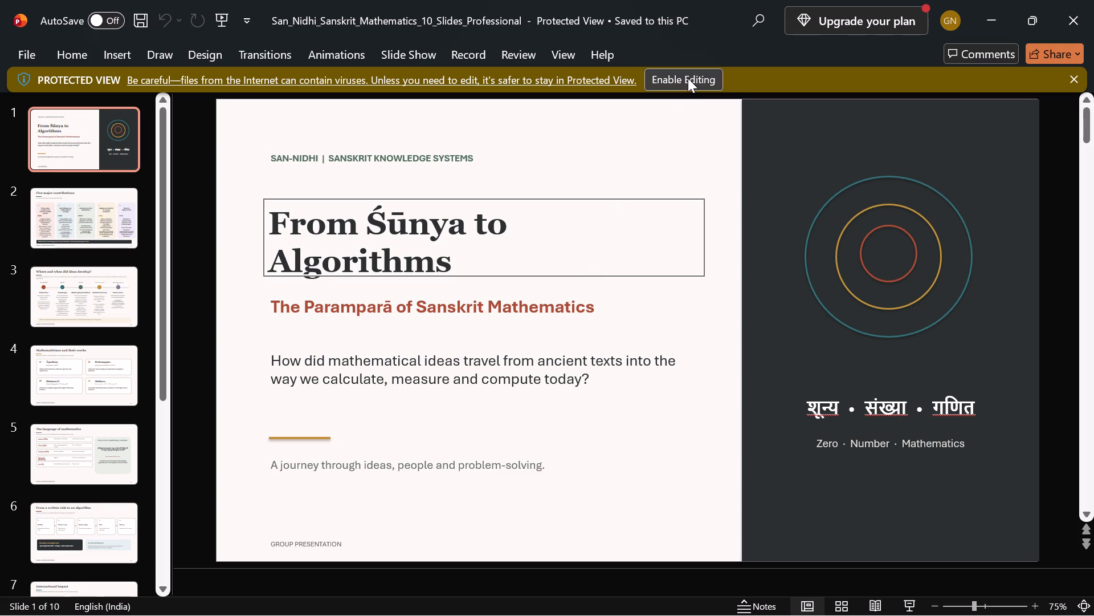
Enable editing for the protected Sanskrit mathematics presentation.
left_click(688, 78)
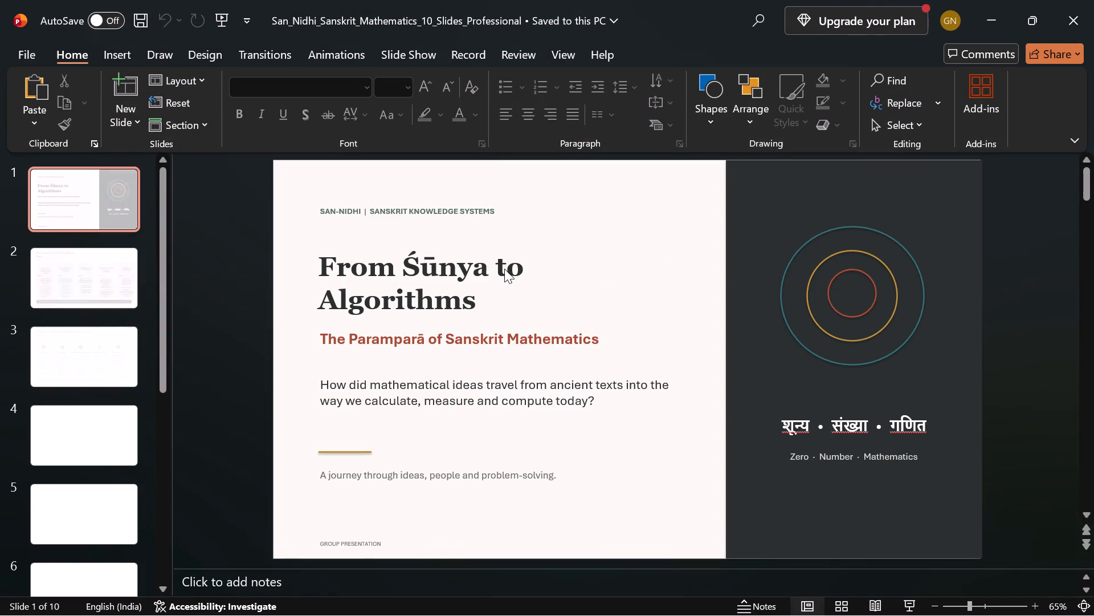
Remove "SAN-NIDHI" and the divider bar from the header line on slide 1, keeping "SANSKRIT KNOWLEDGE SYSTEMS".
left_click(365, 209)
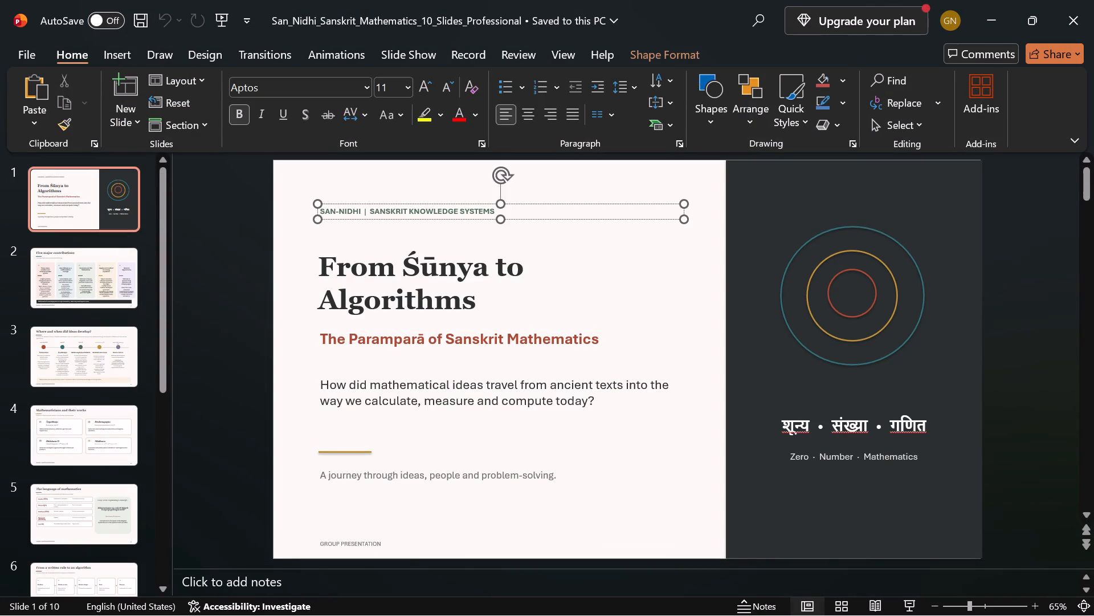
key("Right")
key("BackSpace")
key("BackSpace")
key("BackSpace")
key("BackSpace")
key("BackSpace")
key("BackSpace")
key("BackSpace")
key("BackSpace")
key("BackSpace")
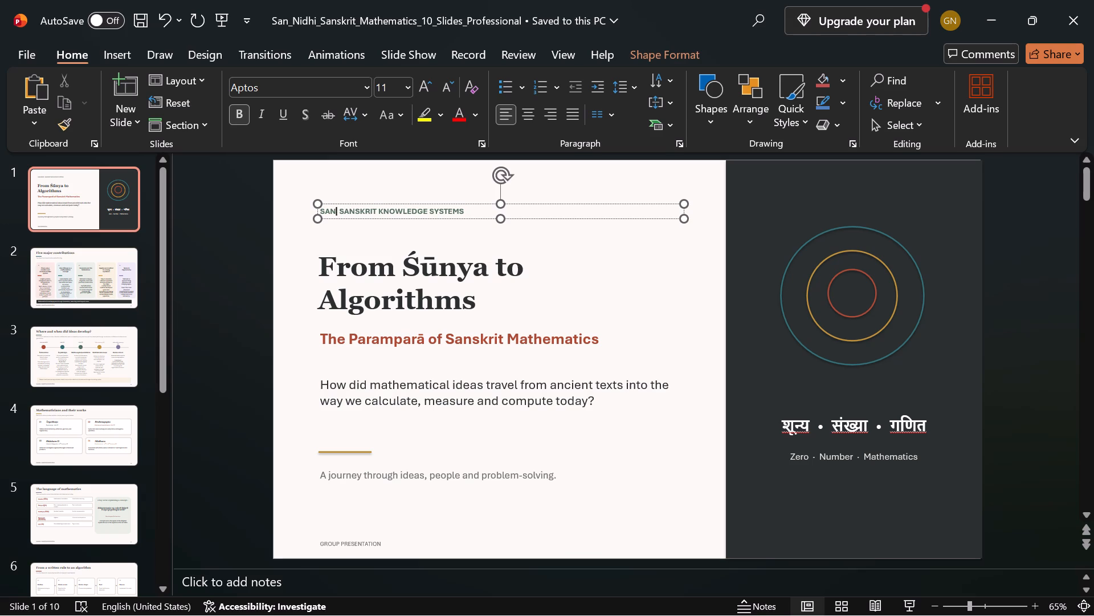
key("BackSpace")
key("BackSpace")
key("BackSpace")
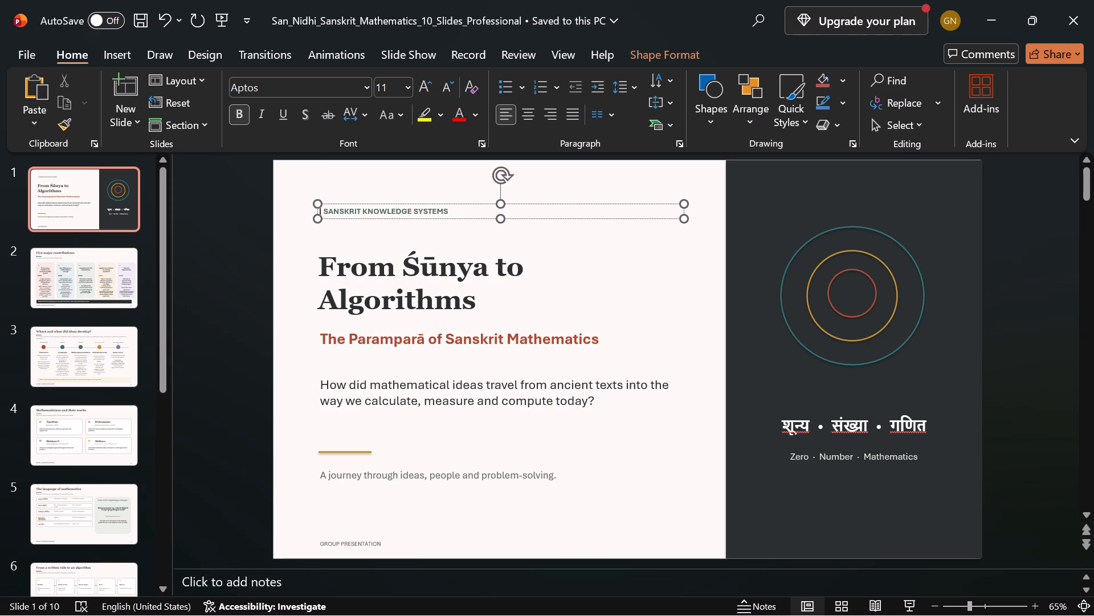
left_click(455, 208)
left_click(455, 208)
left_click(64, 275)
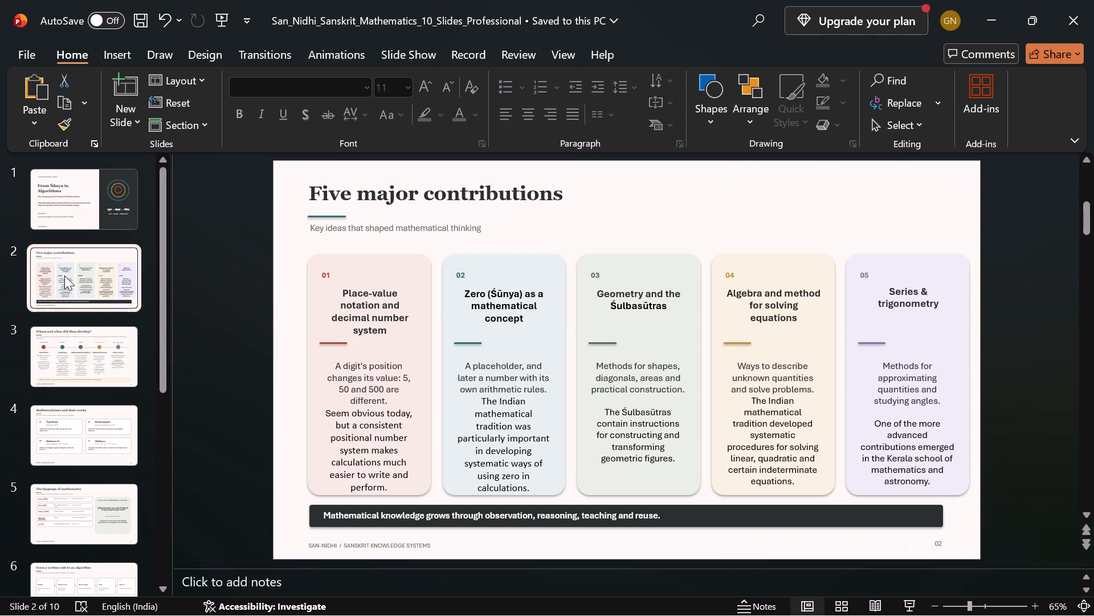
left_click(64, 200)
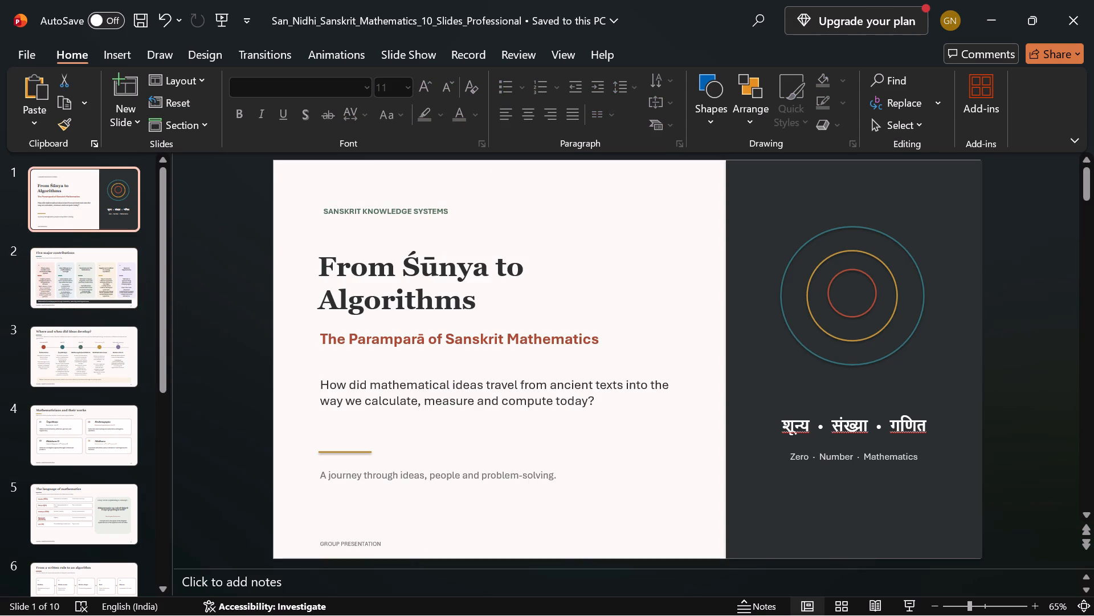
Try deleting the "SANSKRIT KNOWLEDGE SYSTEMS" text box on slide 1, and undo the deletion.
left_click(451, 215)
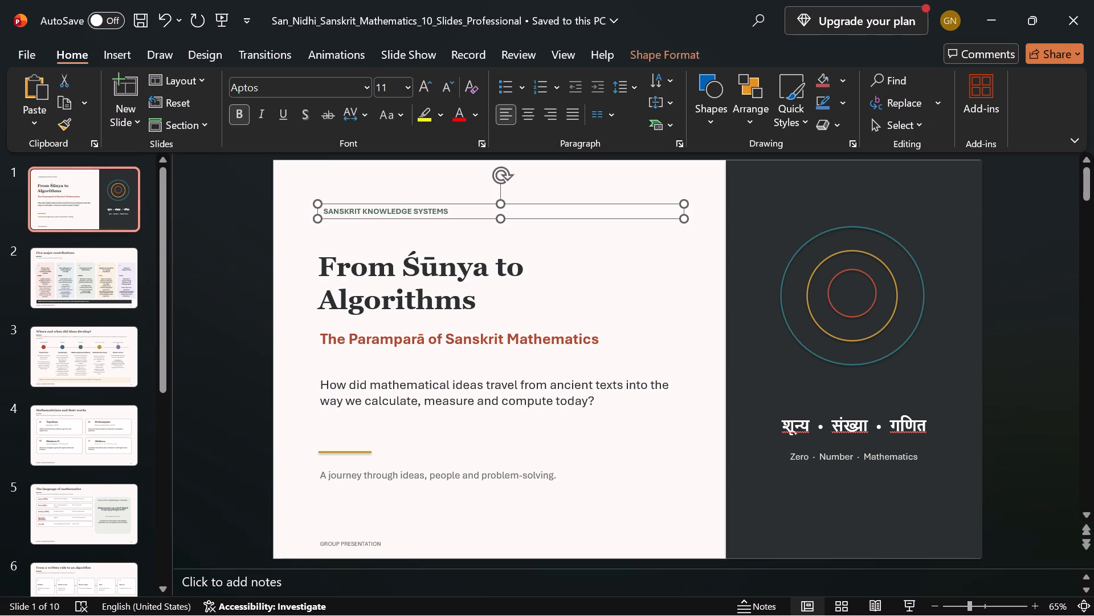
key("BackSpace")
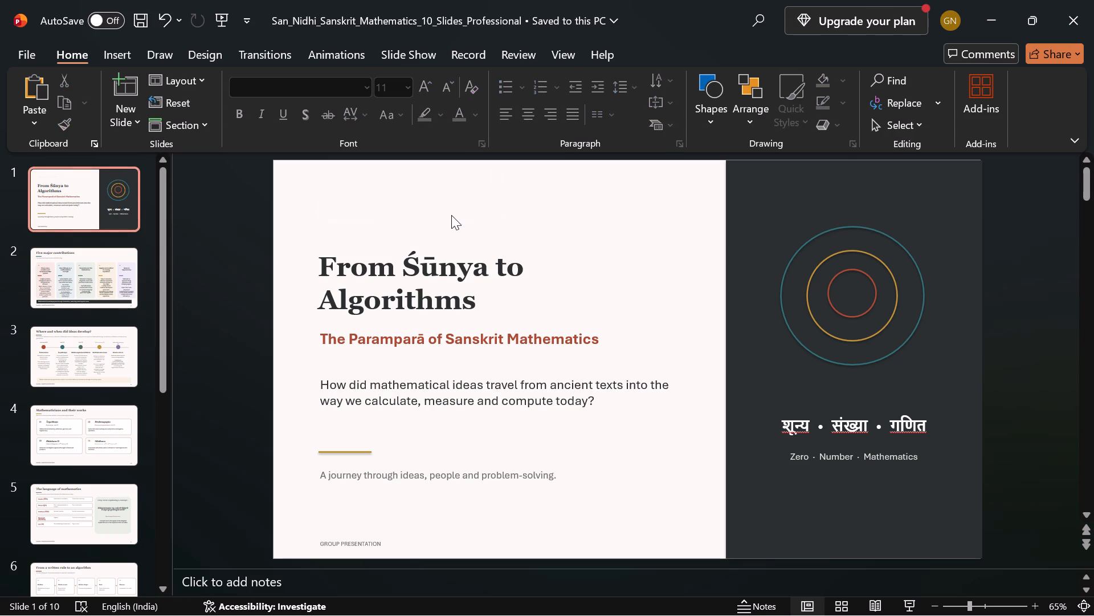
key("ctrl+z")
Replace the "SANSKRIT KNOWLEDGE SYSTEMS" text in the header line on slide 1 with "HS".
double_click(451, 215)
key("BackSpace")
key("BackSpace")
key("BackSpace")
key("BackSpace")
key("BackSpace")
key("BackSpace")
key("BackSpace")
key("BackSpace")
key("BackSpace")
key("BackSpace")
key("BackSpace")
key("BackSpace")
key("BackSpace")
key("BackSpace")
key("BackSpace")
key("BackSpace")
key("BackSpace")
key("BackSpace")
key("BackSpace")
key("BackSpace")
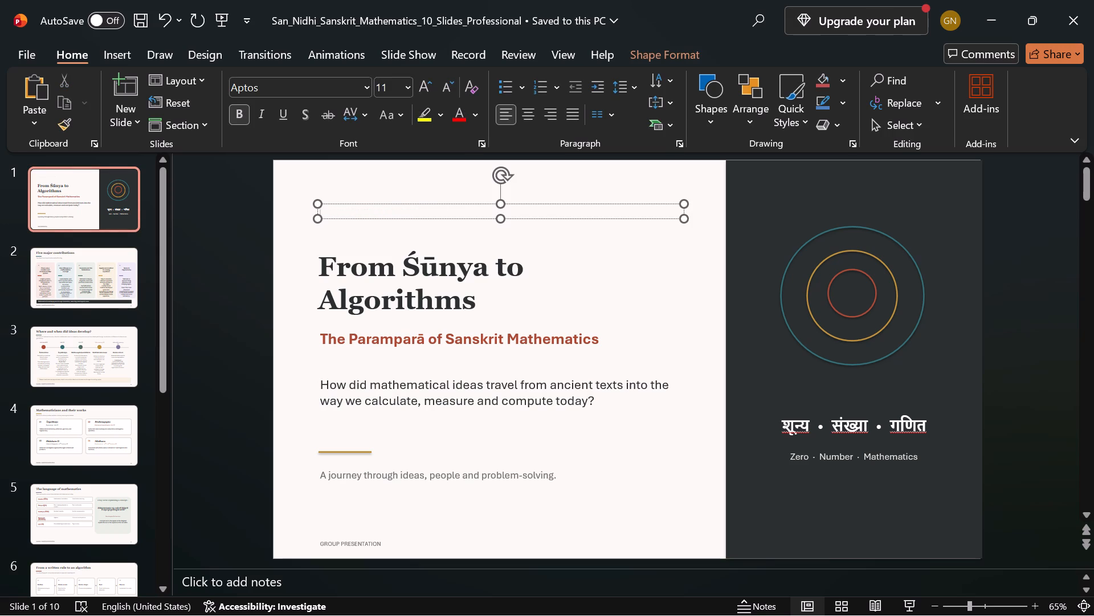
type("HS")
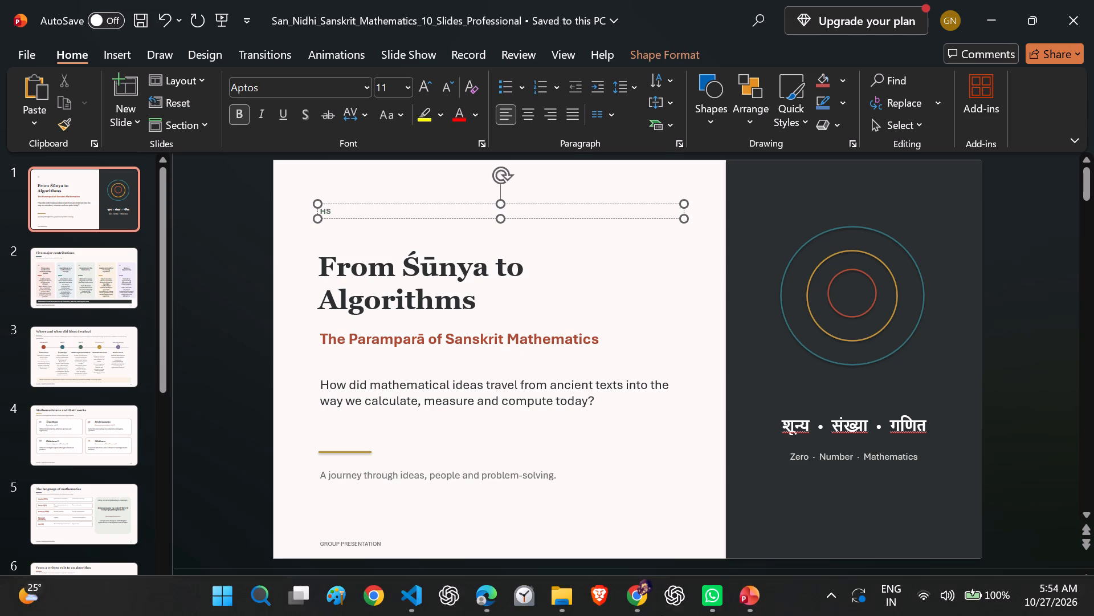
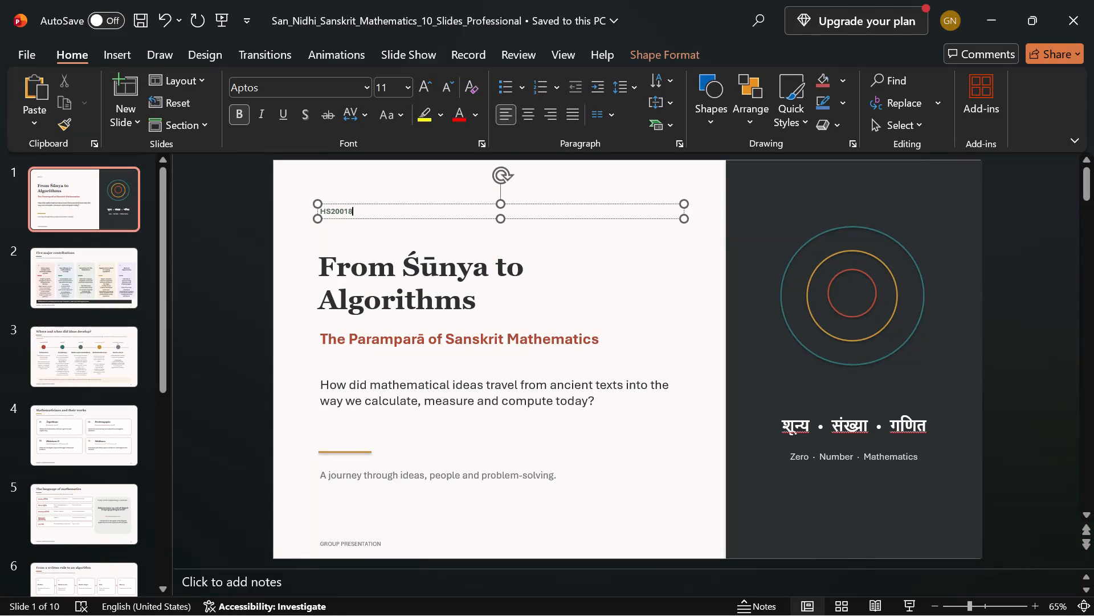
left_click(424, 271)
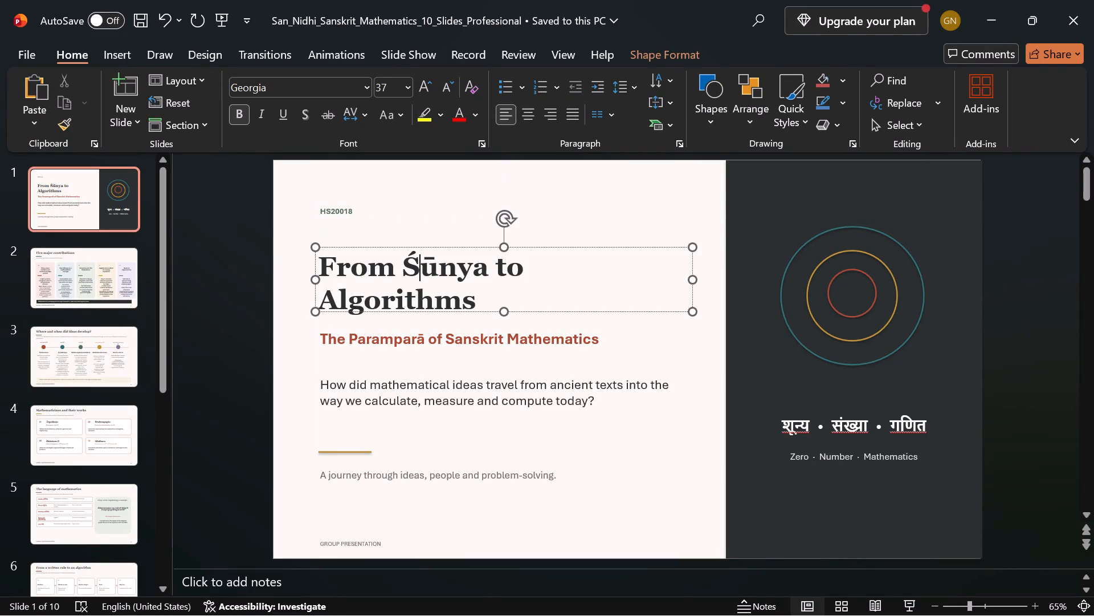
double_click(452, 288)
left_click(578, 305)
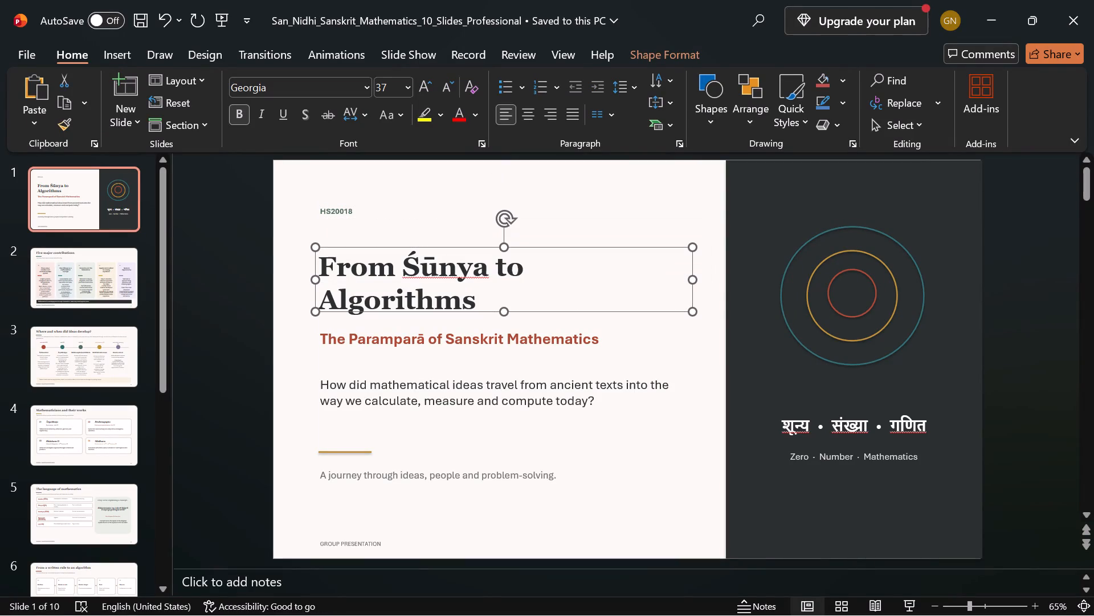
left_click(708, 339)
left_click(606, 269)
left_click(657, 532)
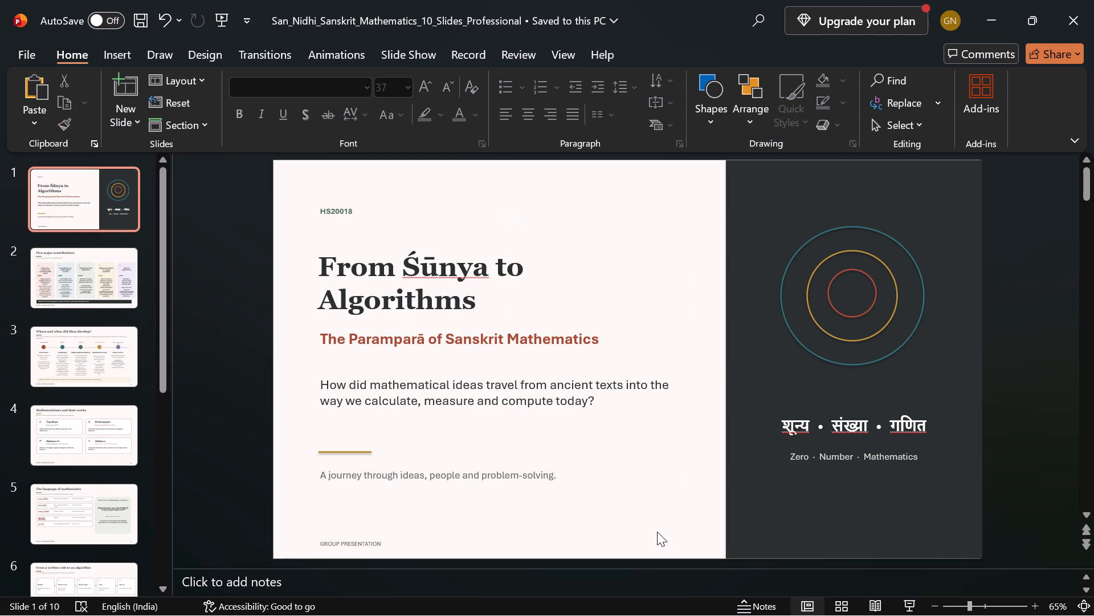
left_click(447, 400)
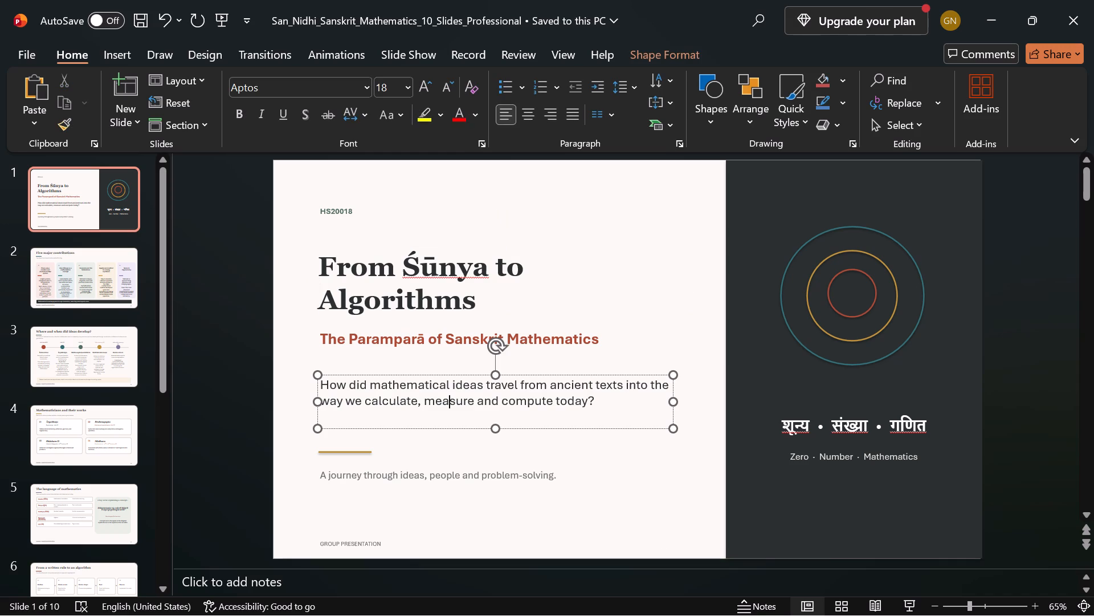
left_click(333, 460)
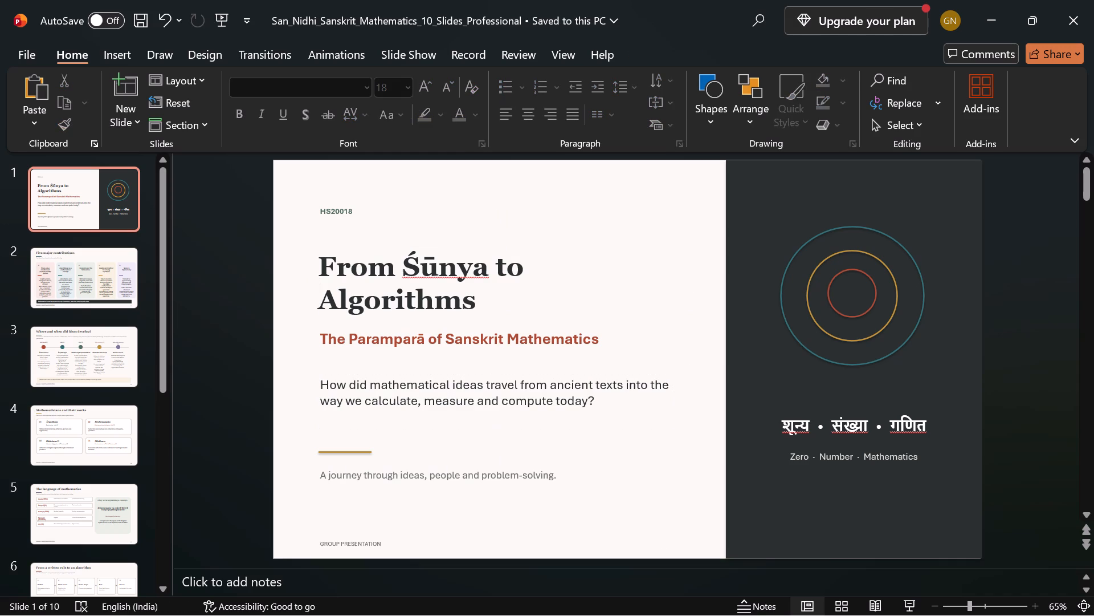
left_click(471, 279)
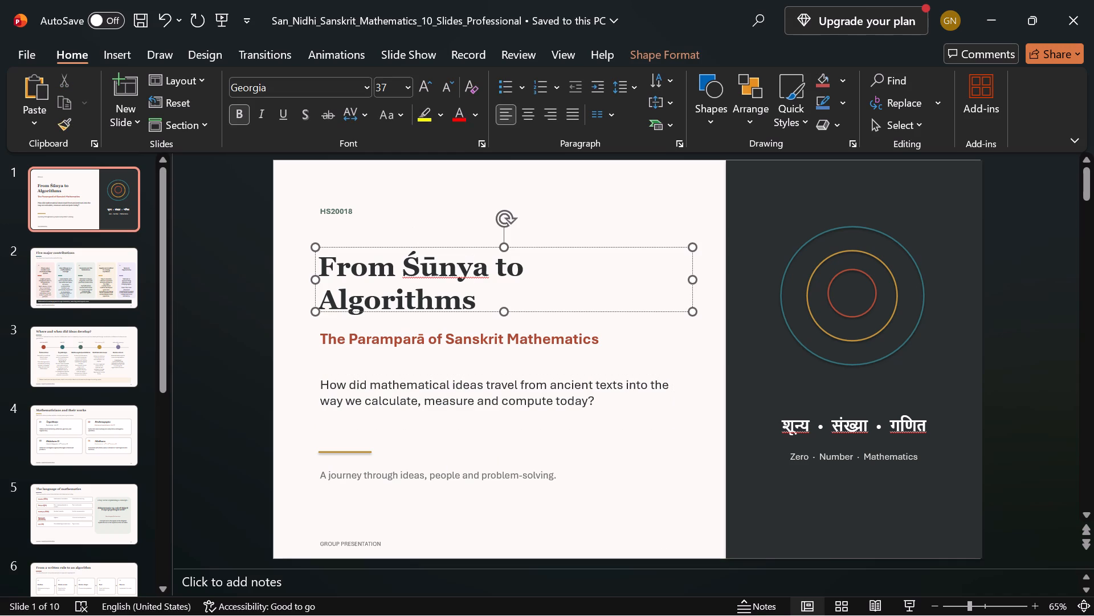
Add a spaced hyphen after "HS20018" in the header line on slide 1.
left_click(401, 210)
left_click(401, 210)
key("m")
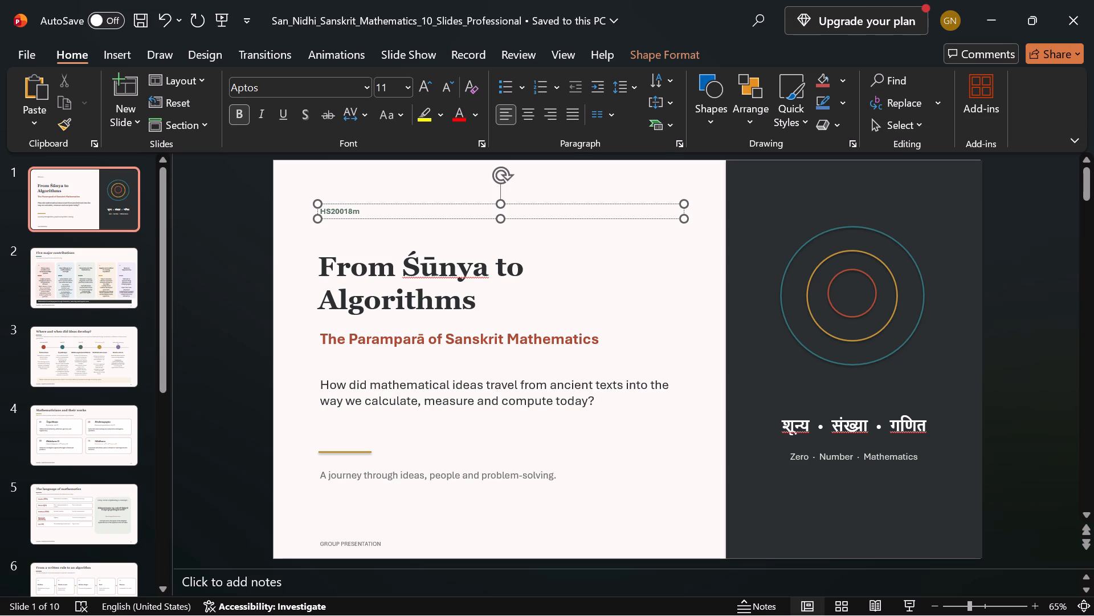
key("BackSpace")
key("space")
key("shift+d")
key("BackSpace")
type("Sa")
key("BackSpace")
key("BackSpace")
key("BackSpace")
key("space")
key("space")
key("BackSpace")
key("BackSpace")
key("BackSpace")
key("BackSpace")
key("BackSpace")
type("-")
key("space")
key("space")
key("space")
key("space")
Append "SANSKRIT AND HERITAGE" in capitals after the hyphen in slide 1's header line.
type("Sa")
type("ANSKRIT AND HERITAGGE")
key("BackSpace")
key("BackSpace")
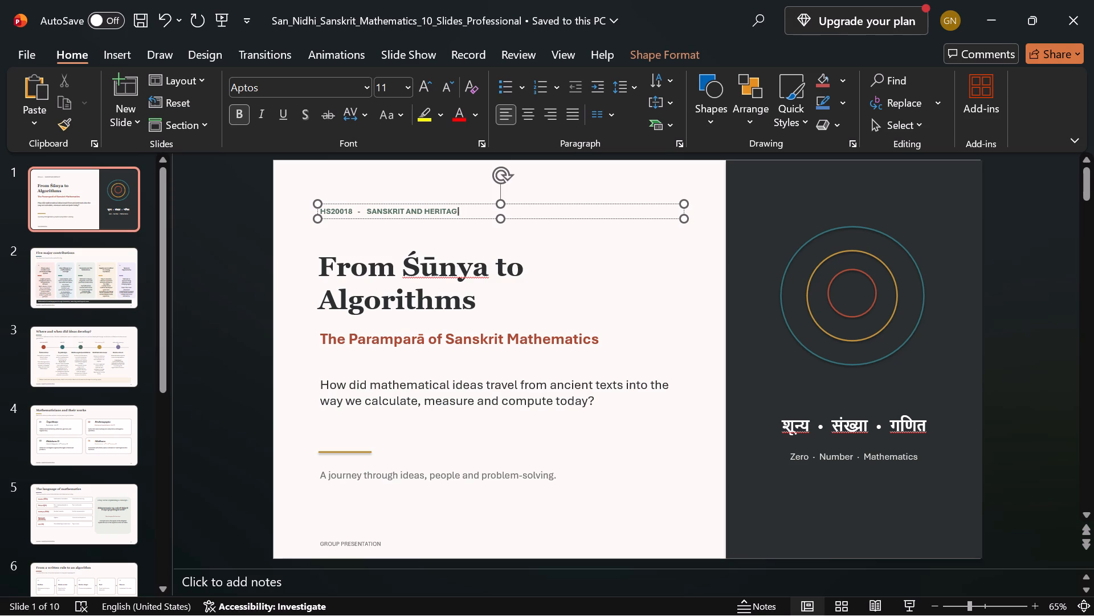
key("e")
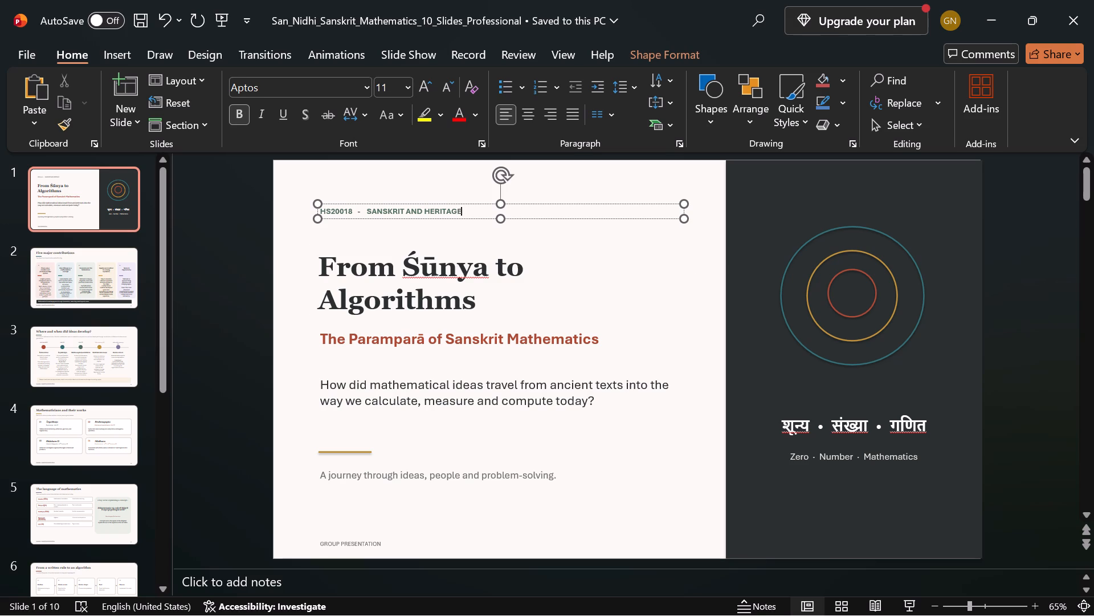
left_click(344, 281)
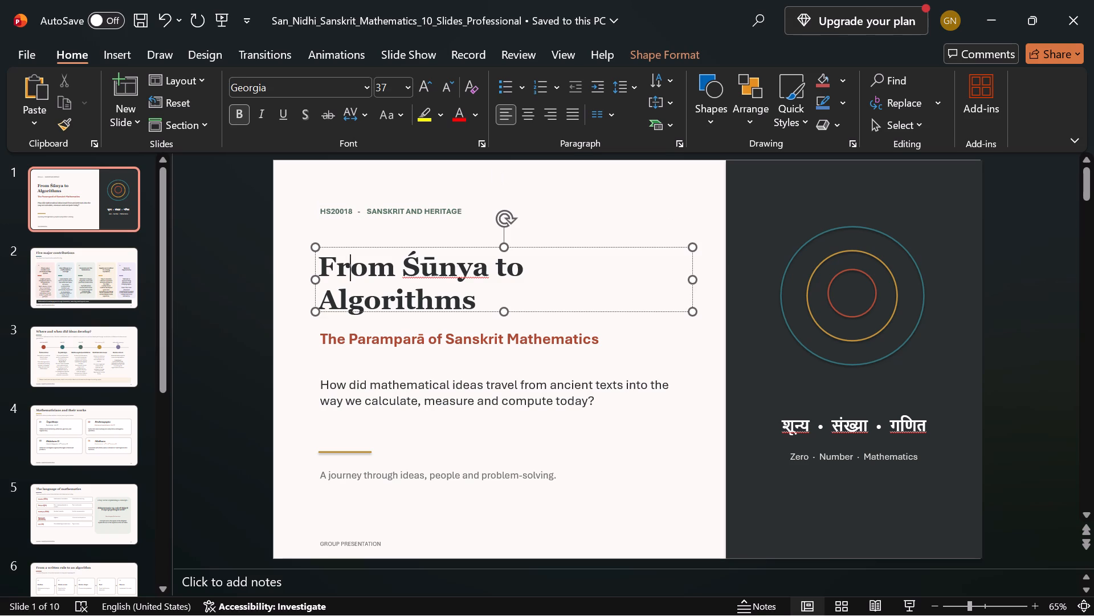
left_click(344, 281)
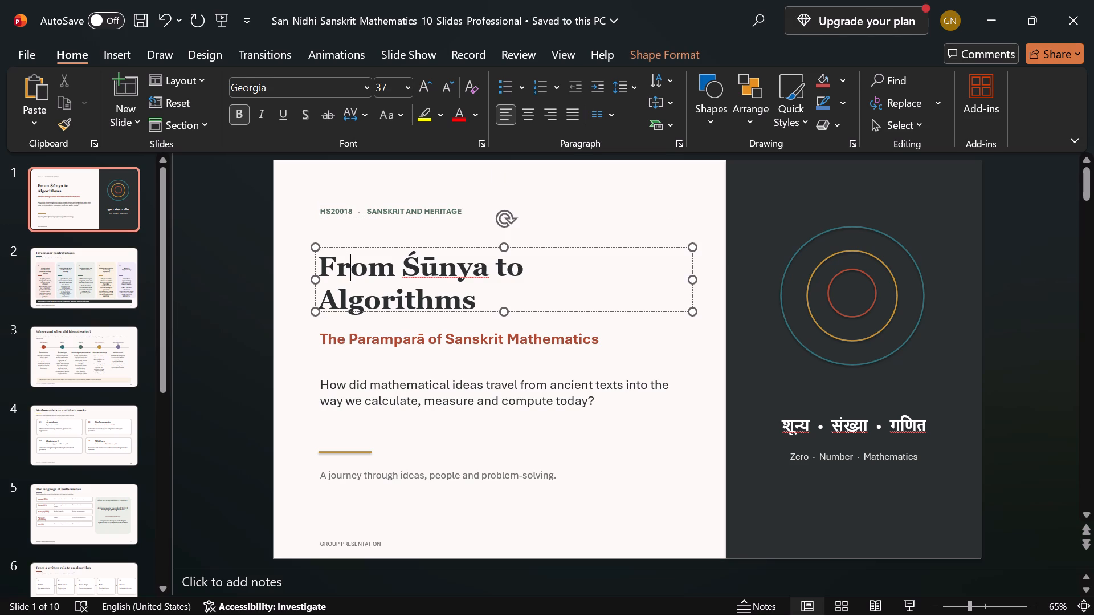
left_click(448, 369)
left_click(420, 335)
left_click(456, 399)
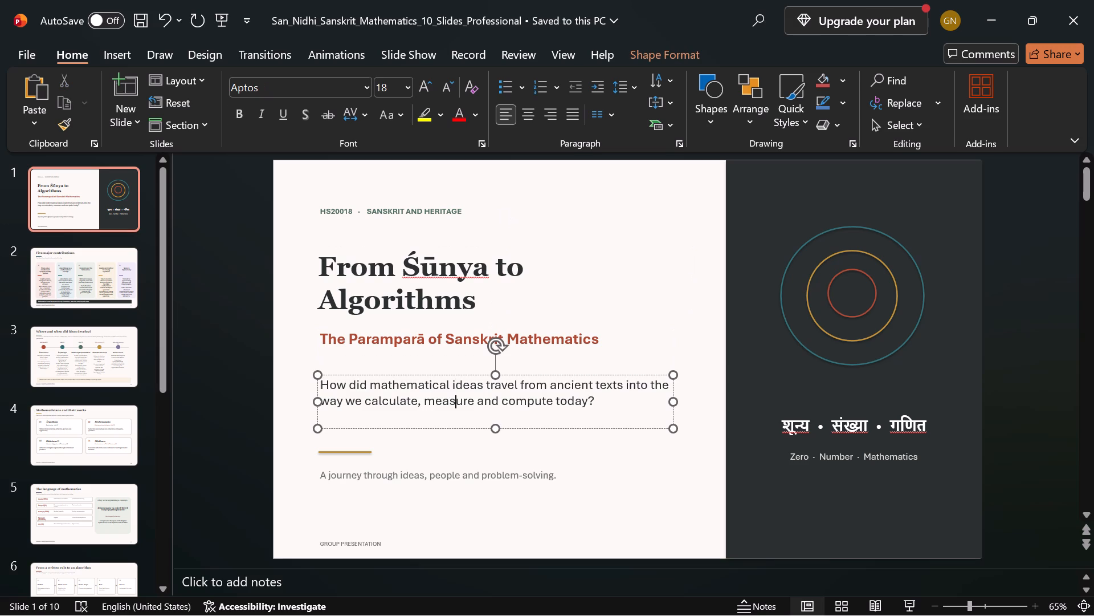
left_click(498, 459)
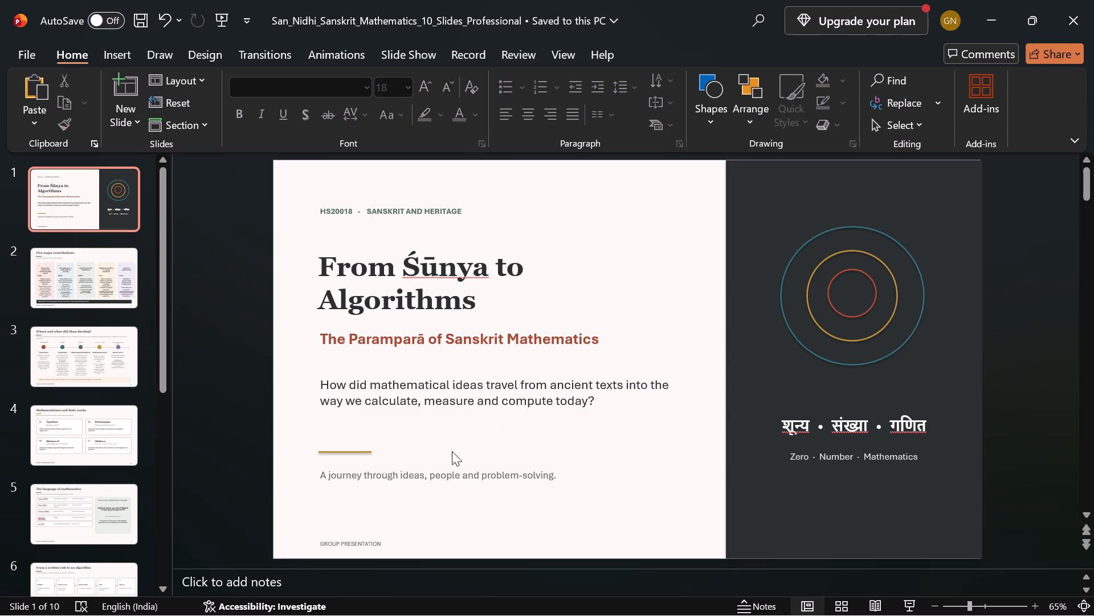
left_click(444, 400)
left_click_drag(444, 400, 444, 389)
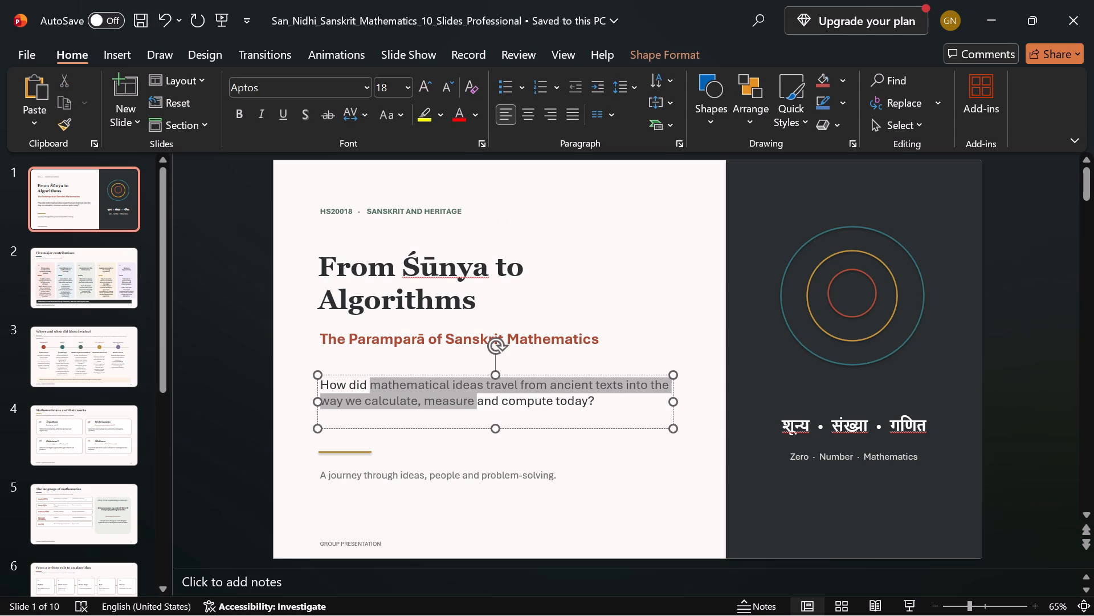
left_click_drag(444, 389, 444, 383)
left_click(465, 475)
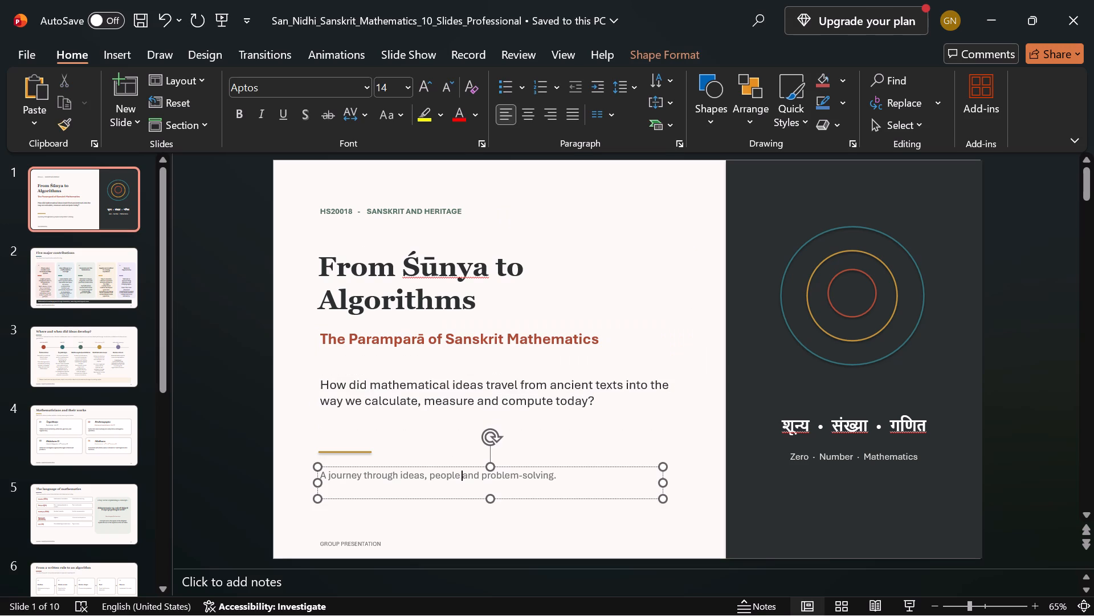
Move the "How did mathematical ideas travel" text box on slide 1 up, closer beneath the red subtitle.
left_click(517, 403)
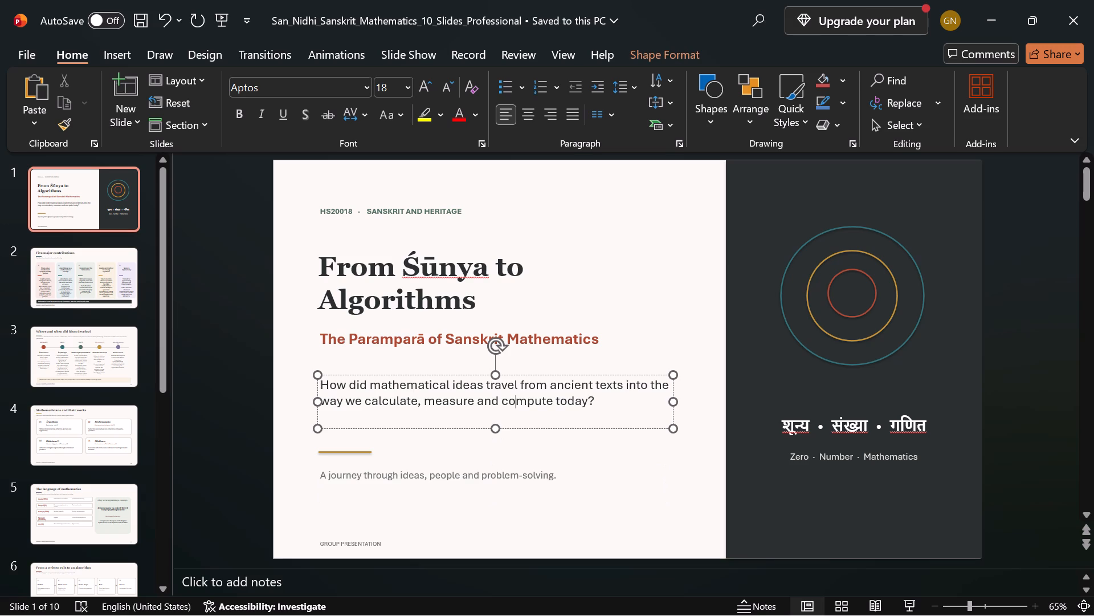
left_click_drag(636, 421, 636, 404)
left_click(688, 461)
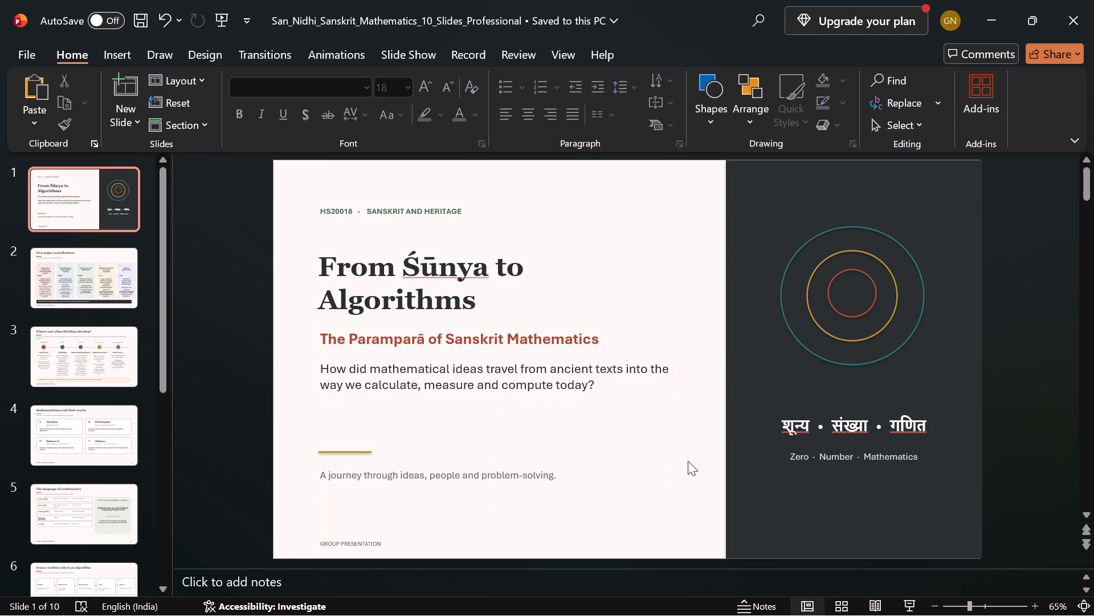
Resize the "From Śūnya to Algorithms" title box on slide 1 to be slightly taller and narrower, keeping its left edge in place.
left_click(472, 289)
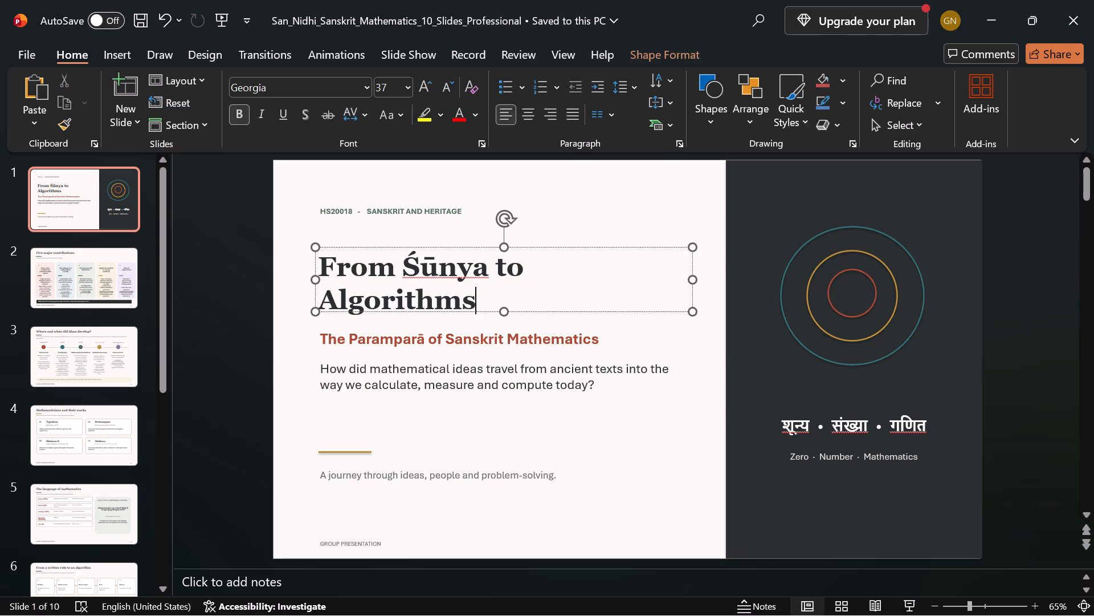
left_click_drag(694, 314, 670, 307)
left_click_drag(670, 282, 693, 280)
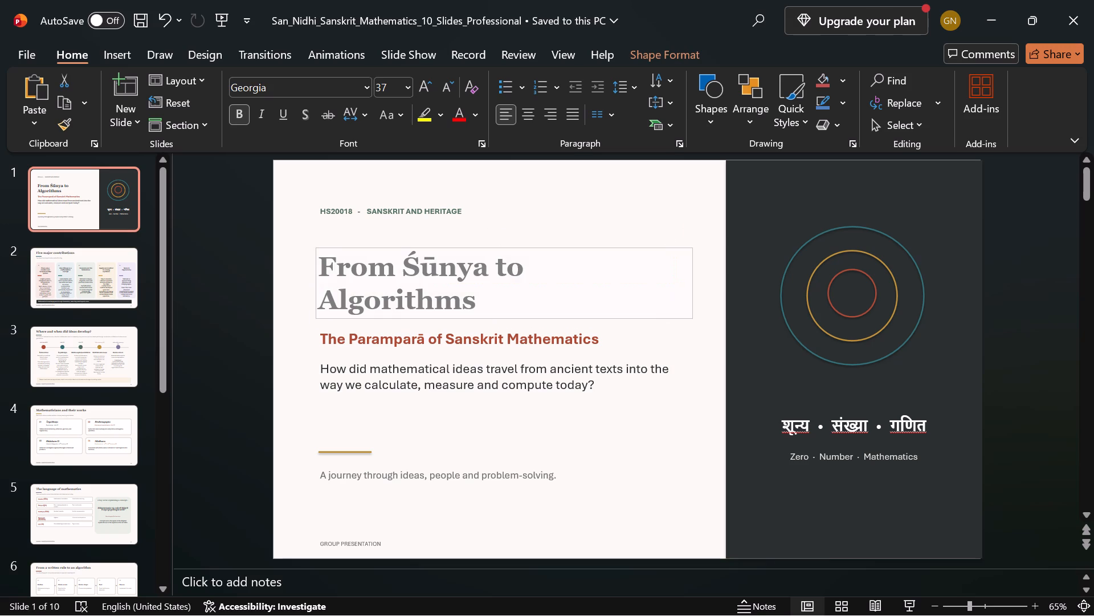
left_click_drag(693, 280, 771, 273)
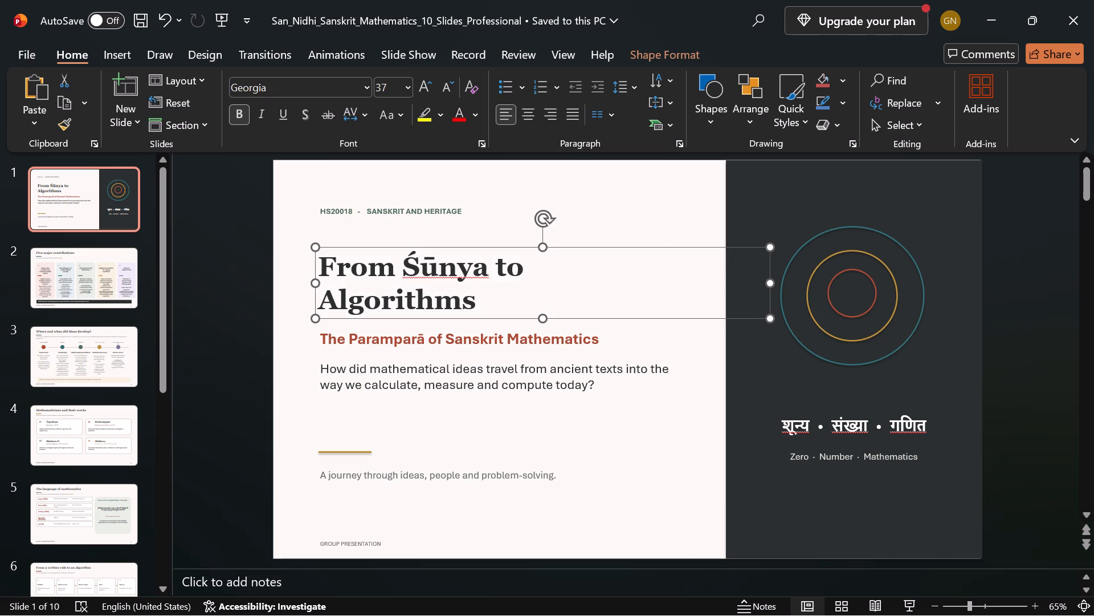
left_click(771, 273)
left_click_drag(769, 286, 662, 279)
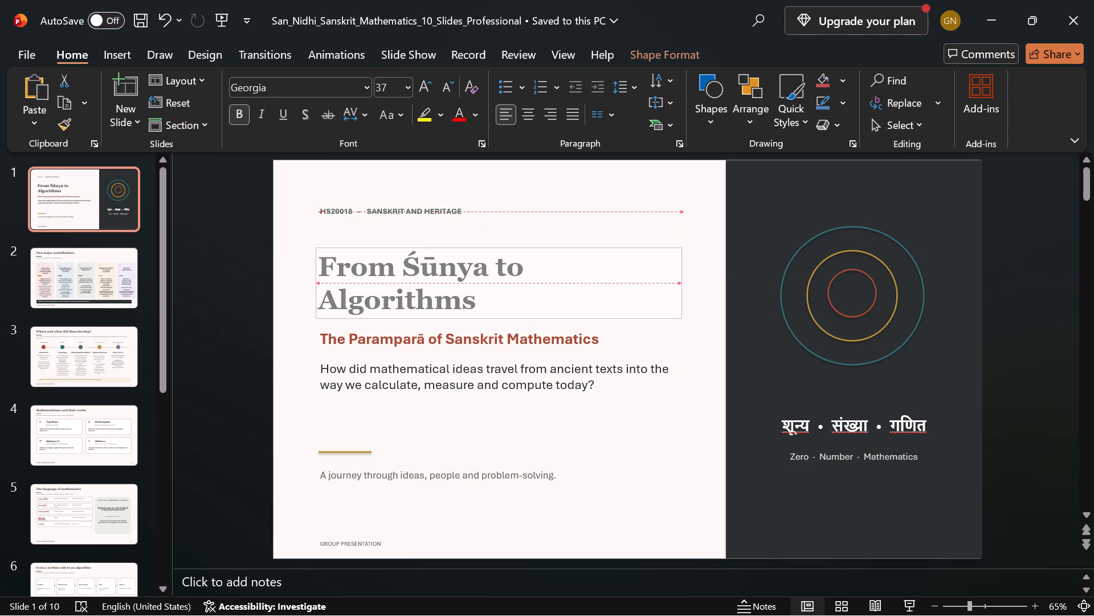
left_click_drag(662, 279, 655, 278)
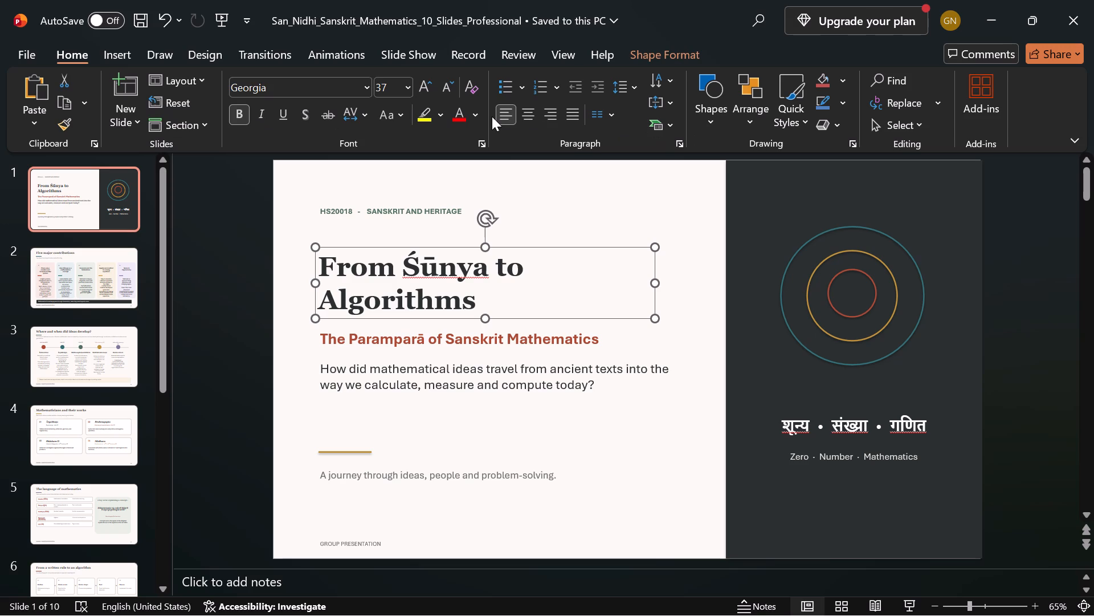
left_click(653, 558)
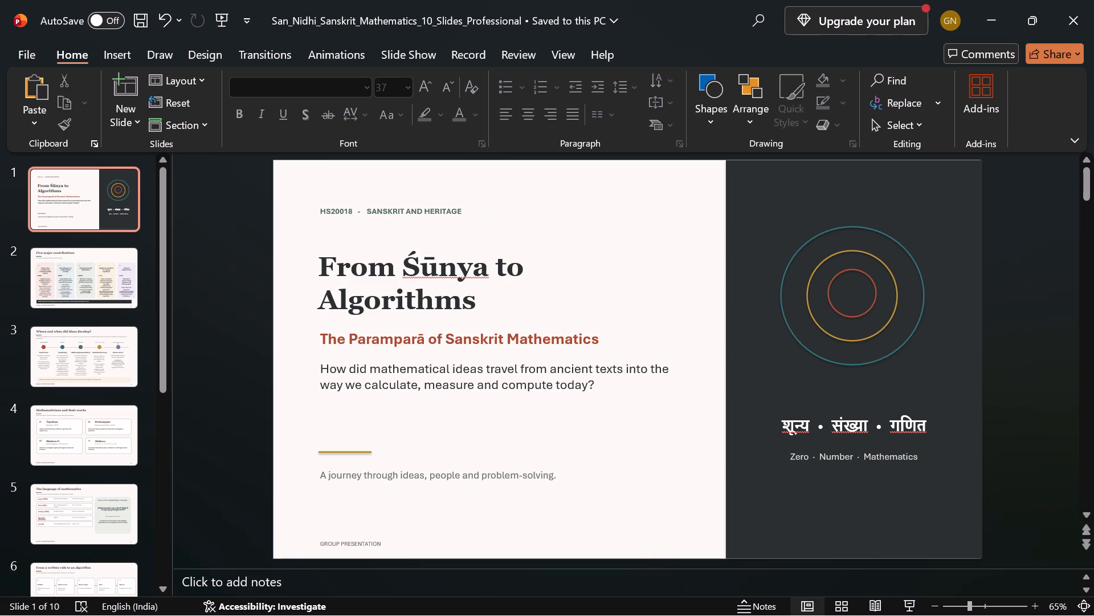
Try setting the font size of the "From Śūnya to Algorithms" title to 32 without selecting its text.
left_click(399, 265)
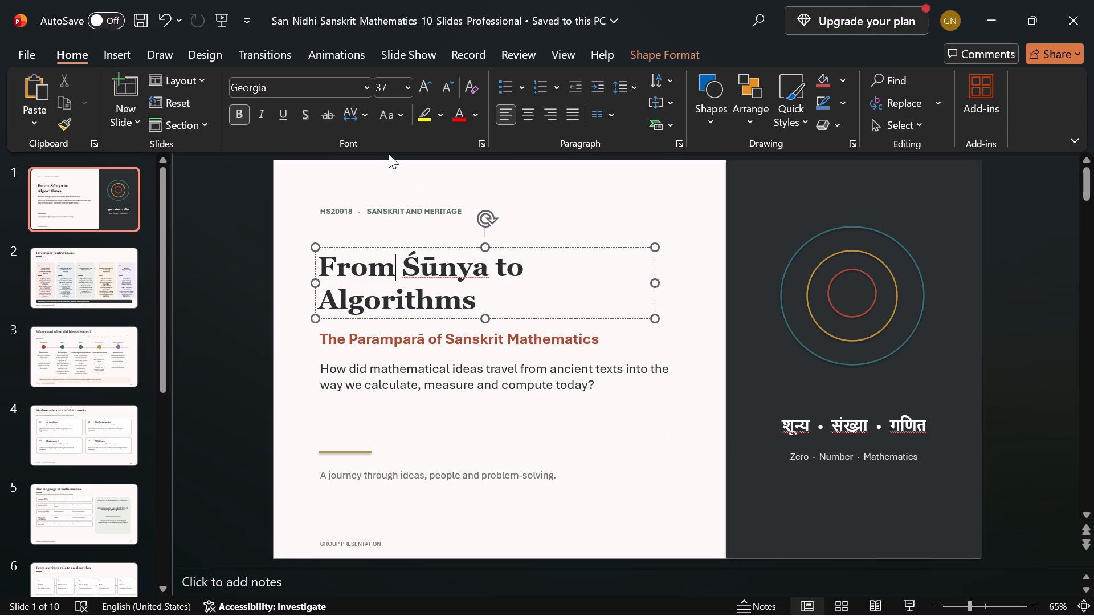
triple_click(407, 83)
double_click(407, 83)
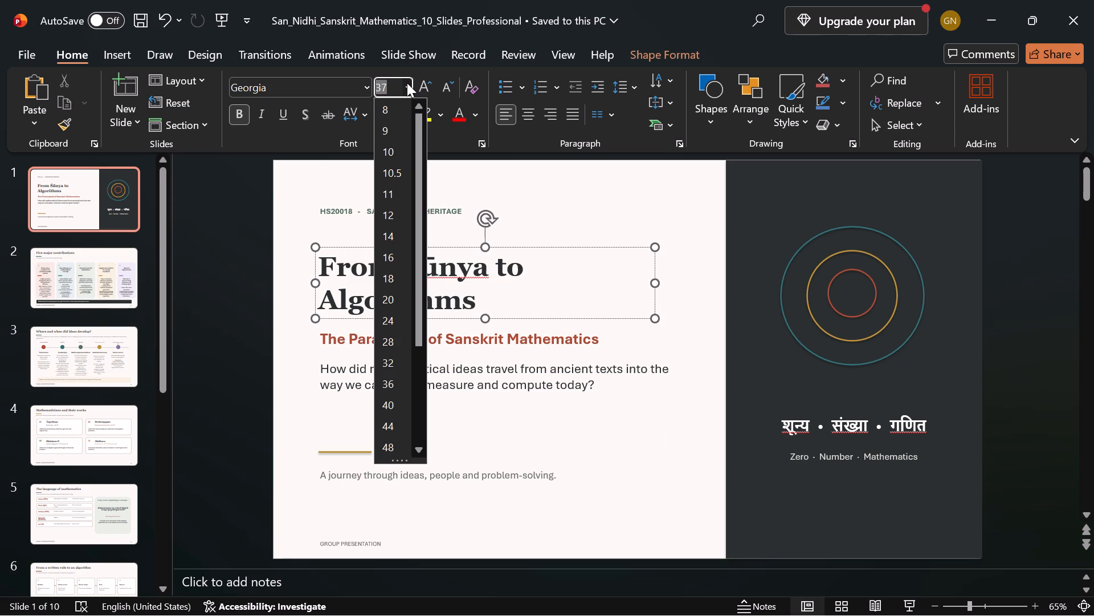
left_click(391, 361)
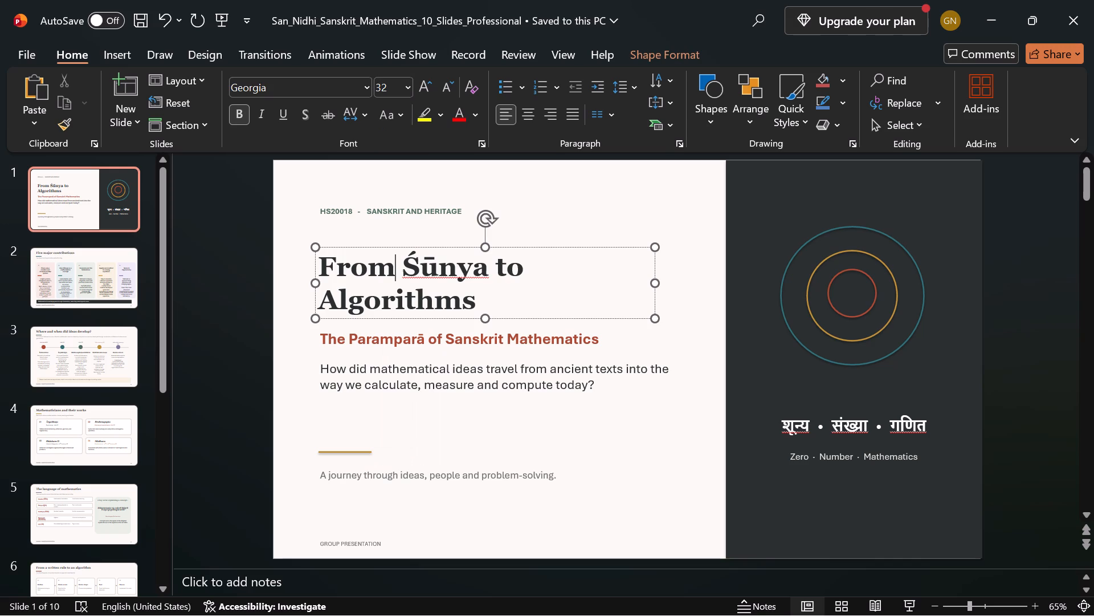
Set the font size of the entire "From Śūnya to Algorithms" title on slide 1 to 32.
key("ctrl+a")
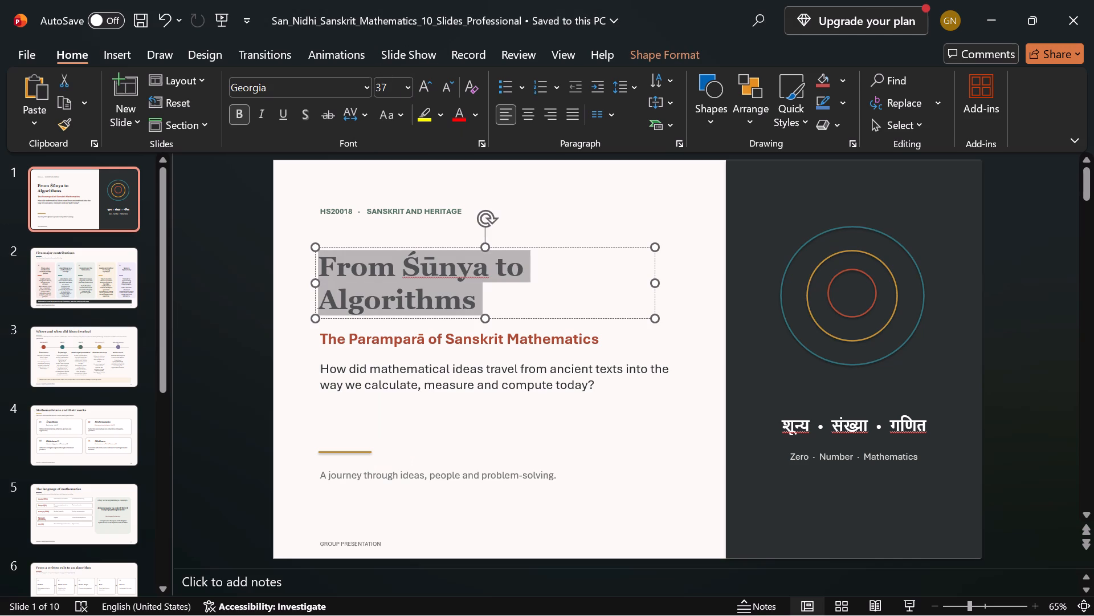
left_click(403, 87)
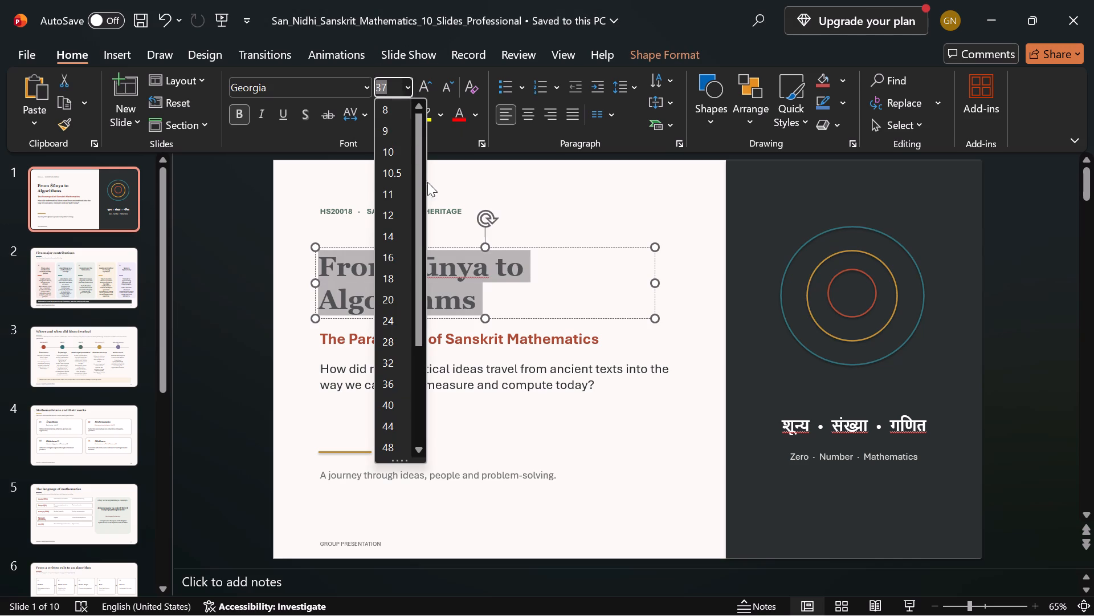
left_click(395, 367)
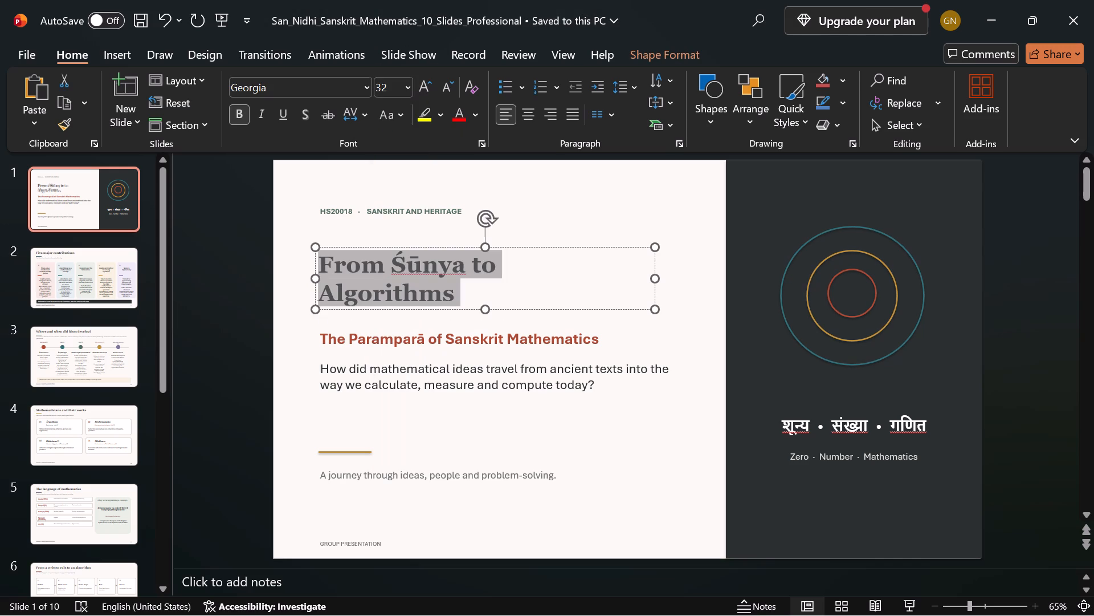
left_click(574, 352)
Remove the line break before "Algorithms" in slide 1's title so it reads "From Śūnya to Algorithms" on one line.
left_click(517, 271)
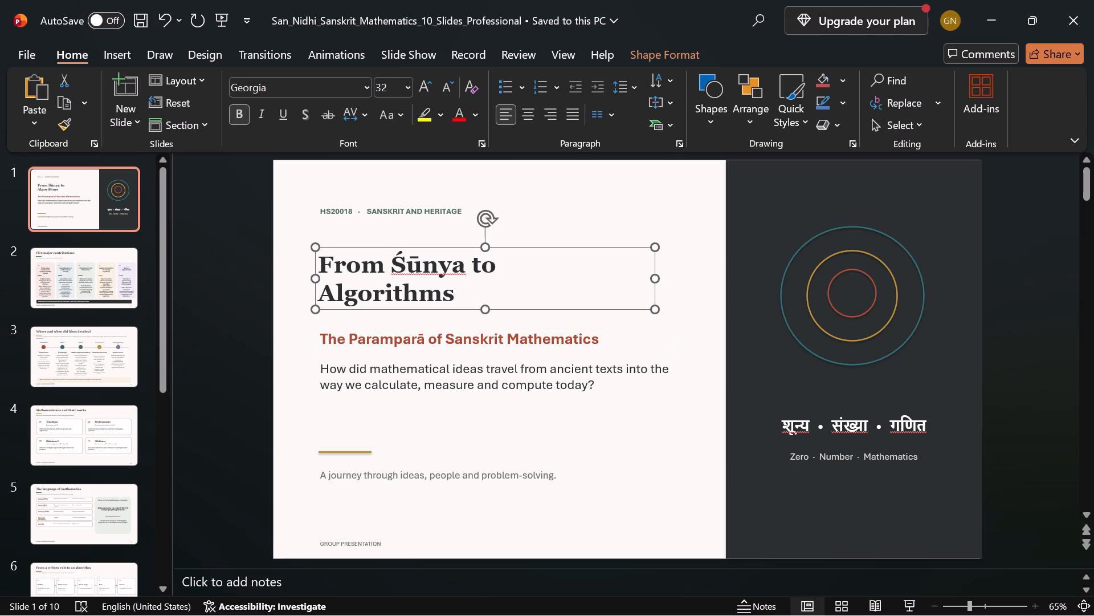
double_click(517, 271)
key("Delete")
key("space")
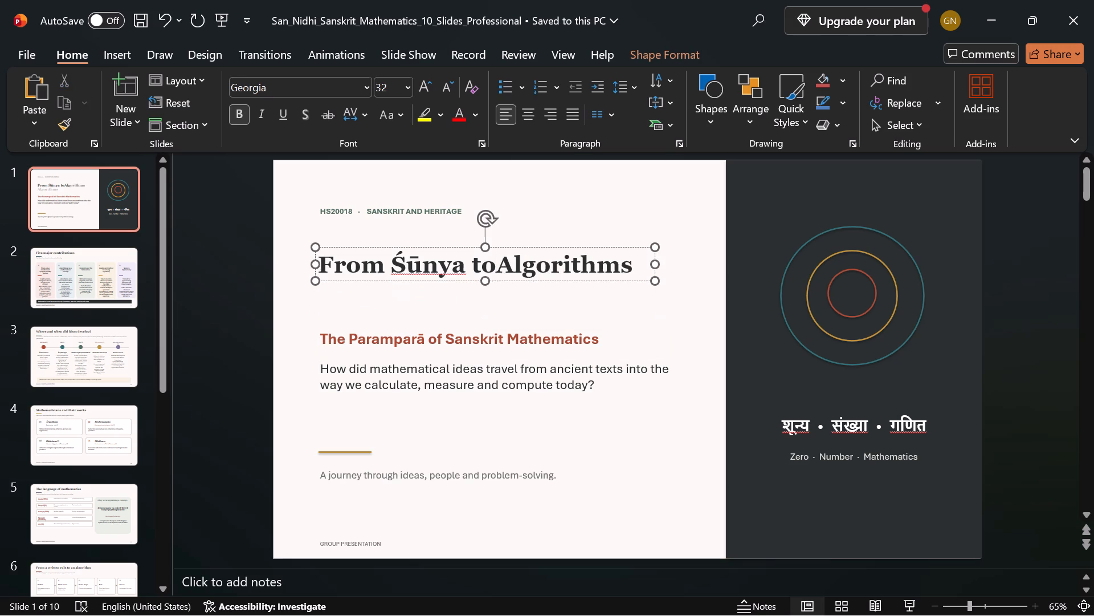
key("space")
key("BackSpace")
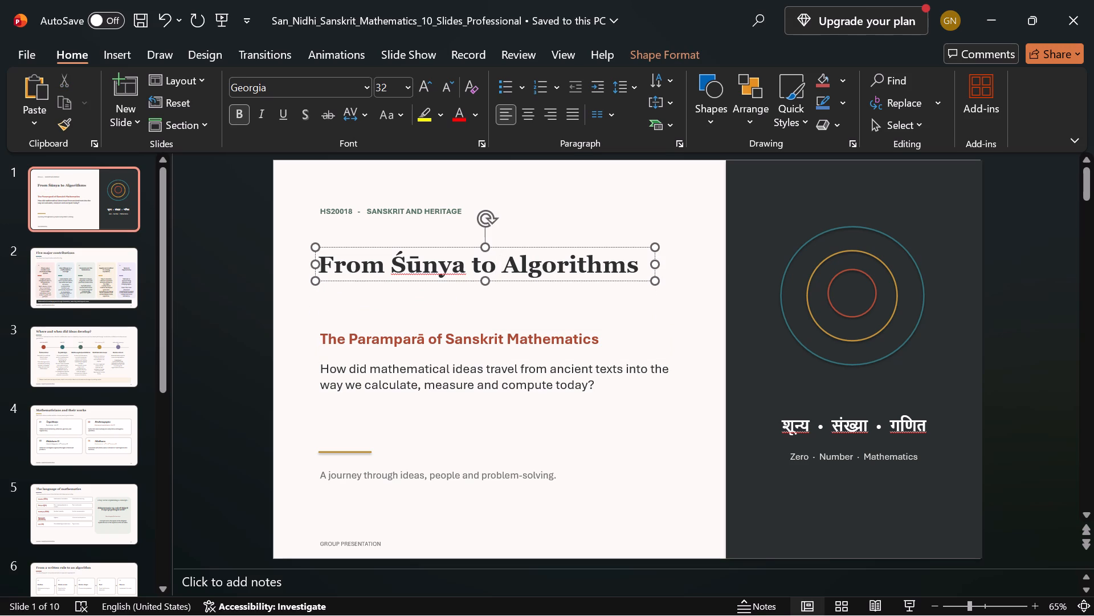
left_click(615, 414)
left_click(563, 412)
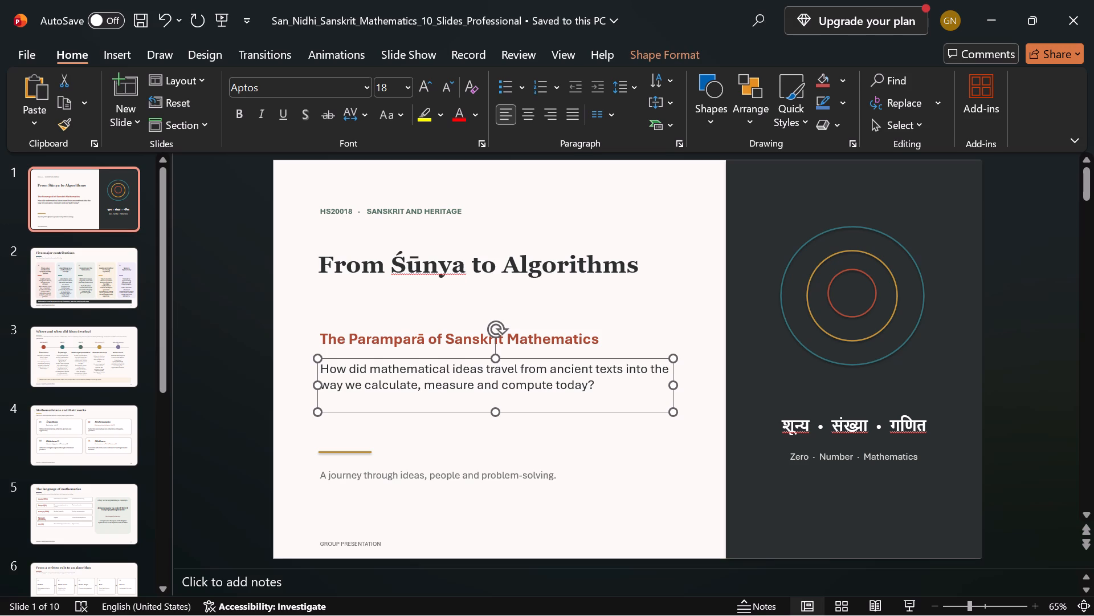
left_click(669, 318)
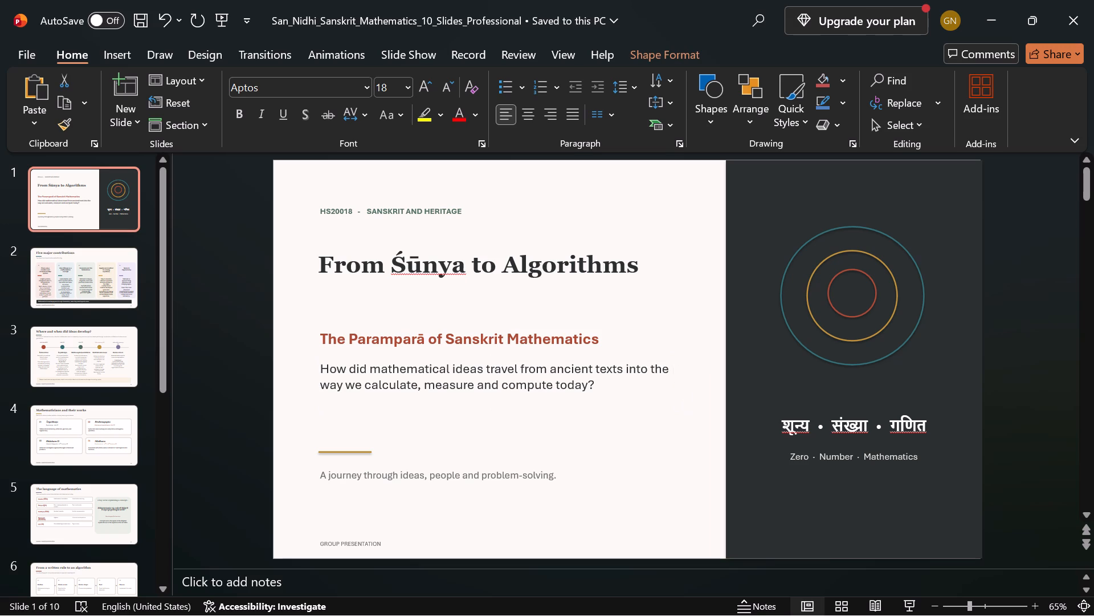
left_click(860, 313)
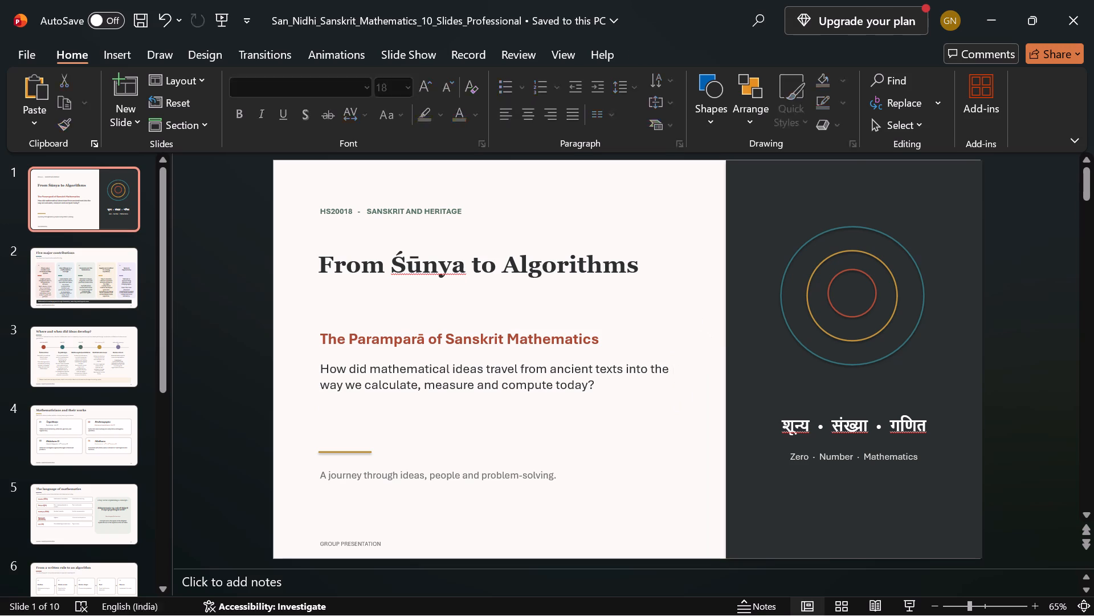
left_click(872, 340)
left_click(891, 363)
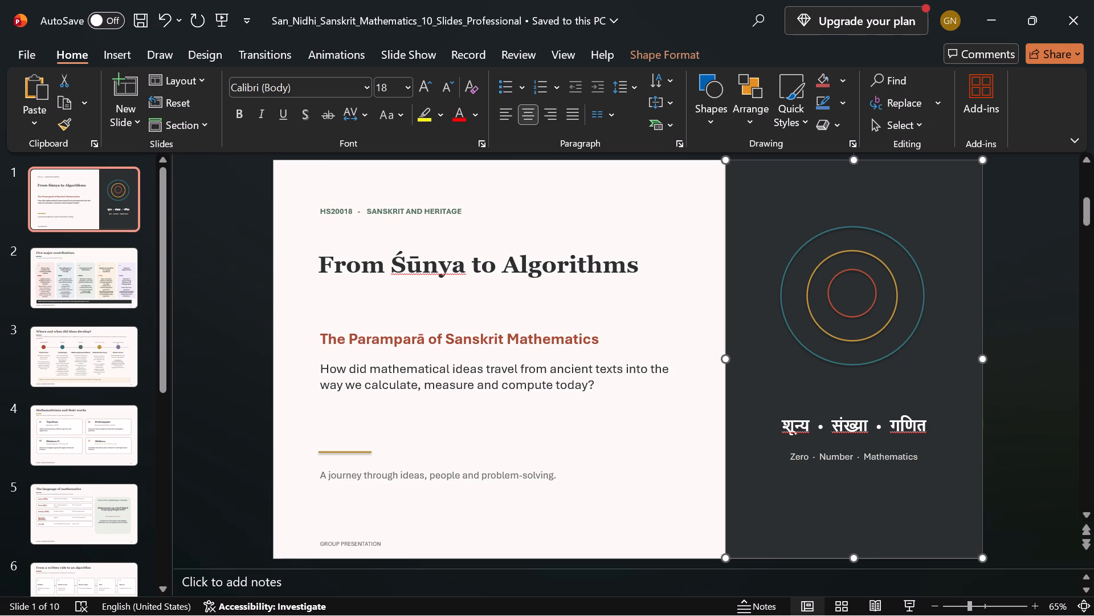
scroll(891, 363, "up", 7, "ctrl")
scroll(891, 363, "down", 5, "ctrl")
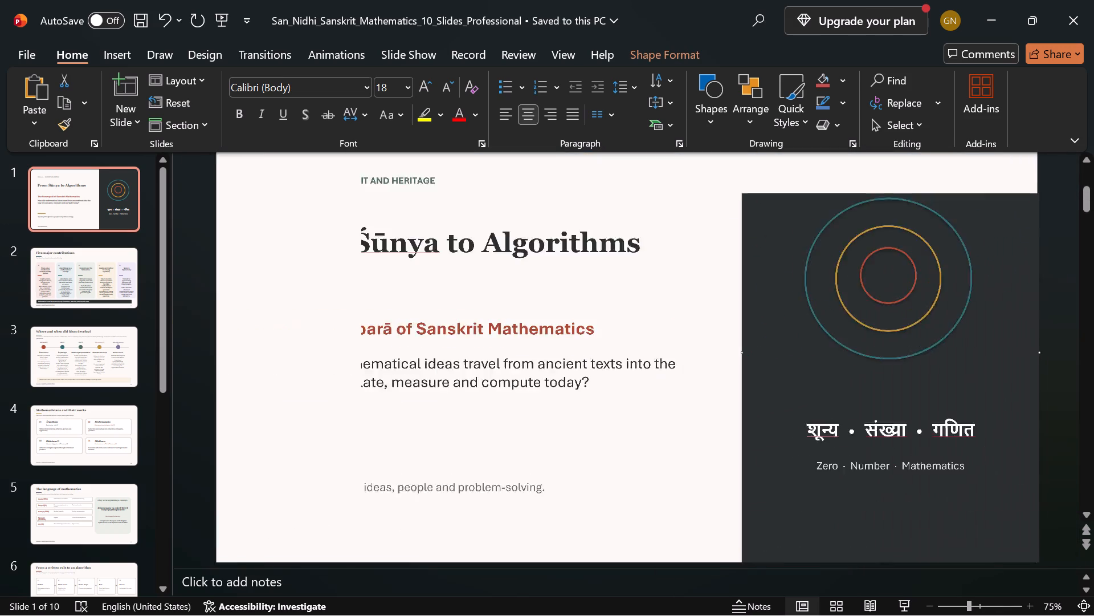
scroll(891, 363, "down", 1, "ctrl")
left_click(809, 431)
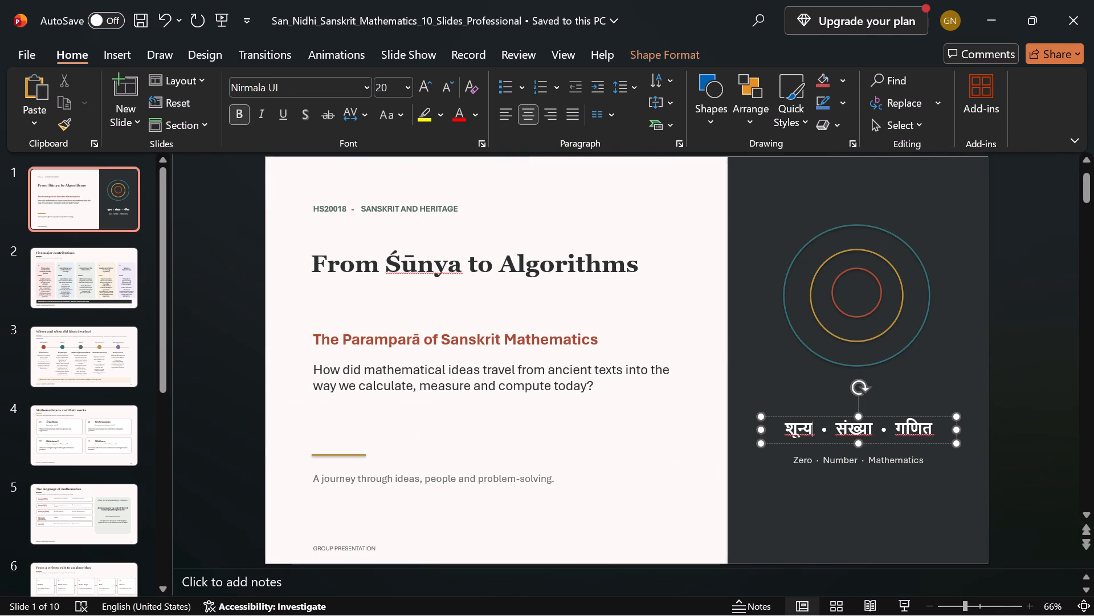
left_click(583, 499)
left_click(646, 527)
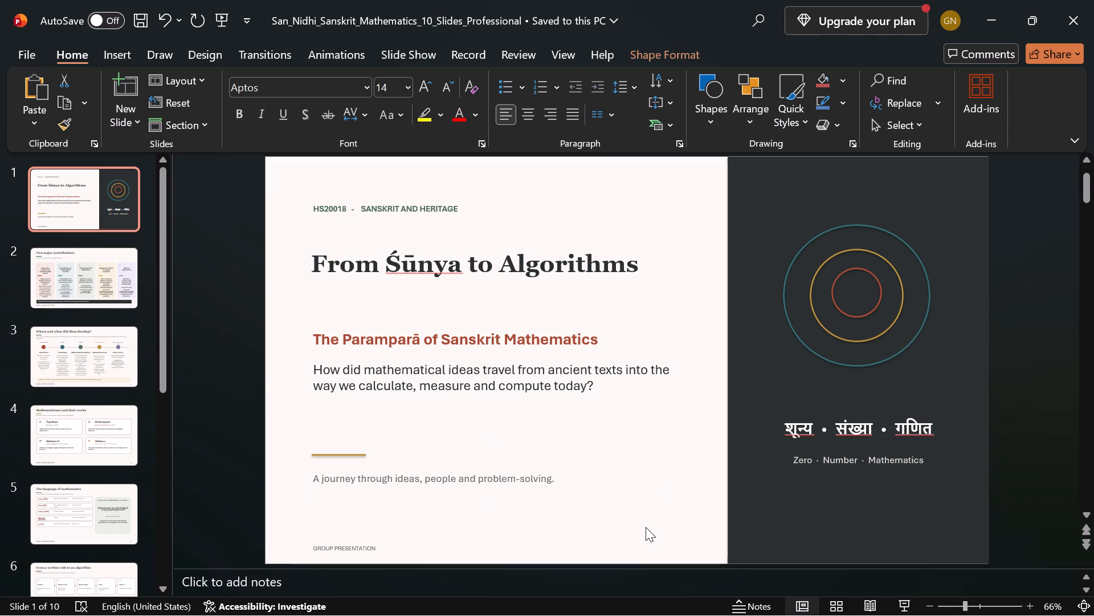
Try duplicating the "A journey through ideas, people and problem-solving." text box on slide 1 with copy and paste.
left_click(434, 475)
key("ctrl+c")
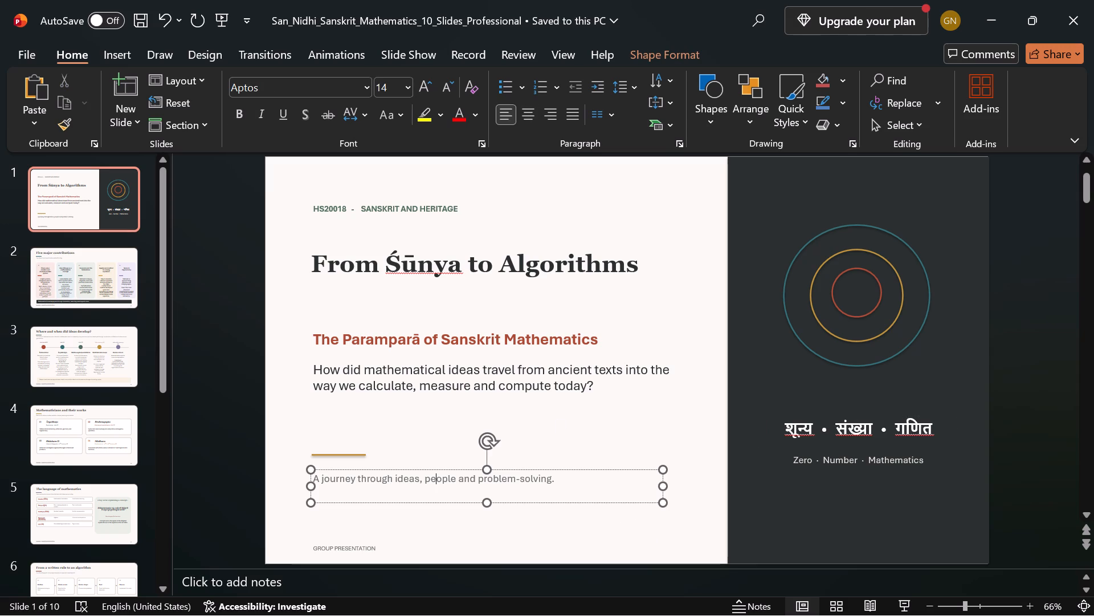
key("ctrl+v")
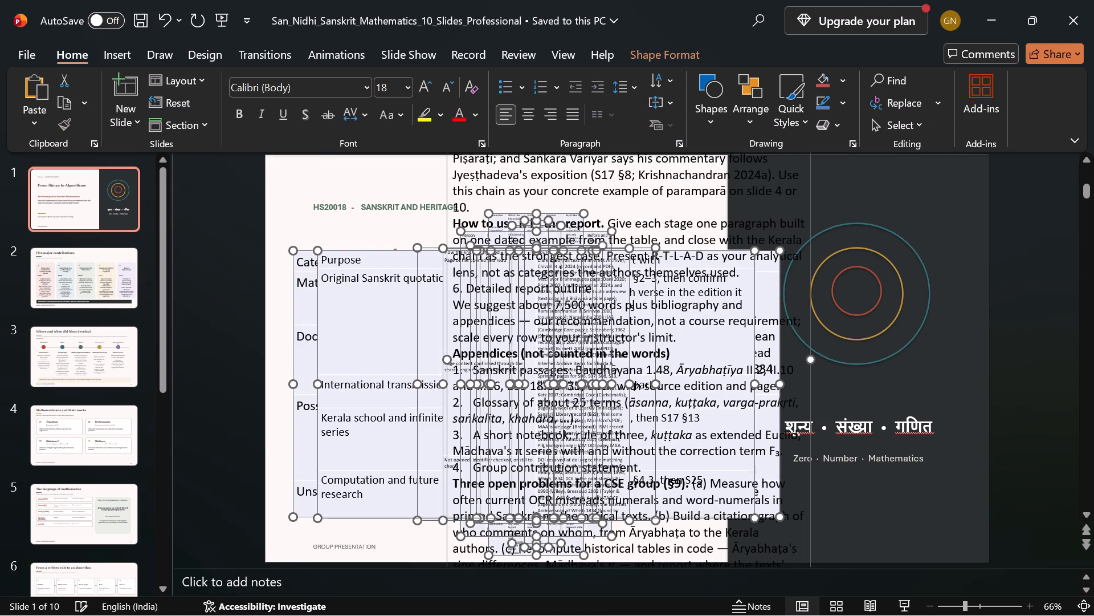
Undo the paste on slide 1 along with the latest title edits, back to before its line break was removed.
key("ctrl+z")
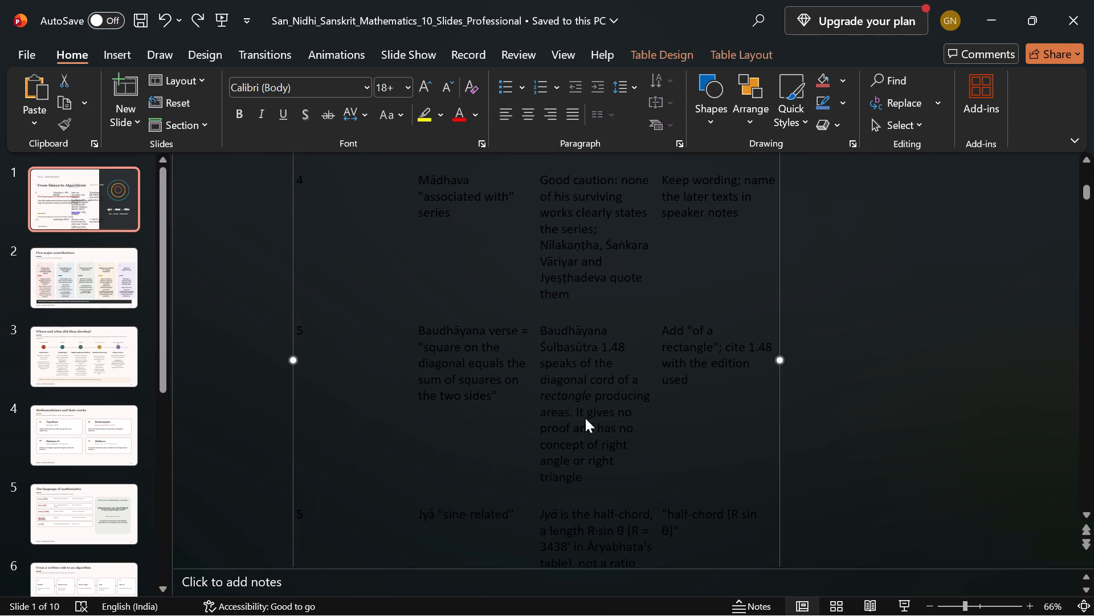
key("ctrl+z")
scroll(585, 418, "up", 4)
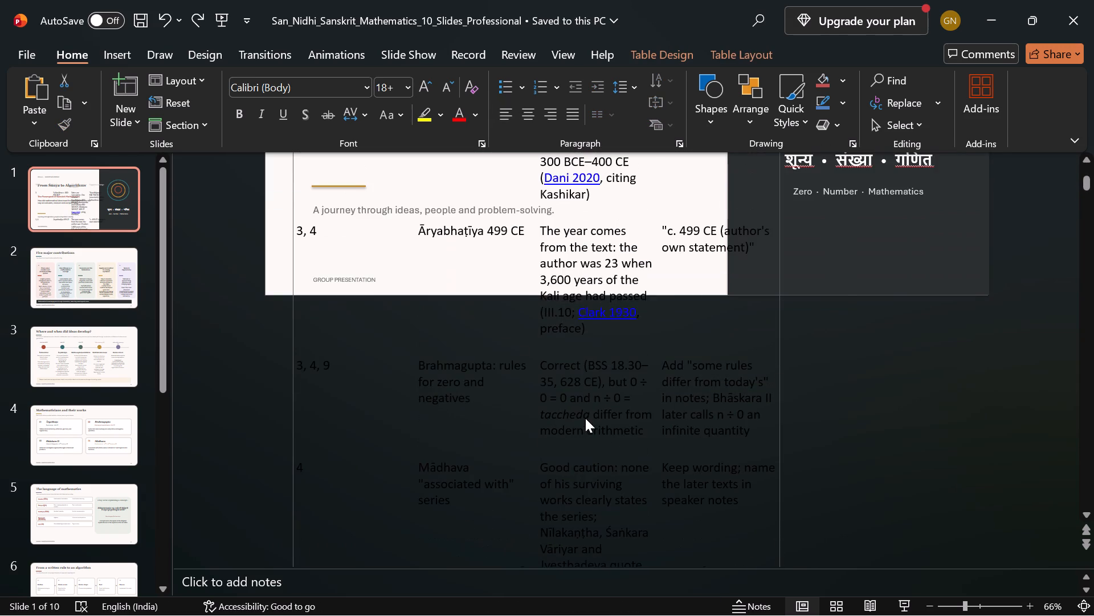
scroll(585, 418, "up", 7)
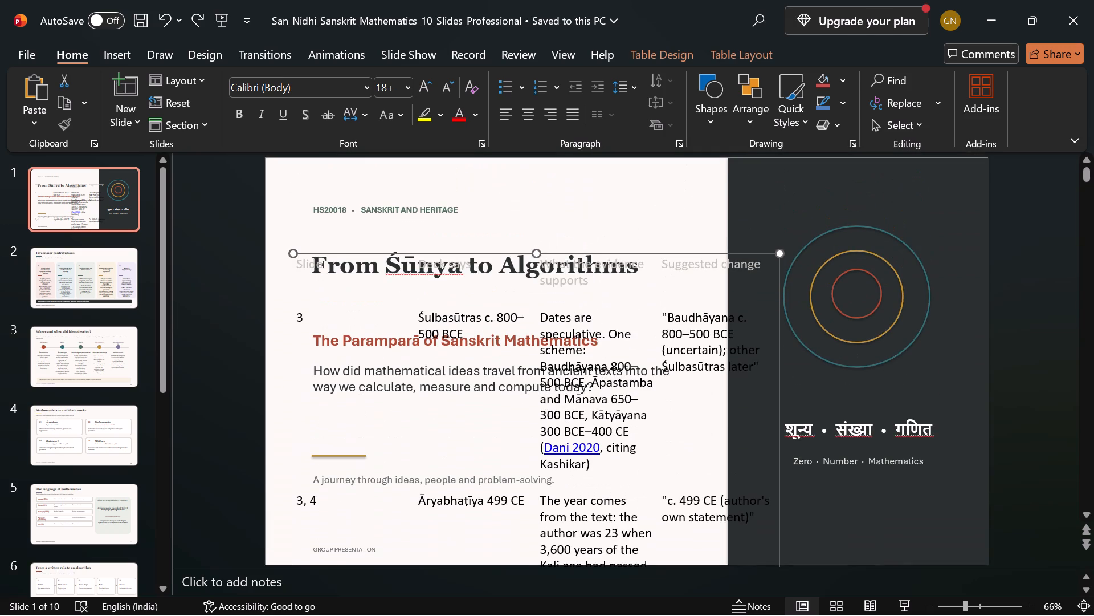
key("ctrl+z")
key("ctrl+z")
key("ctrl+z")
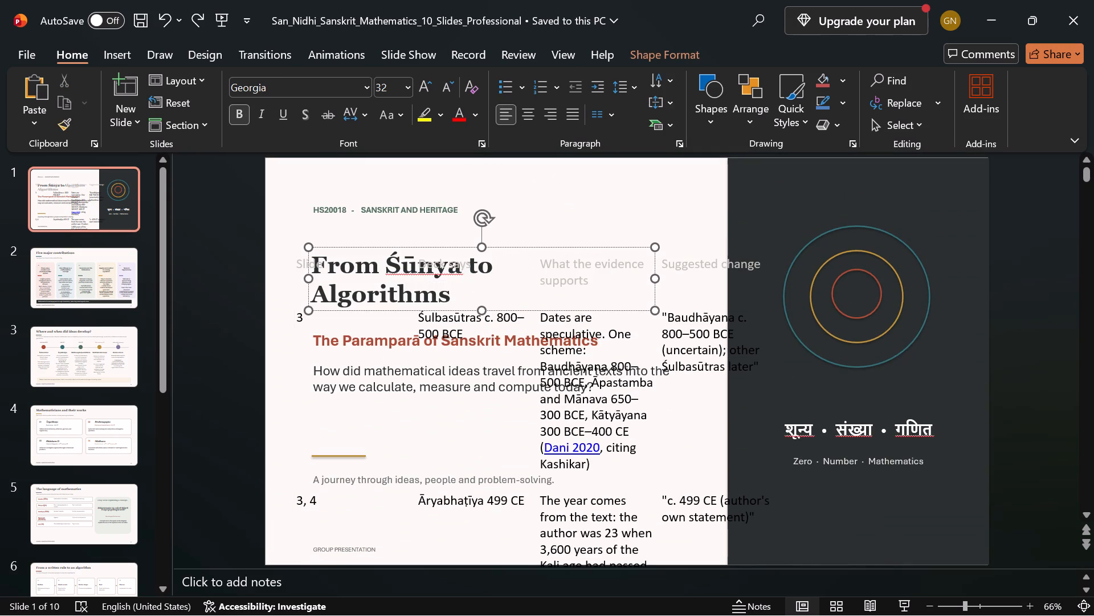
Redo the removal of the title's line break on slide 1 and right-align the title text.
key("ctrl+y")
key("ctrl+r")
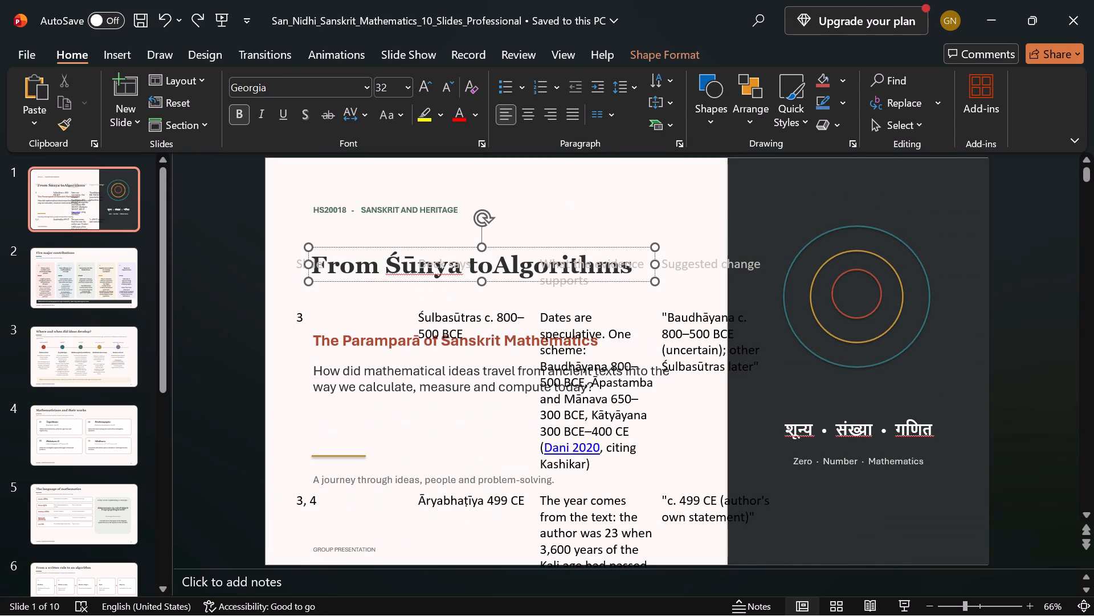
key("ctrl+r")
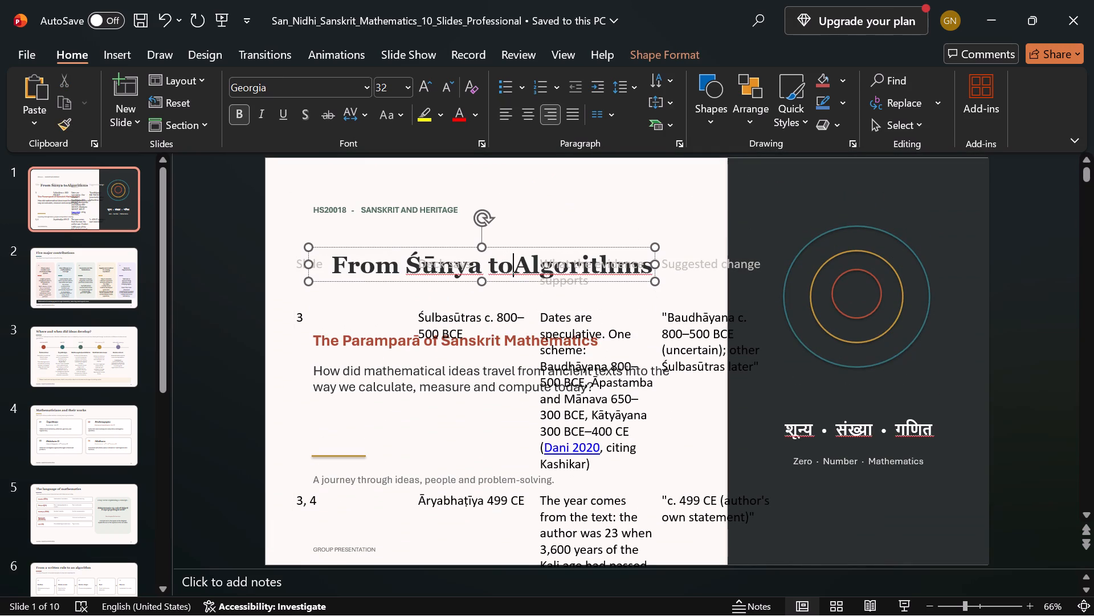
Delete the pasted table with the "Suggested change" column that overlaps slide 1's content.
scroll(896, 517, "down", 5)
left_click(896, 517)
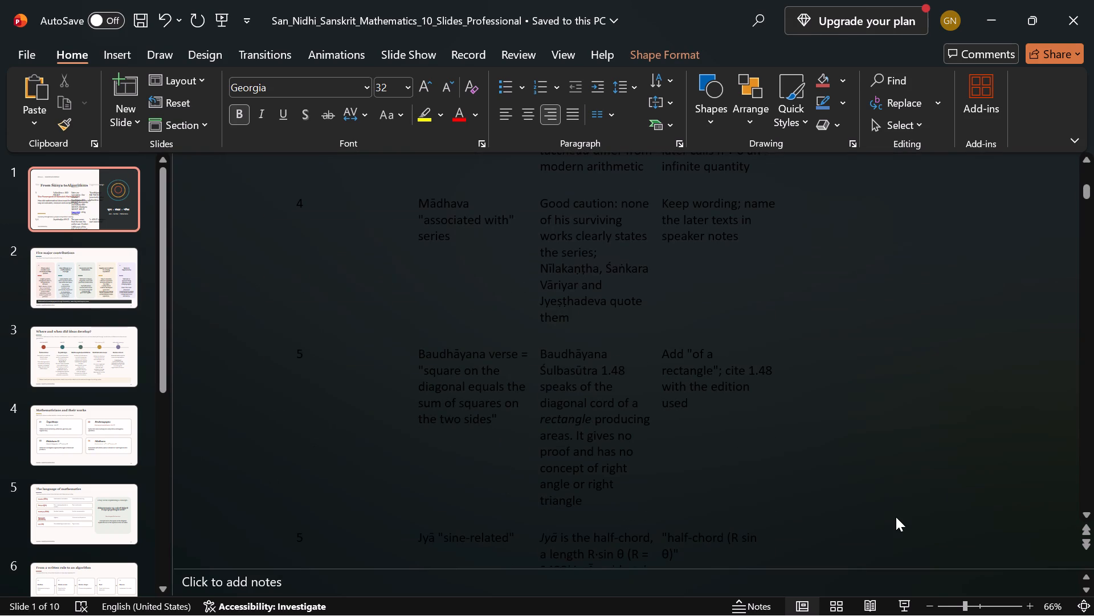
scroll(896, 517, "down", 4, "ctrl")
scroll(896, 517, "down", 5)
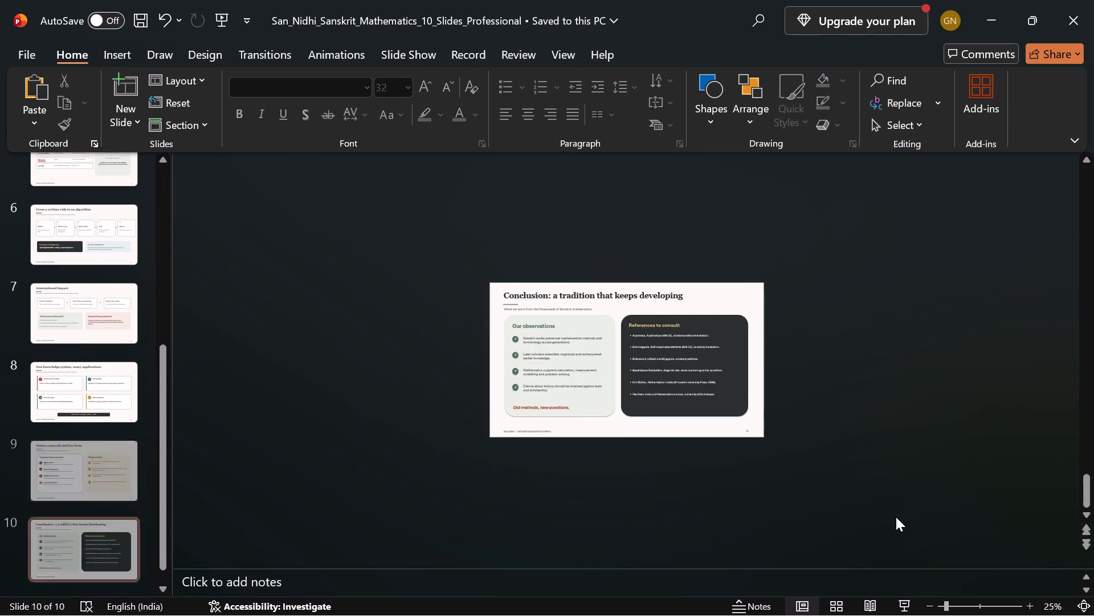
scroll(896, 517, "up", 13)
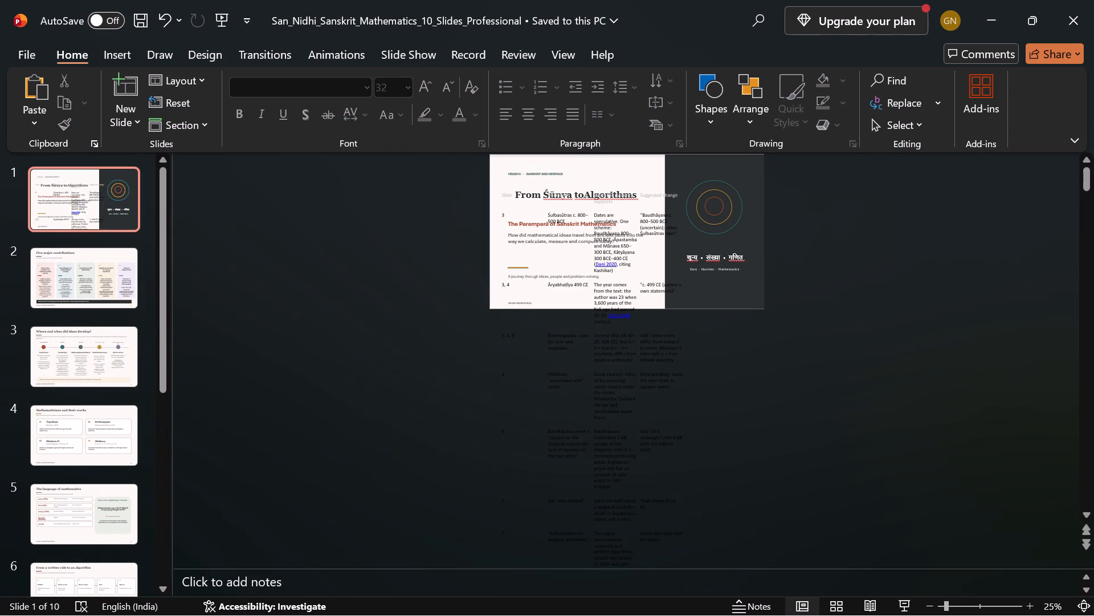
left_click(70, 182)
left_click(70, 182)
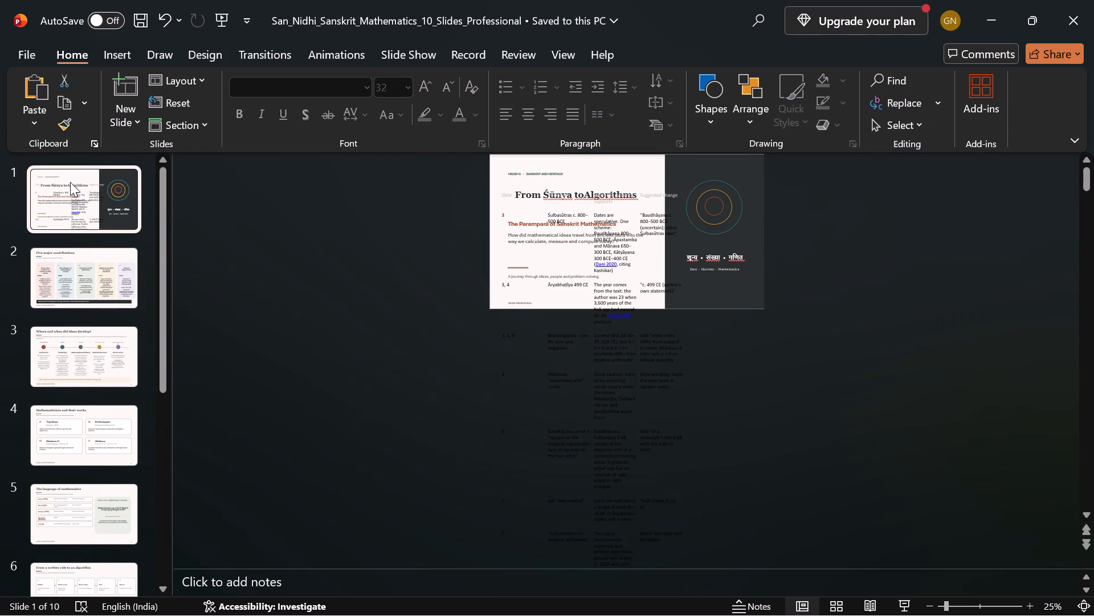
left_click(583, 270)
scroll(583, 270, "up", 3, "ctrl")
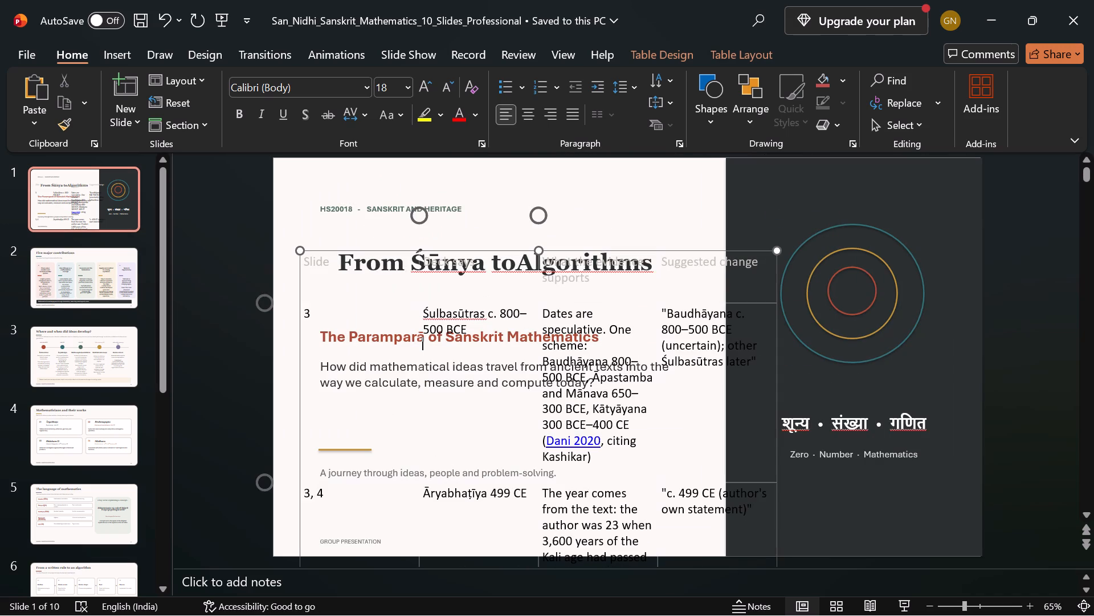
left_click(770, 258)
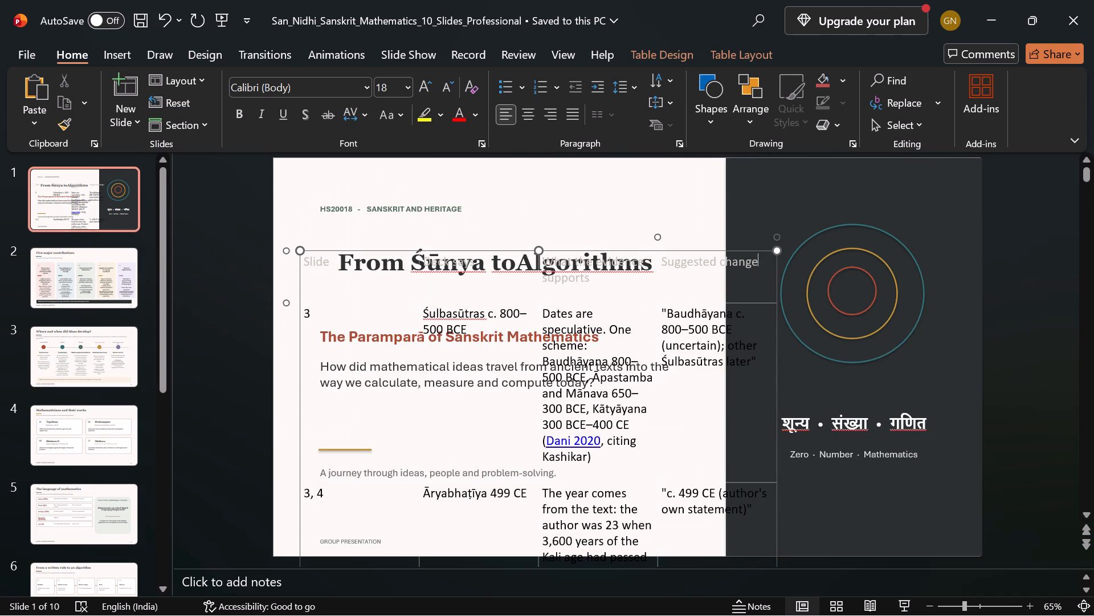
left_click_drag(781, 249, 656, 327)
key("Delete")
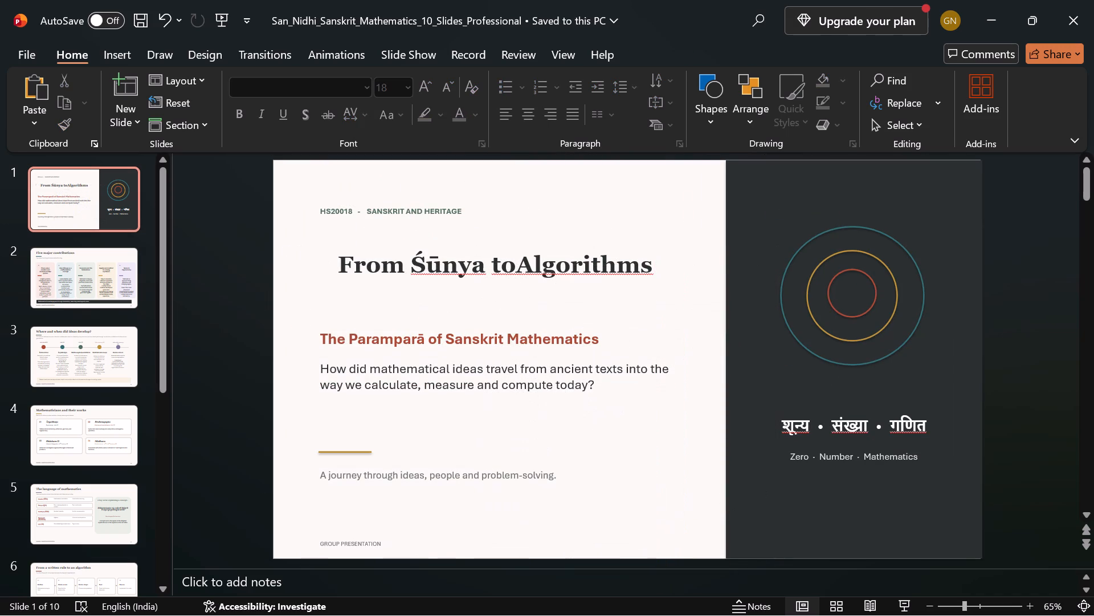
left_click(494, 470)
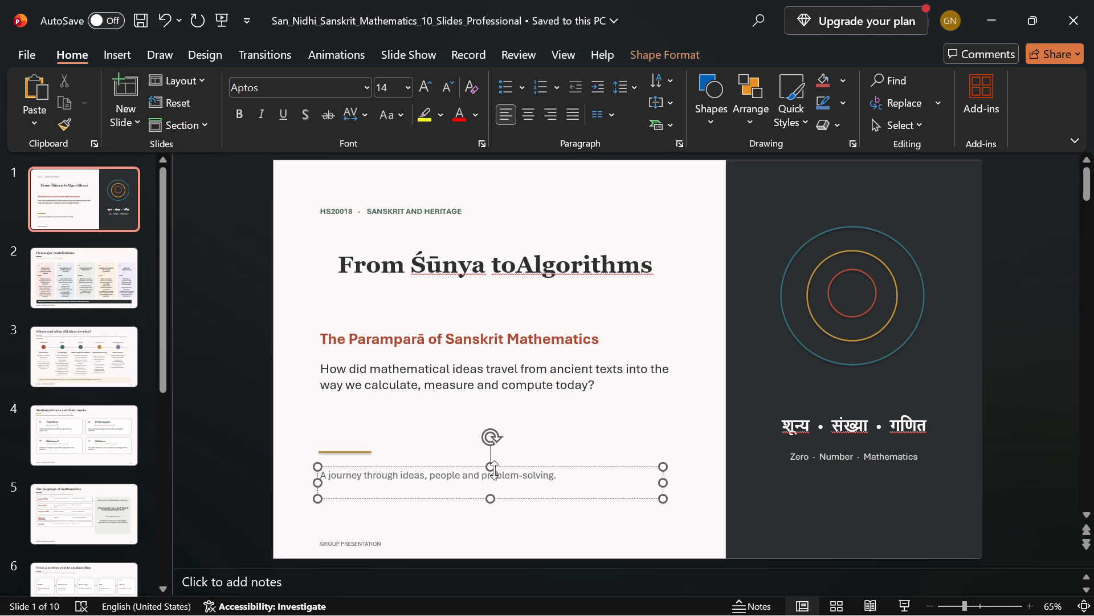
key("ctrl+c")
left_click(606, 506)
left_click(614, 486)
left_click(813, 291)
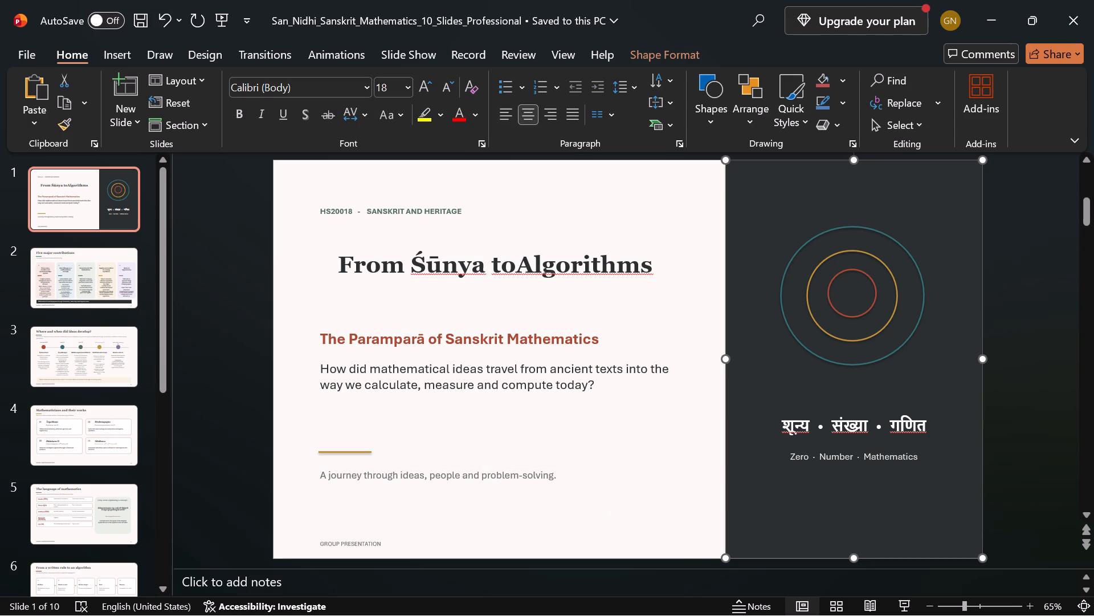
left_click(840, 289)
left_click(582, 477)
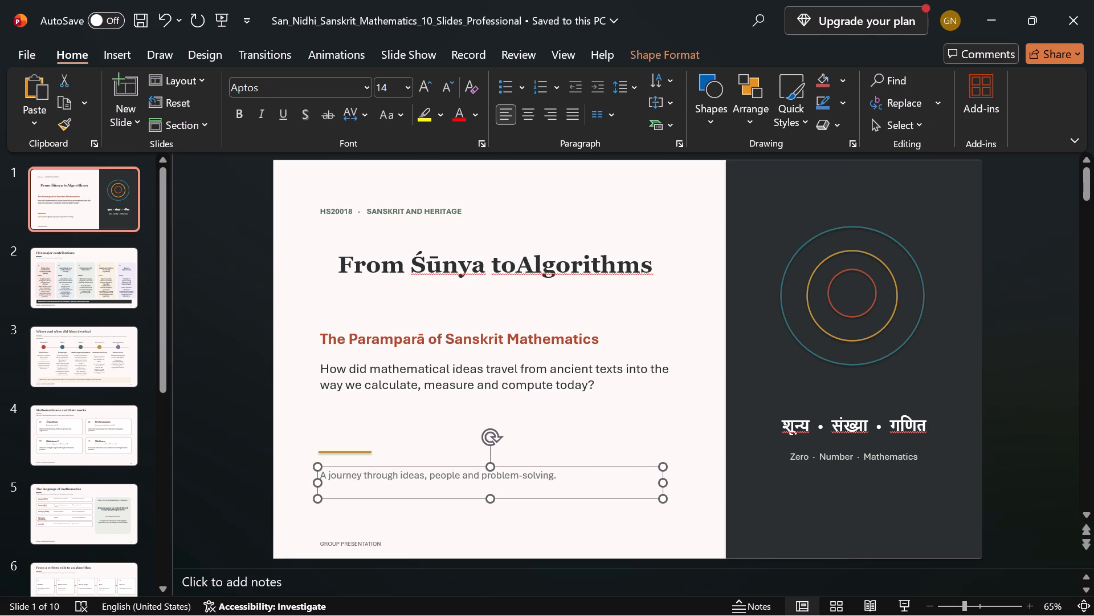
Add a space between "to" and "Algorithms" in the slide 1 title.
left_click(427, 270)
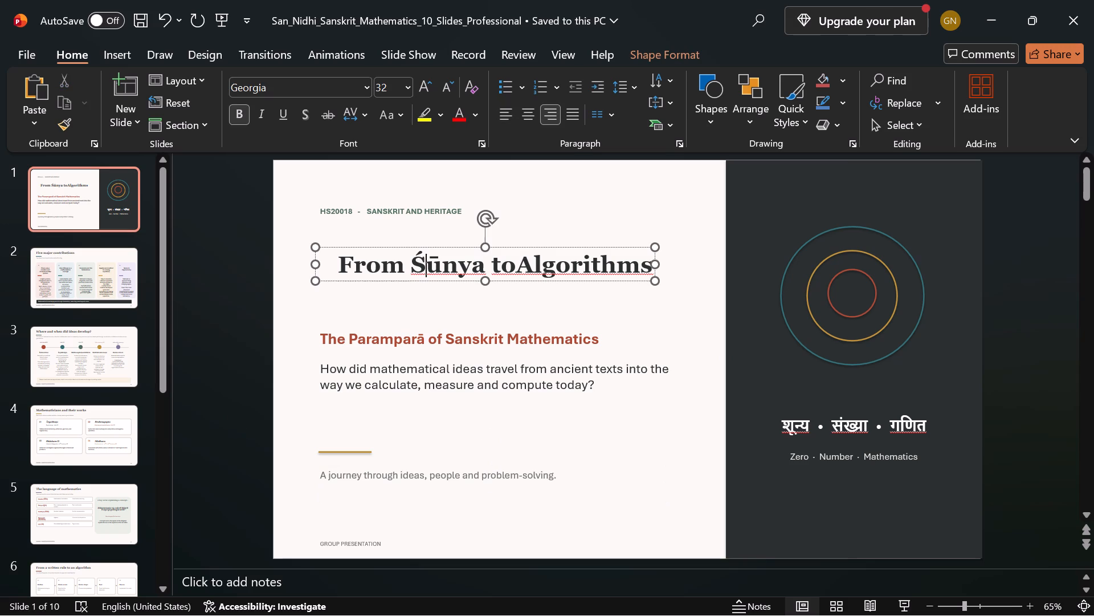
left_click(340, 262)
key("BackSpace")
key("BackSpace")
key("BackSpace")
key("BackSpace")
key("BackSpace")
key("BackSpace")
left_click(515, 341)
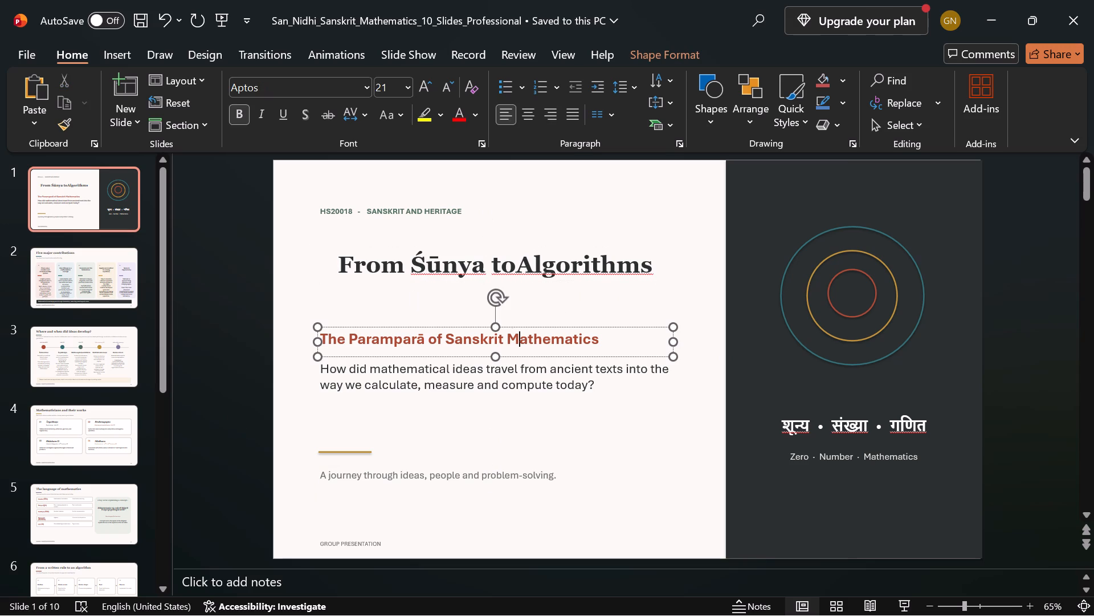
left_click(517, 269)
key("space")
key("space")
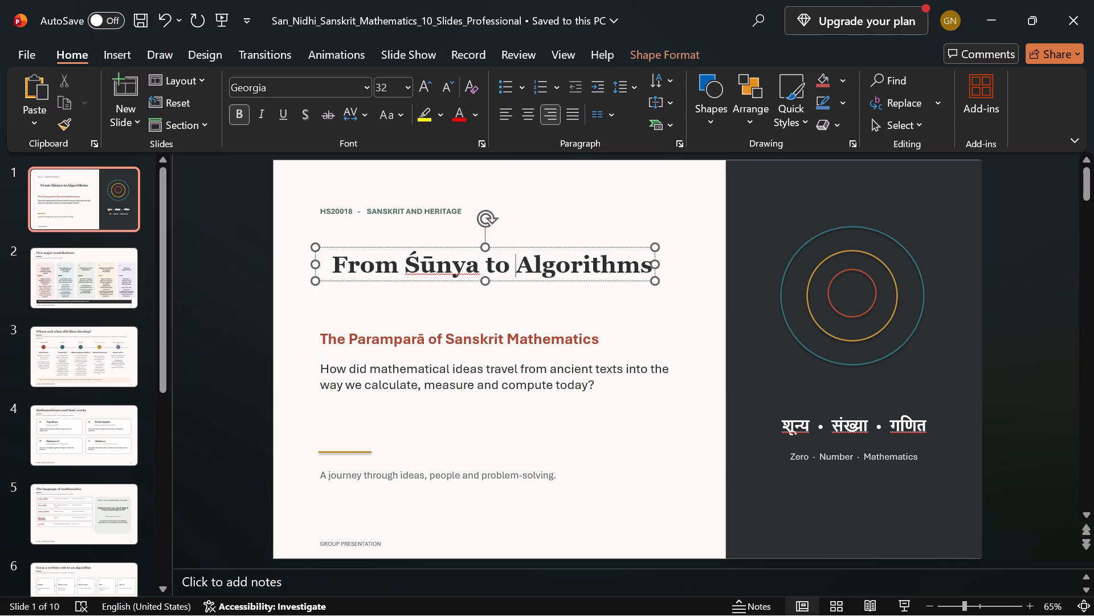
Undo the slide 1 edits back to the two-line, left-aligned title at size 37.
key("ctrl+z")
key("ctrl+z")
key("ctrl+z")
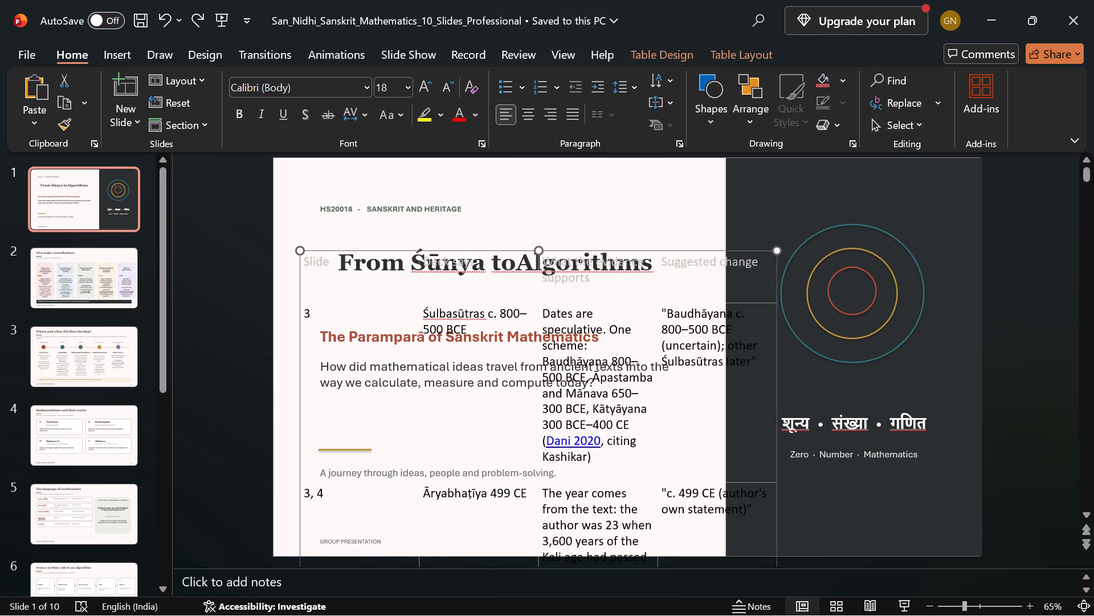
key("ctrl+z")
key("ctrl+z")
key("ctrl+z")
key("ctrl+z")
key("ctrl+z")
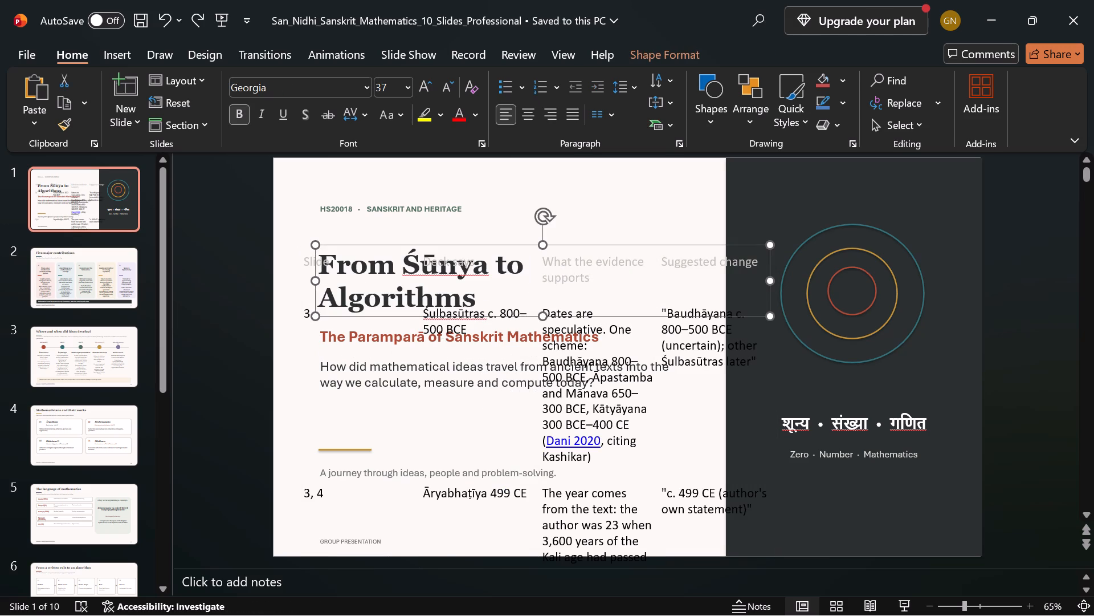
Delete the table with the "Suggested change" column that overlaps slide 1's content.
left_click(717, 457)
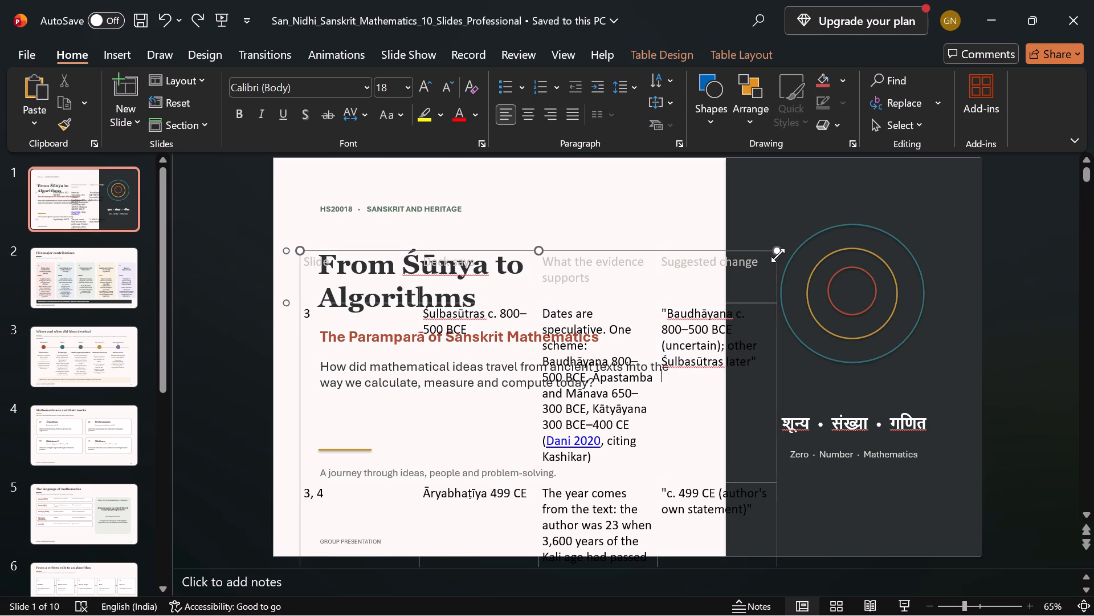
left_click_drag(775, 253, 708, 310)
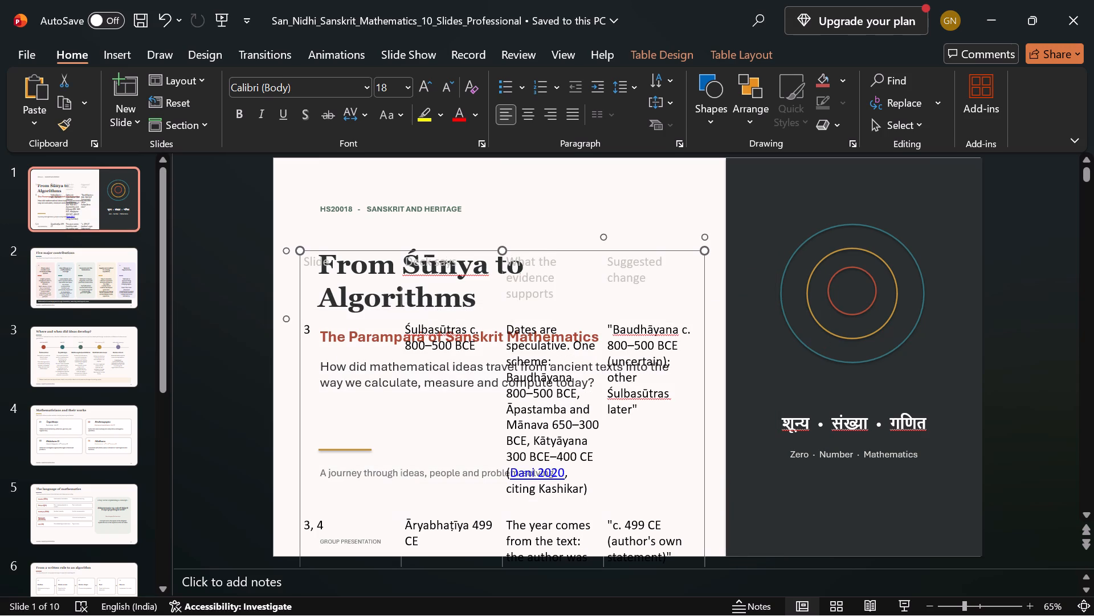
key("Delete")
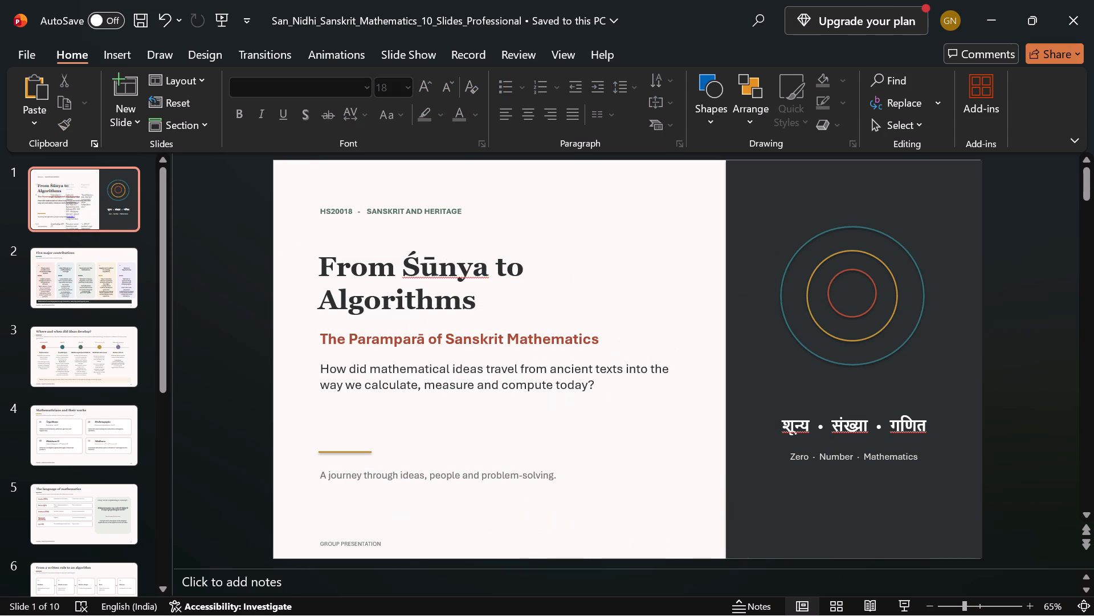
On slide 2, lengthen the red divider in card 01 to span the width of the card's text.
scroll(55, 421, "down", 2)
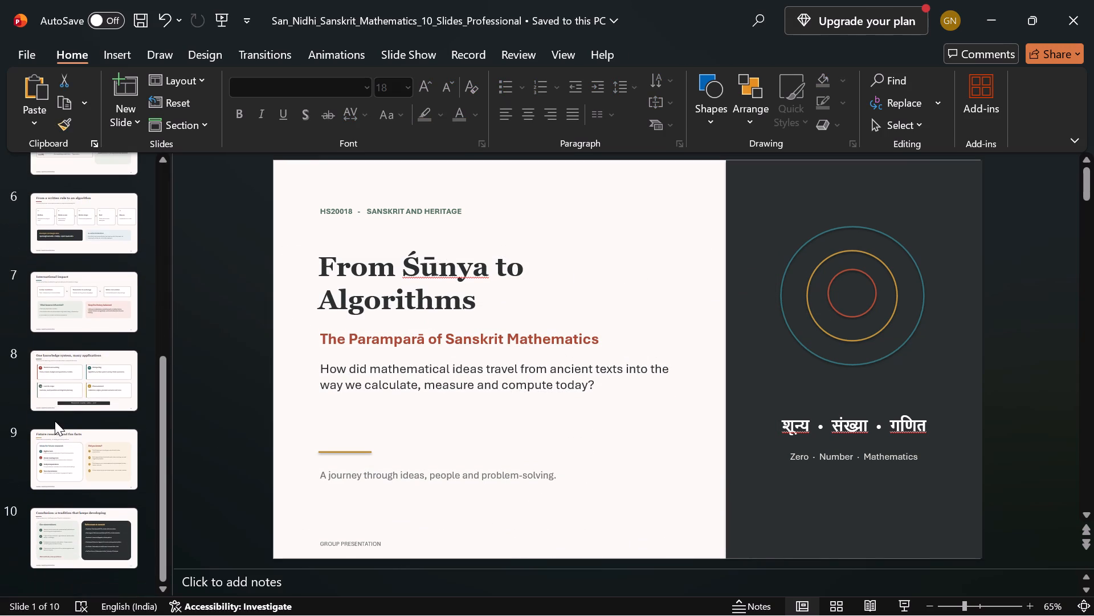
scroll(55, 421, "down", 1)
scroll(55, 421, "up", 9)
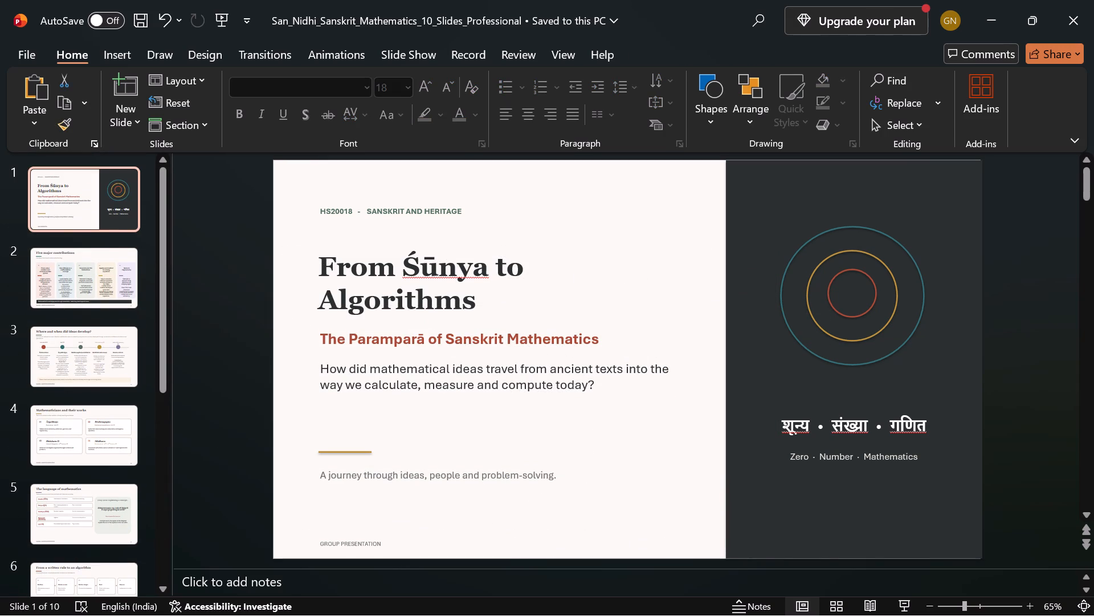
scroll(319, 414, "down", 4)
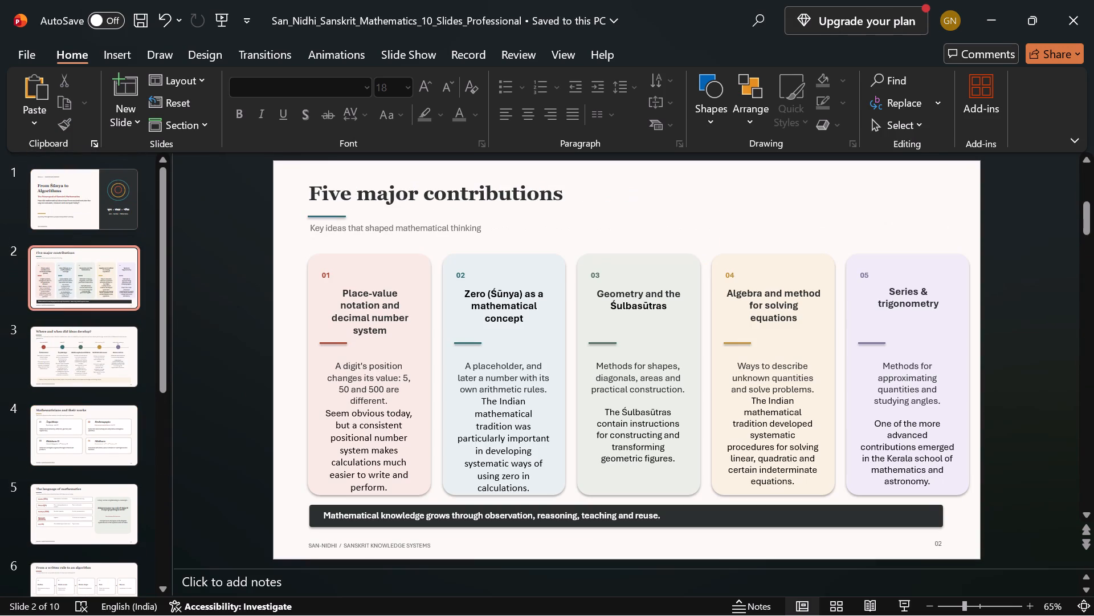
left_click(342, 343)
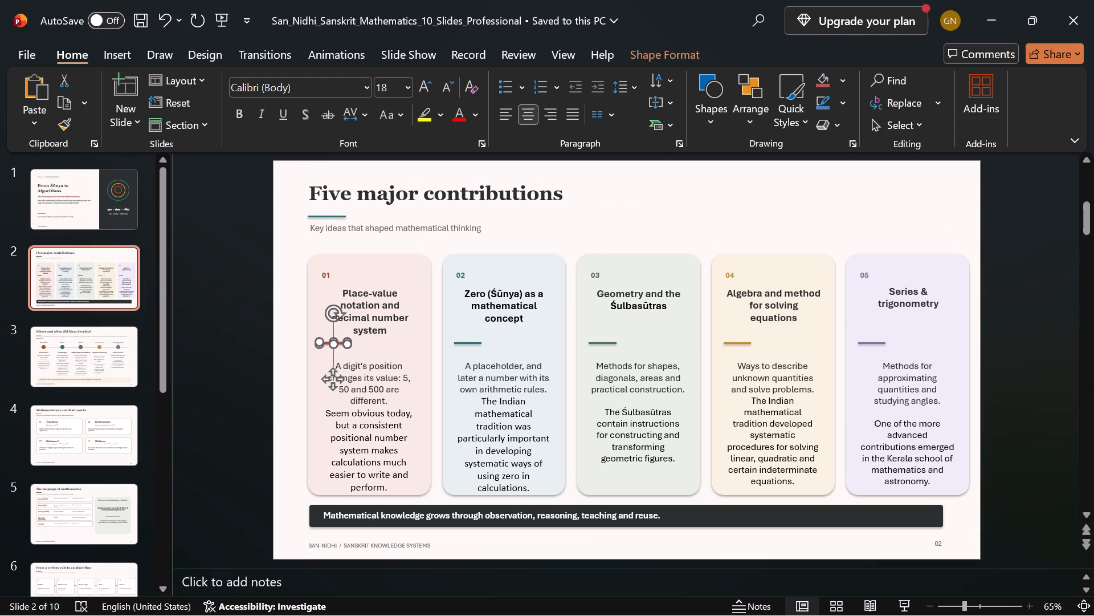
left_click(349, 344)
scroll(349, 344, "up", 10, "ctrl")
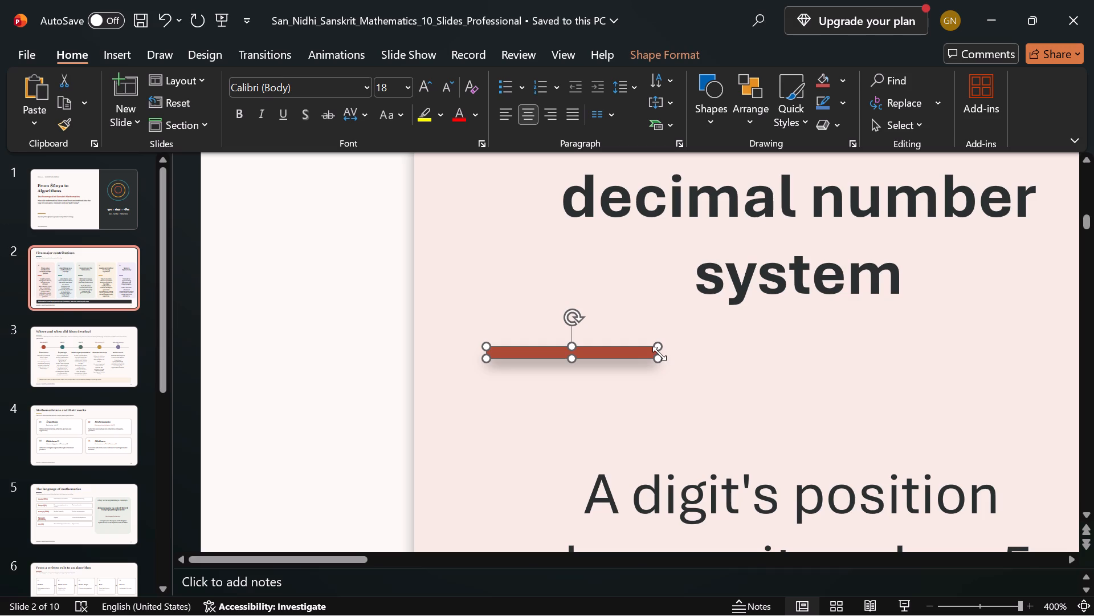
left_click_drag(658, 357, 665, 357)
left_click_drag(665, 357, 1060, 348)
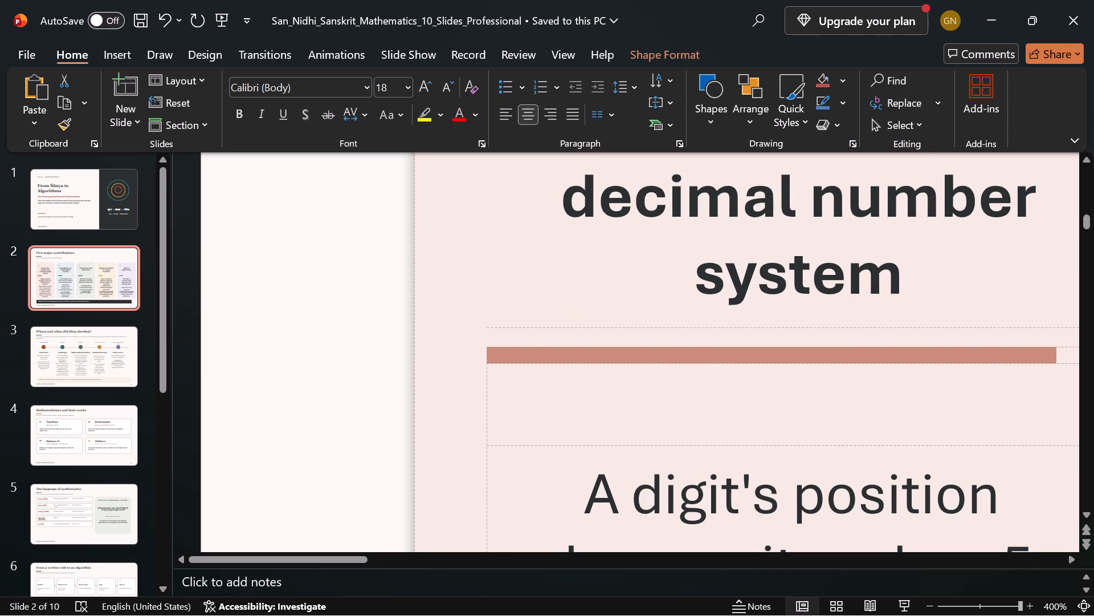
left_click_drag(1060, 348, 1093, 348)
Lengthen the teal divider in card 02, "Zero (Śūnya) as a mathematical concept", across the card's text width.
scroll(738, 457, "down", 6, "ctrl")
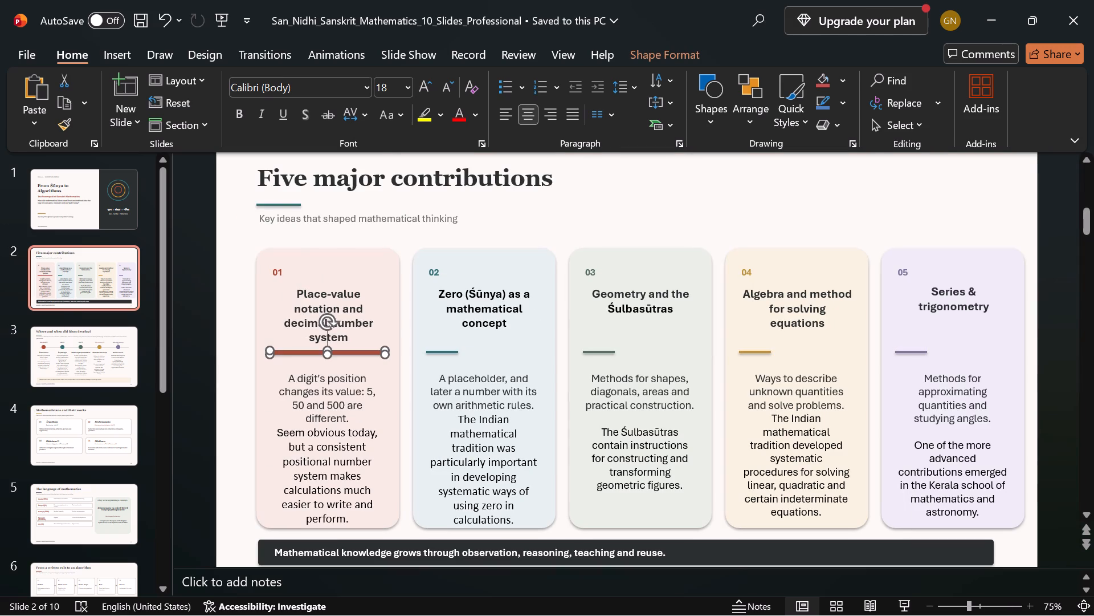
left_click(484, 410)
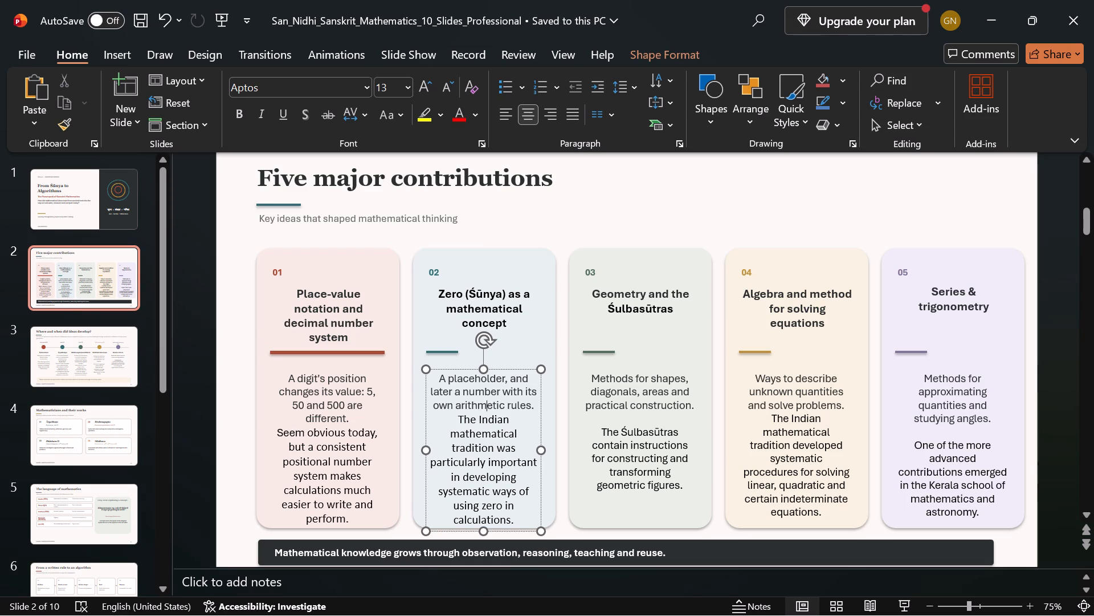
left_click(443, 352)
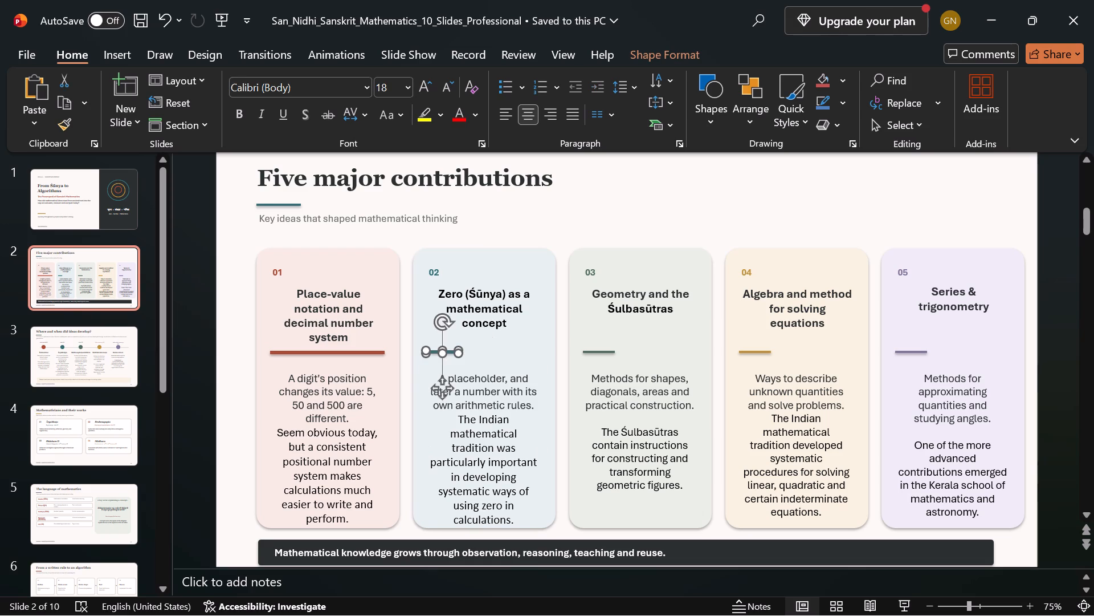
scroll(443, 352, "up", 8, "ctrl")
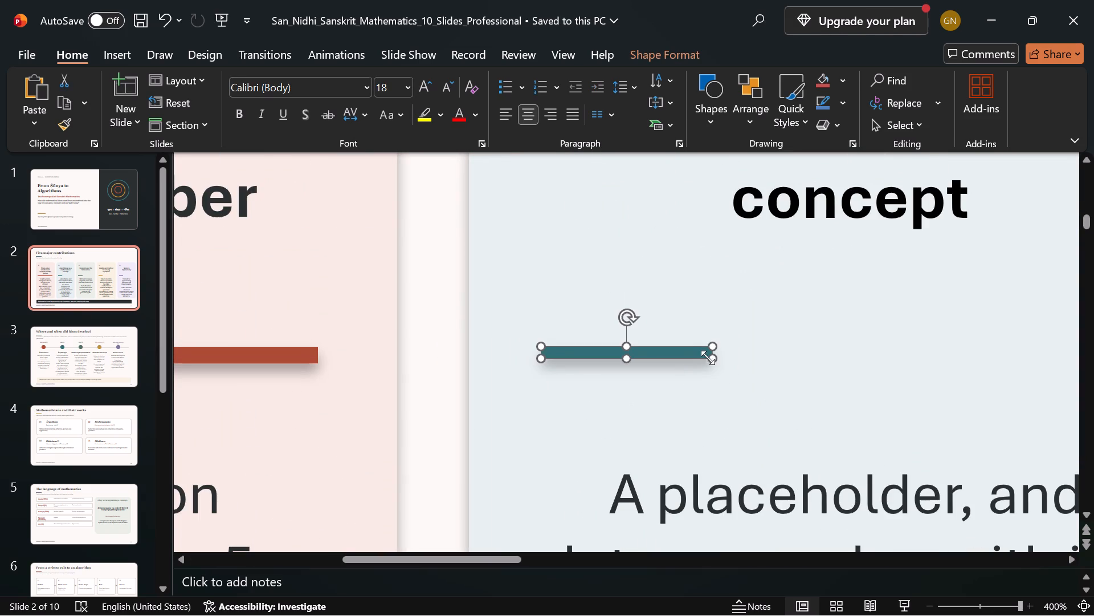
left_click_drag(712, 358, 988, 350)
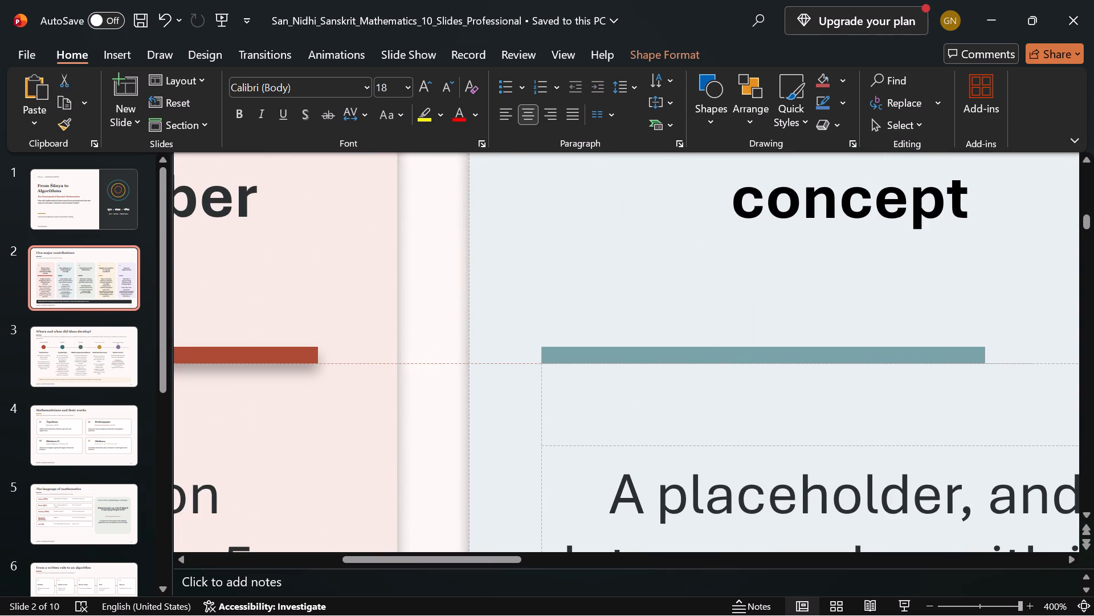
left_click_drag(988, 350, 1093, 350)
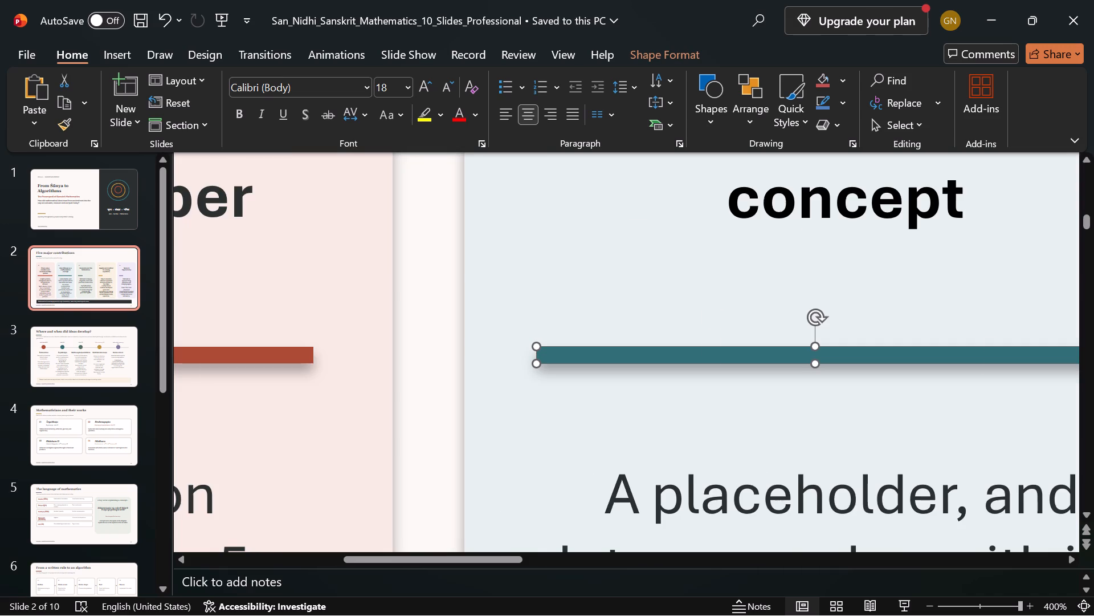
Lengthen the green divider in card 03, "Geometry and the Śulbasūtras", across the card's text width.
scroll(851, 446, "left", 3)
scroll(851, 377, "down", 3, "ctrl")
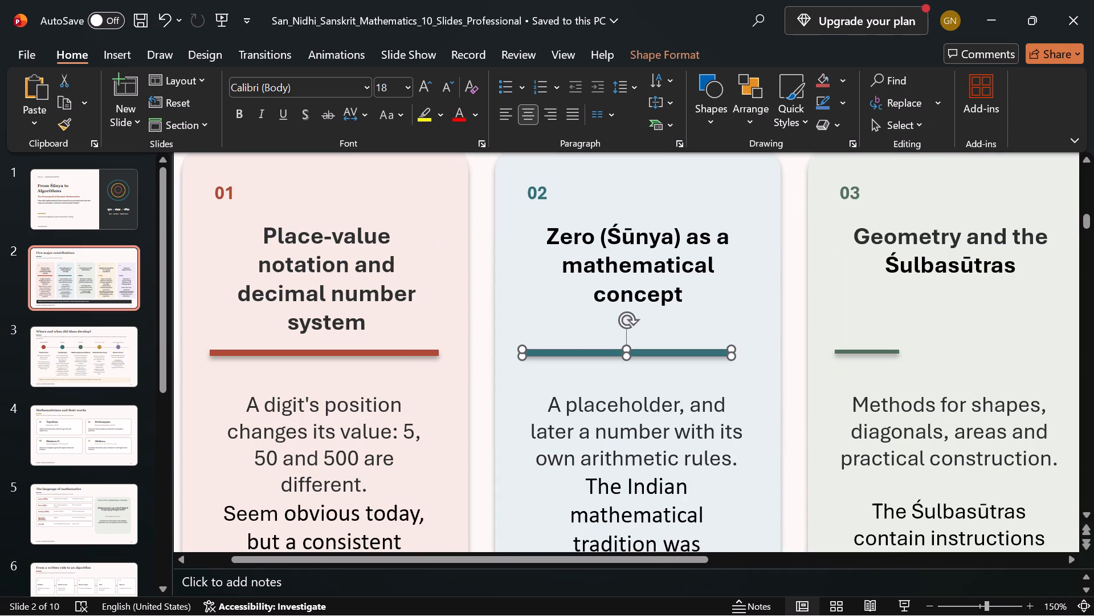
left_click(929, 398)
scroll(929, 398, "left", 3)
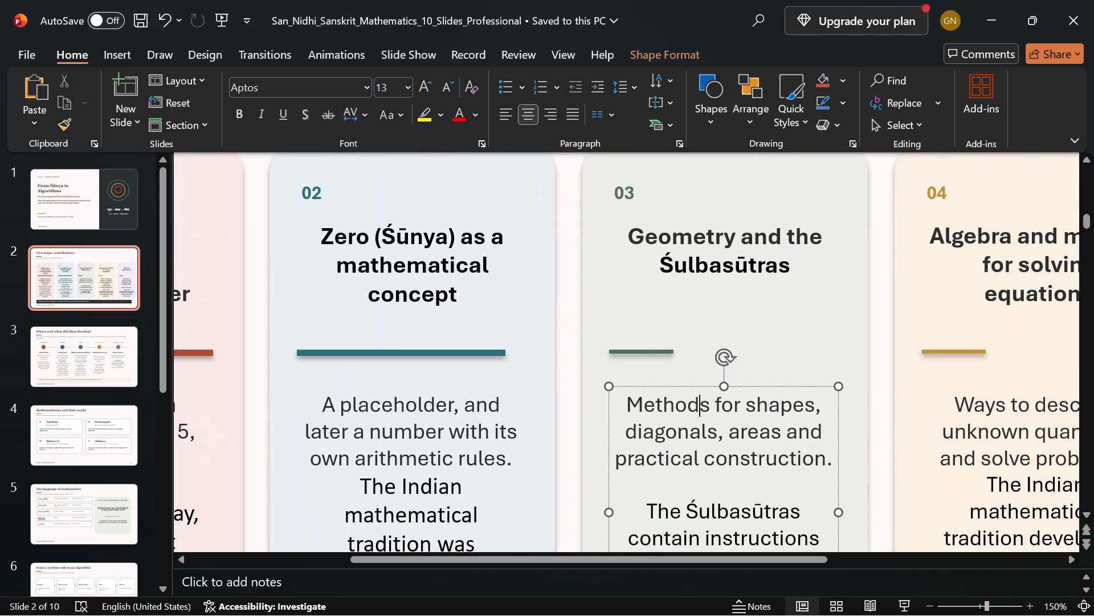
left_click(645, 350)
scroll(645, 350, "up", 5, "ctrl")
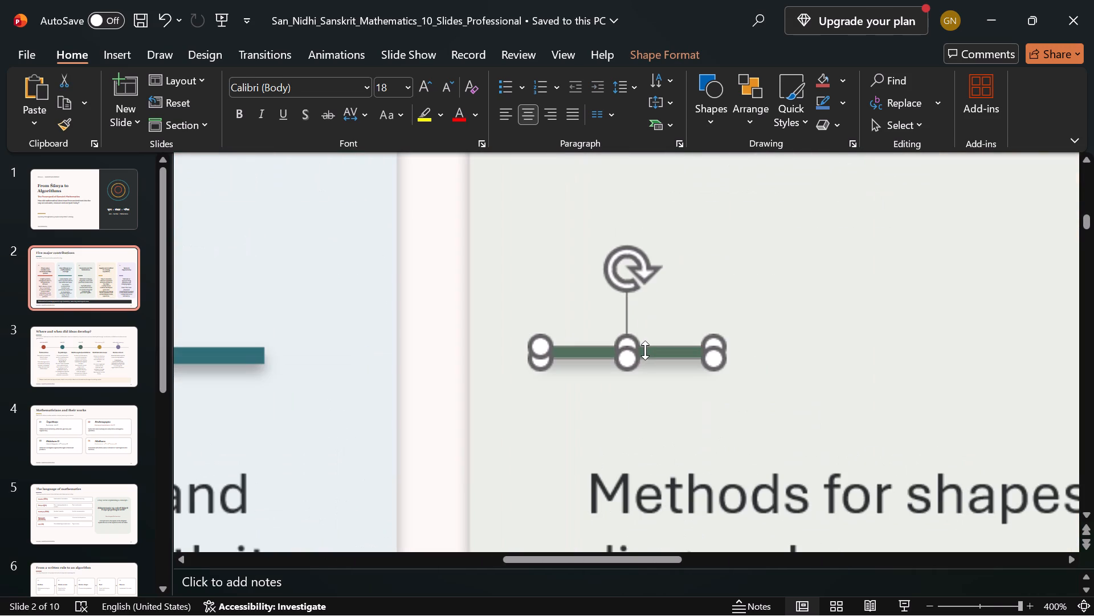
scroll(645, 350, "up", 4, "ctrl")
left_click_drag(713, 359, 847, 366)
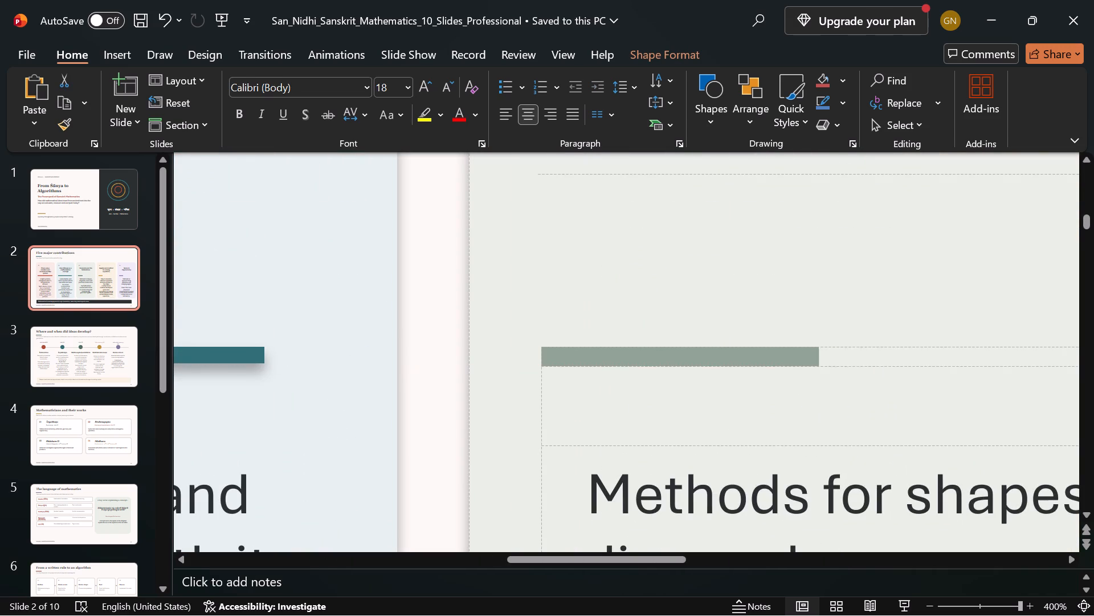
left_click_drag(847, 366, 1093, 359)
Lengthen the gold divider in card 04, "Algebra and method for solving equations", across the card's text width.
scroll(905, 407, "left", 4)
scroll(905, 407, "down", 5, "ctrl")
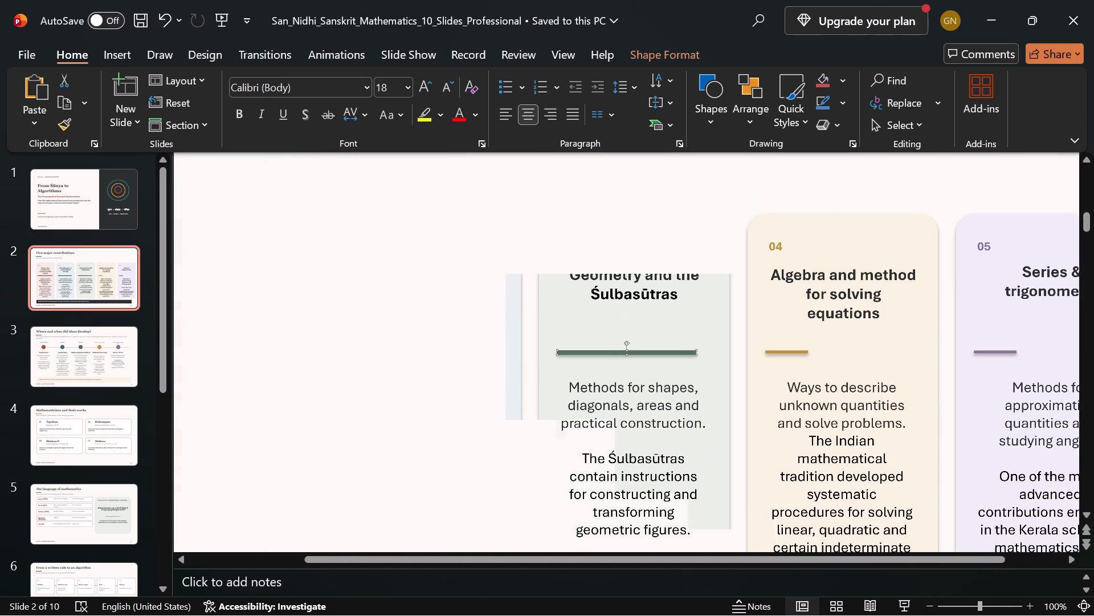
left_click(794, 354)
scroll(808, 352, "up", 5, "ctrl")
scroll(808, 352, "left", 1)
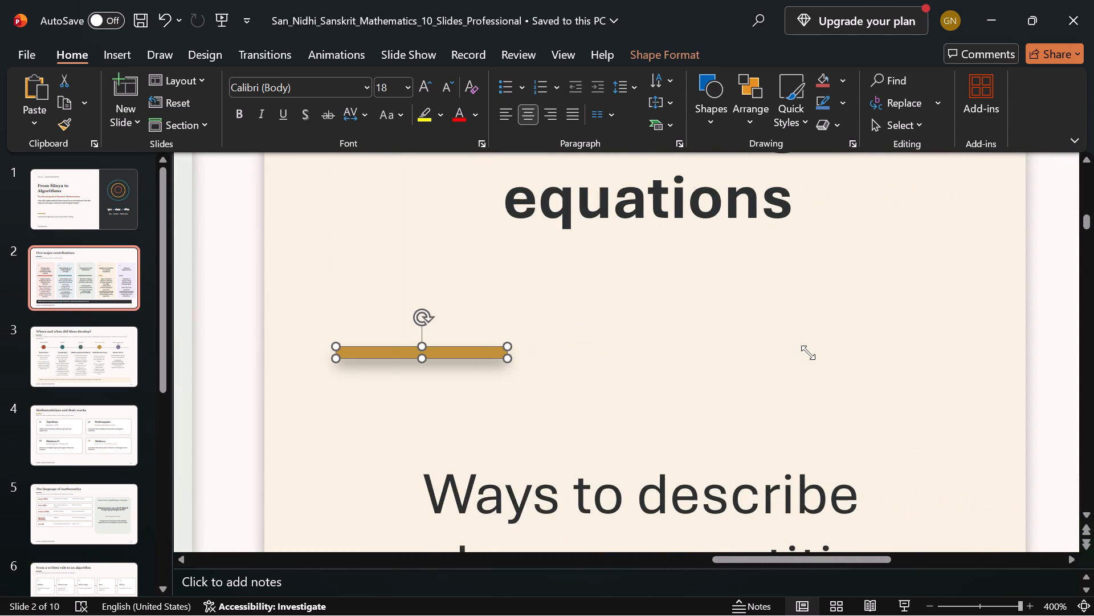
scroll(808, 352, "left", 1)
left_click_drag(507, 356, 672, 348)
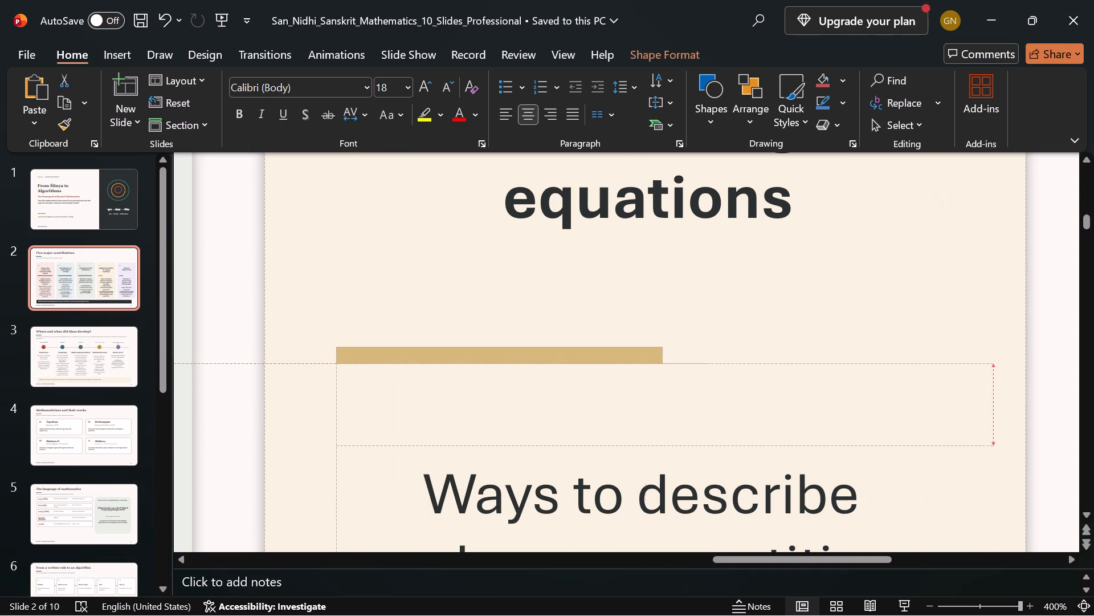
left_click_drag(672, 348, 940, 348)
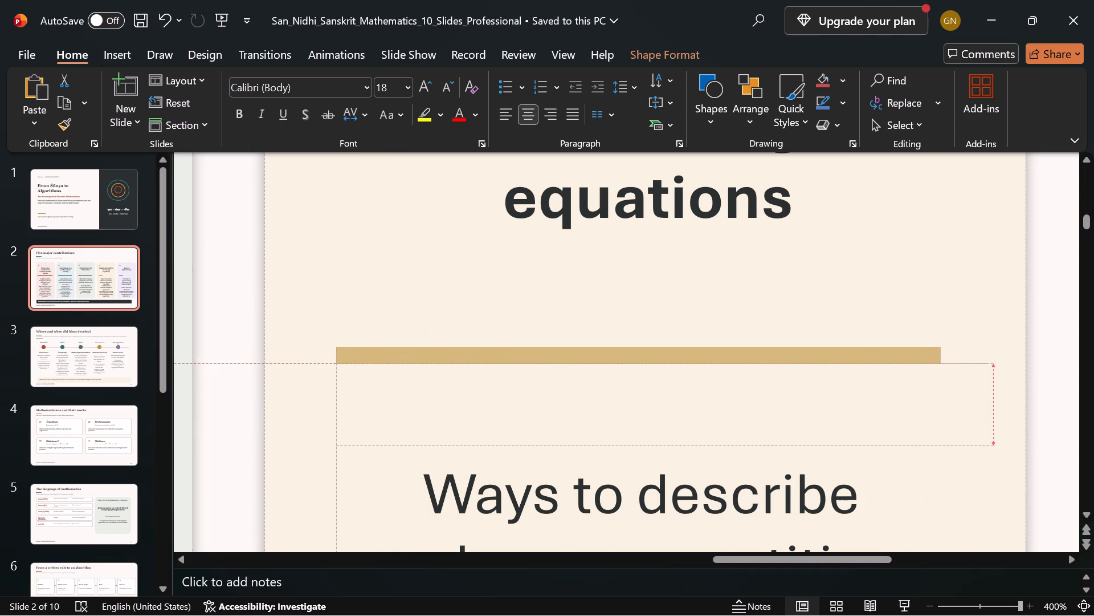
left_click_drag(940, 348, 954, 350)
Lengthen the purple divider in card 05, "Series & trigonometry", across the card's text width.
scroll(954, 350, "left", 3)
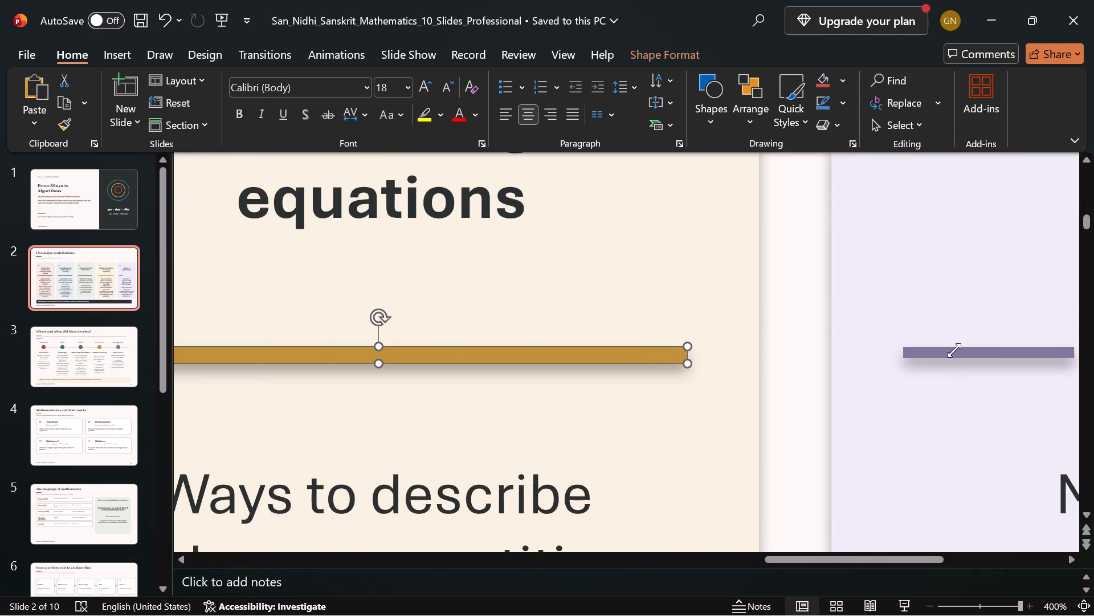
scroll(954, 350, "left", 5)
left_click(460, 351)
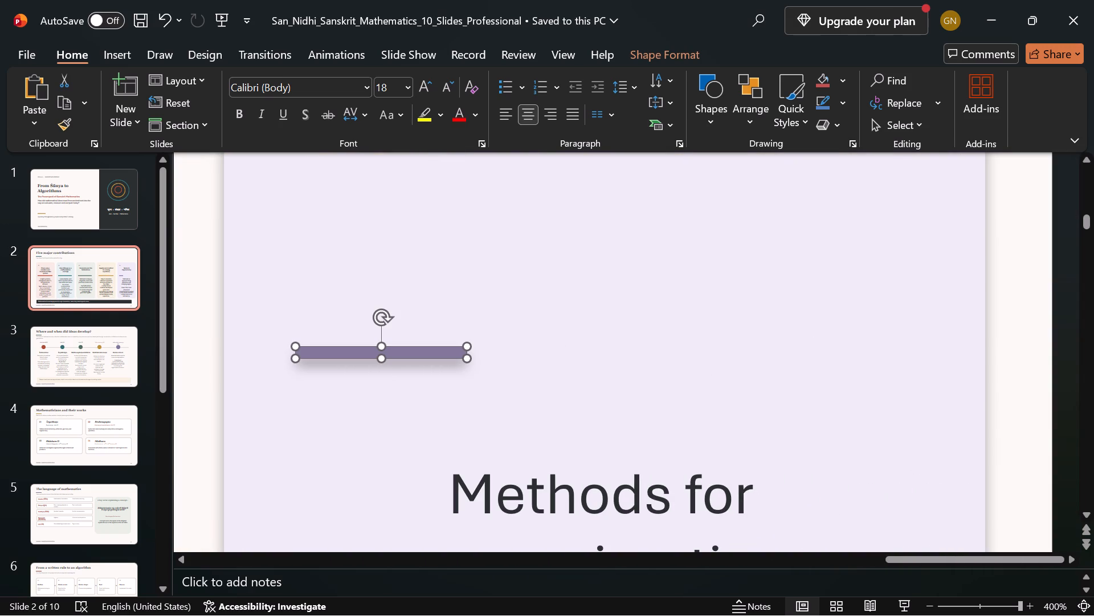
left_click_drag(467, 358, 731, 354)
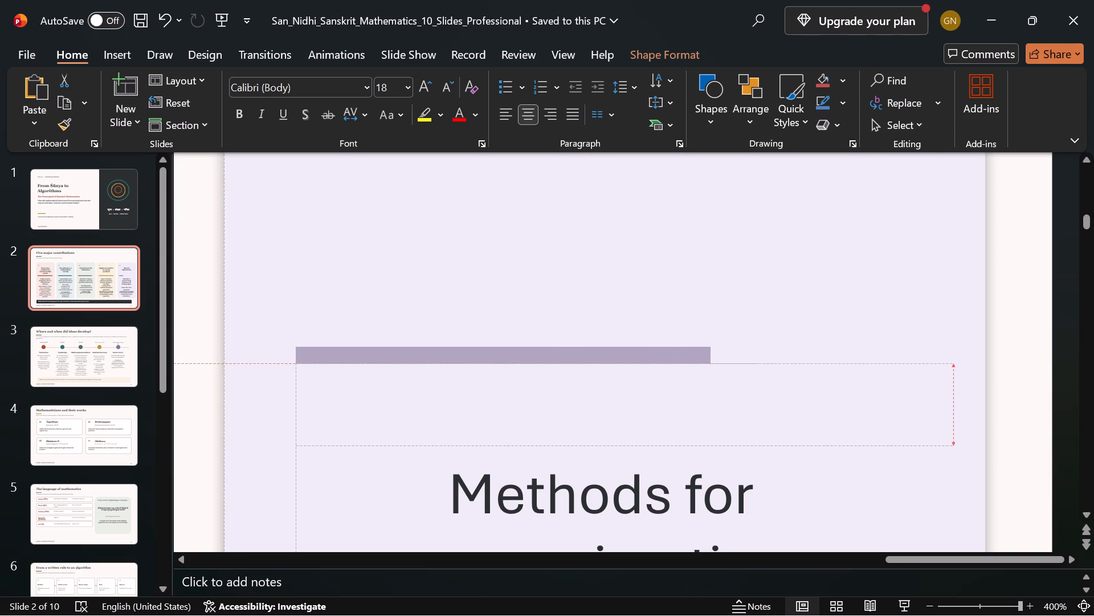
left_click_drag(731, 354, 937, 355)
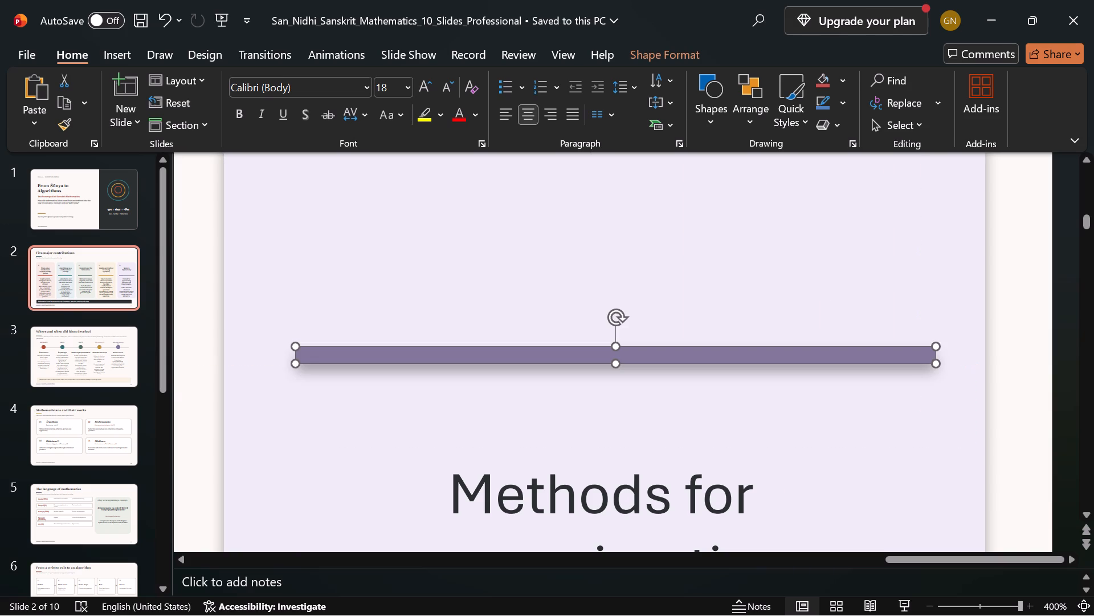
left_click(758, 420)
scroll(758, 420, "down", 6, "ctrl")
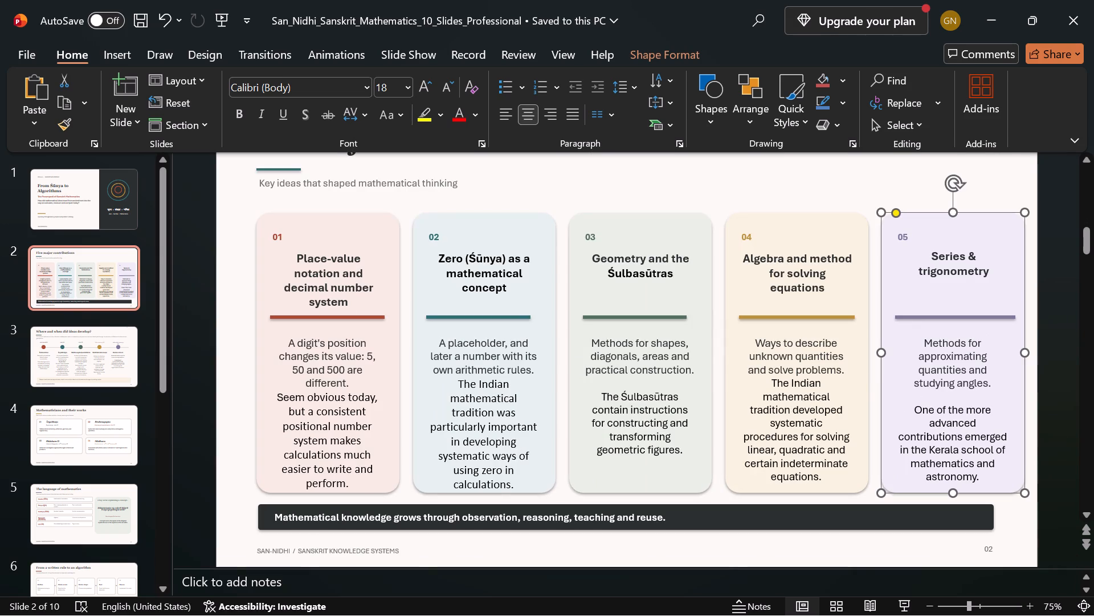
Review the timeline descriptions on slide 3, "Where and when did ideas develop?", from Śulbasūtras to Kerala school.
scroll(930, 340, "down", 1)
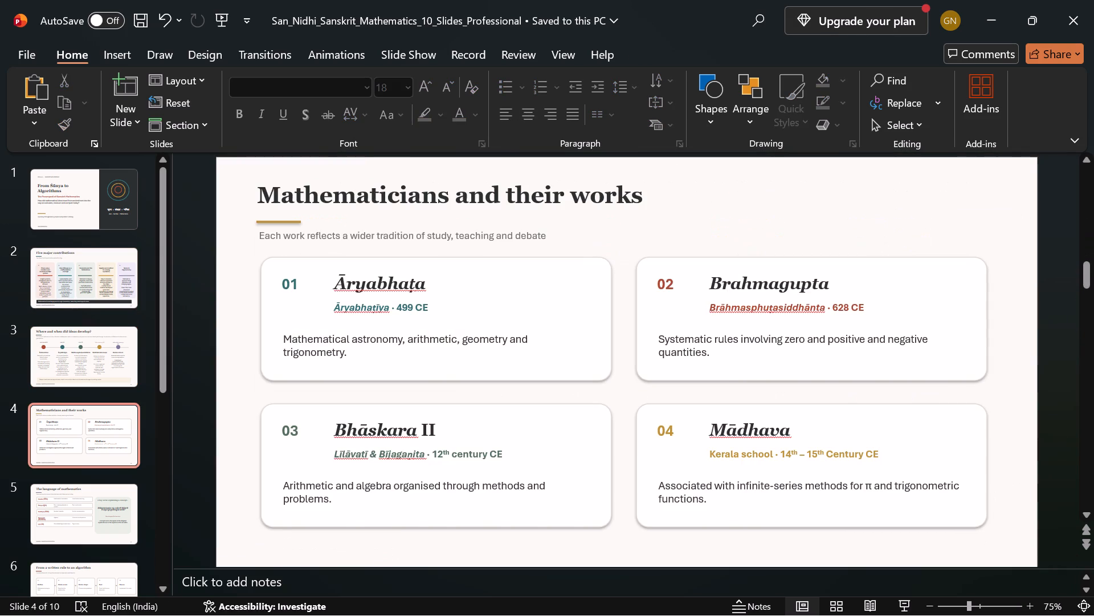
scroll(930, 340, "up", 1)
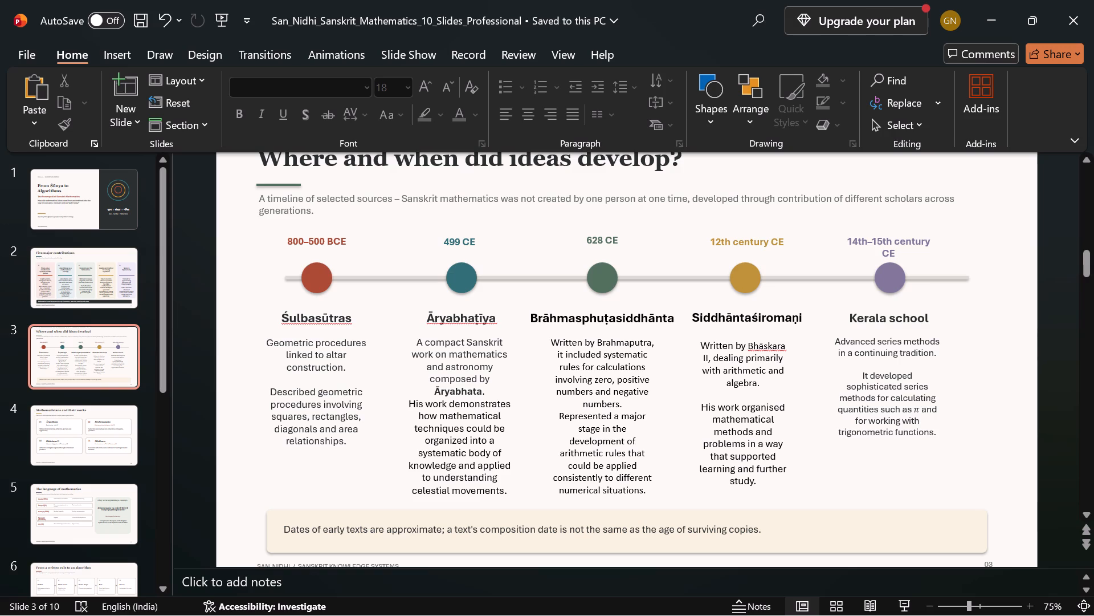
left_click(405, 375)
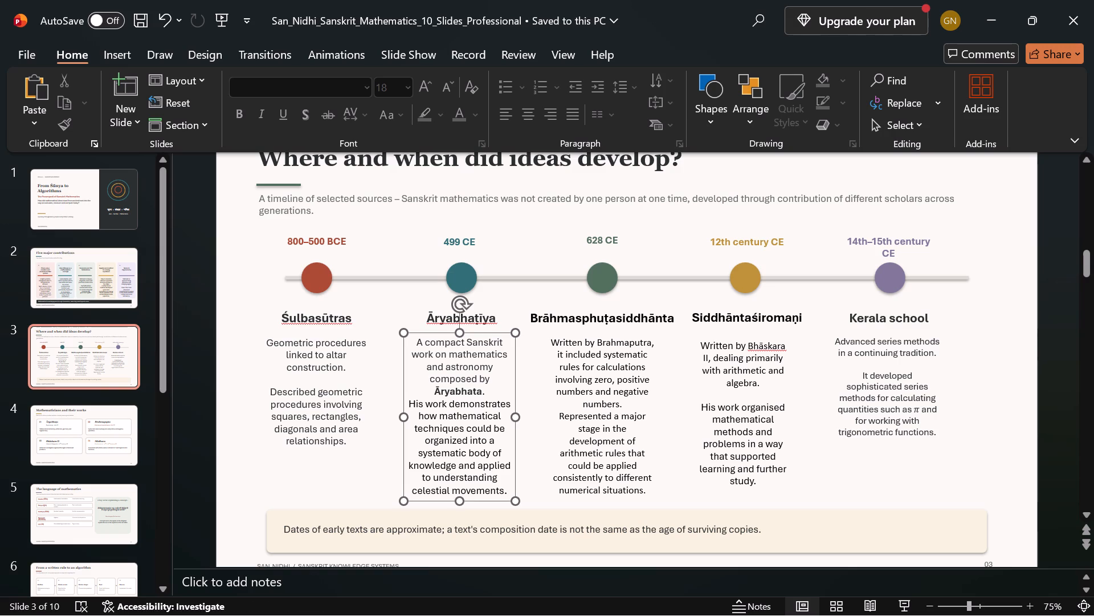
left_click(346, 375)
left_click(447, 404)
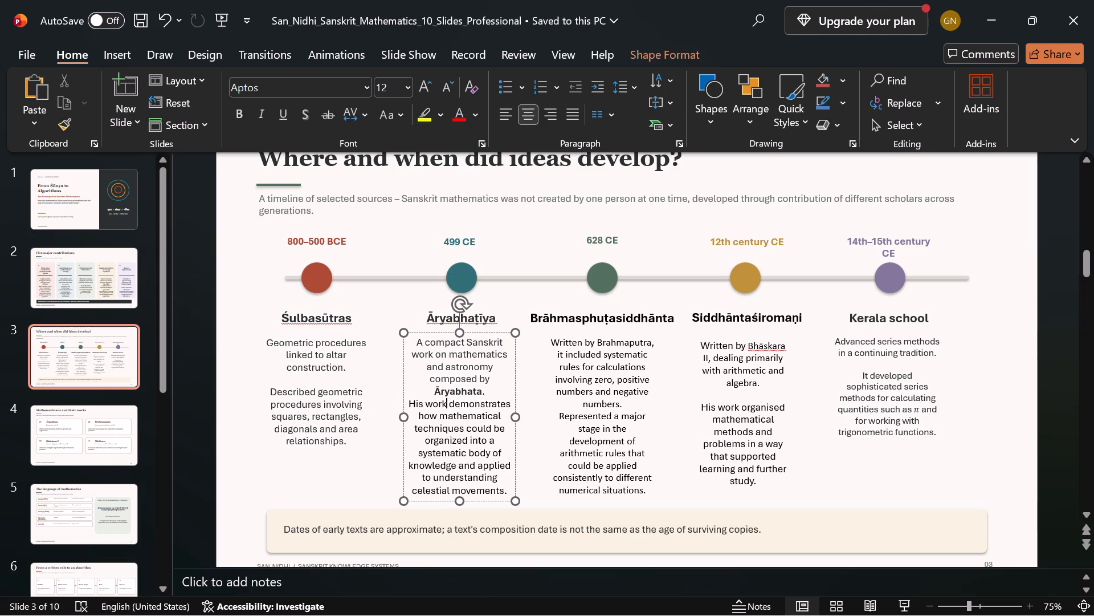
left_click(579, 423)
left_click(732, 419)
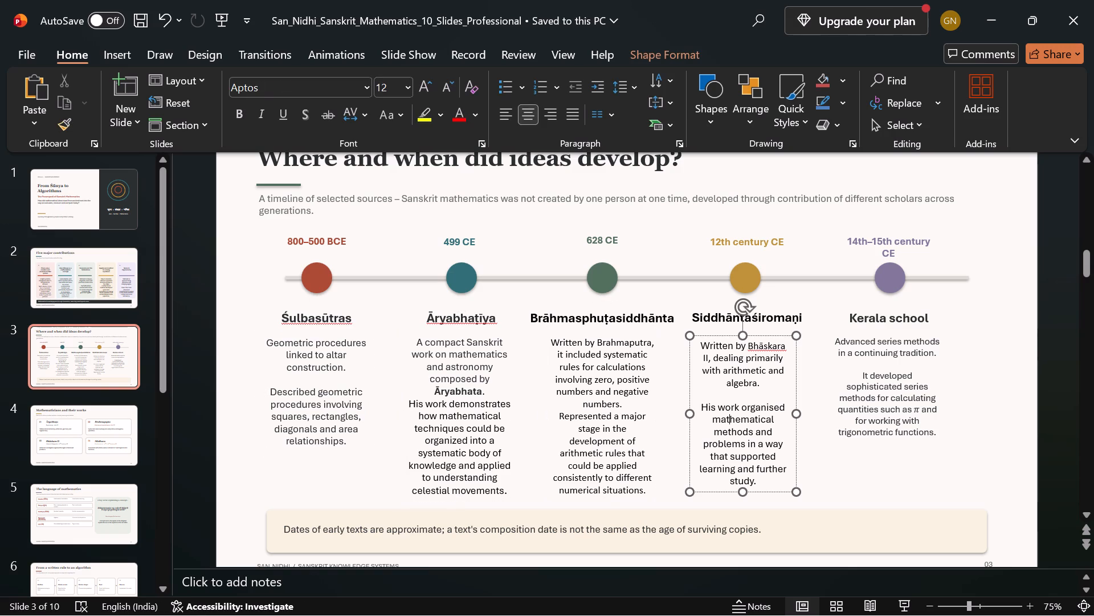
left_click(907, 404)
Review the title slide's text, including the introductory question and the Sanskrit words beneath the circles.
scroll(907, 404, "up", 2)
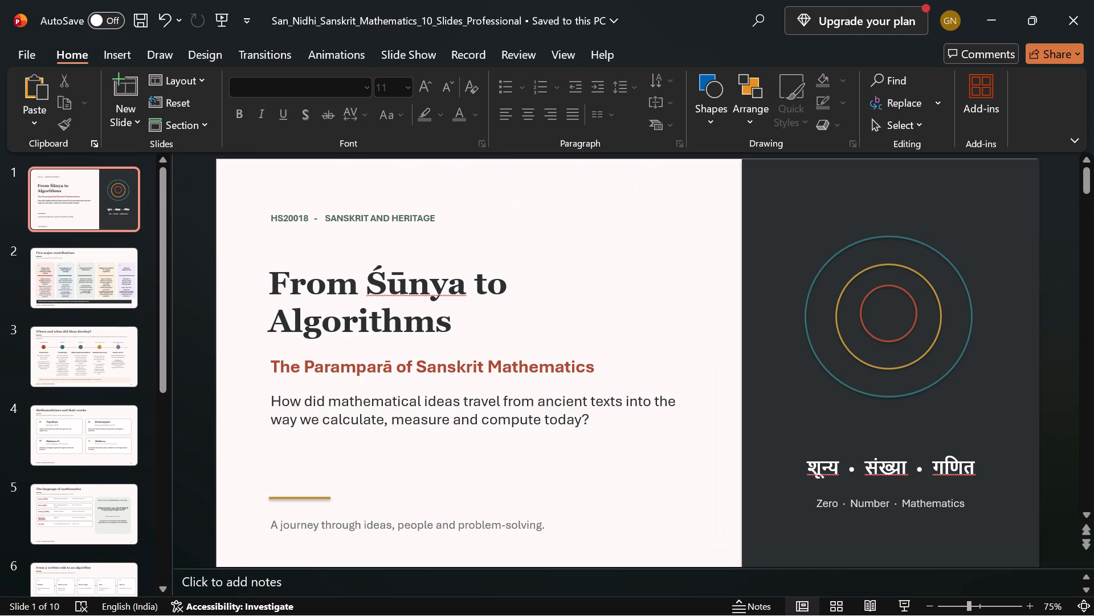
scroll(581, 456, "down", 1)
scroll(581, 456, "up", 1)
scroll(581, 456, "down", 1)
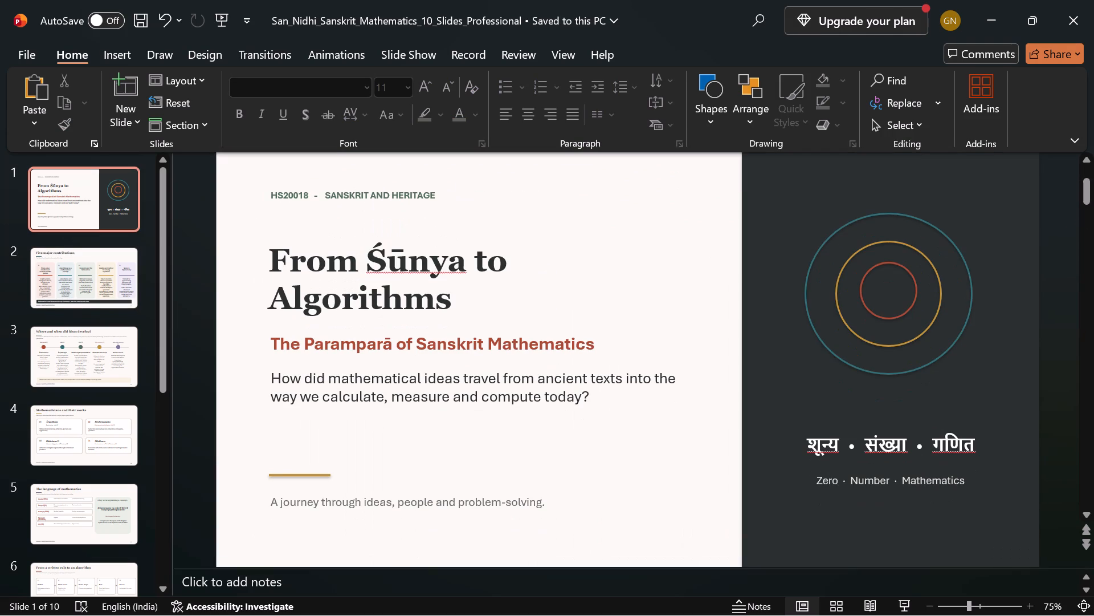
scroll(581, 456, "down", 1)
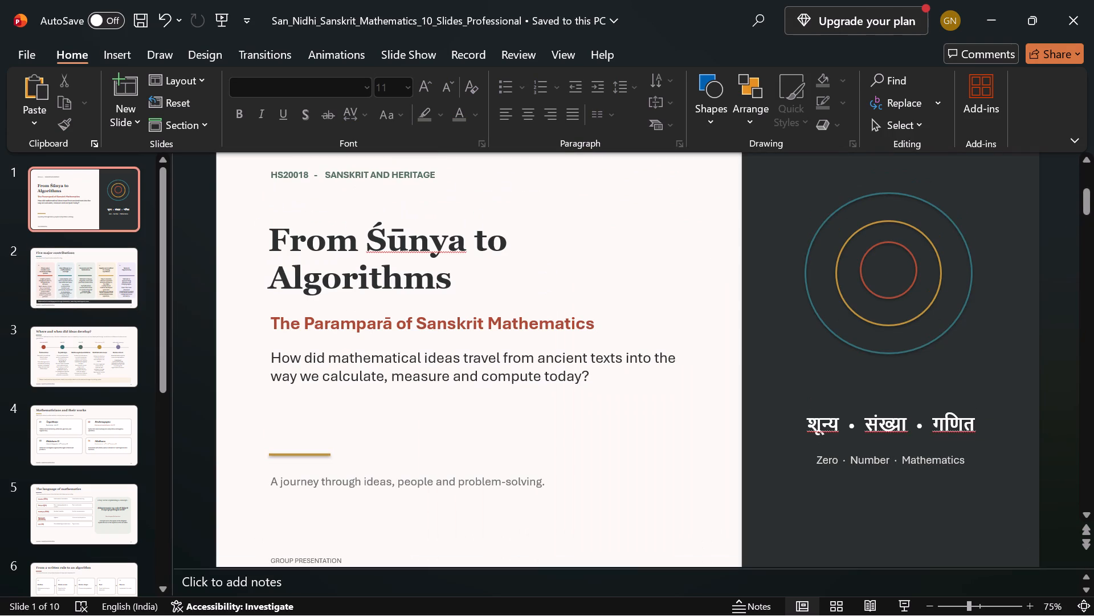
left_click(823, 425)
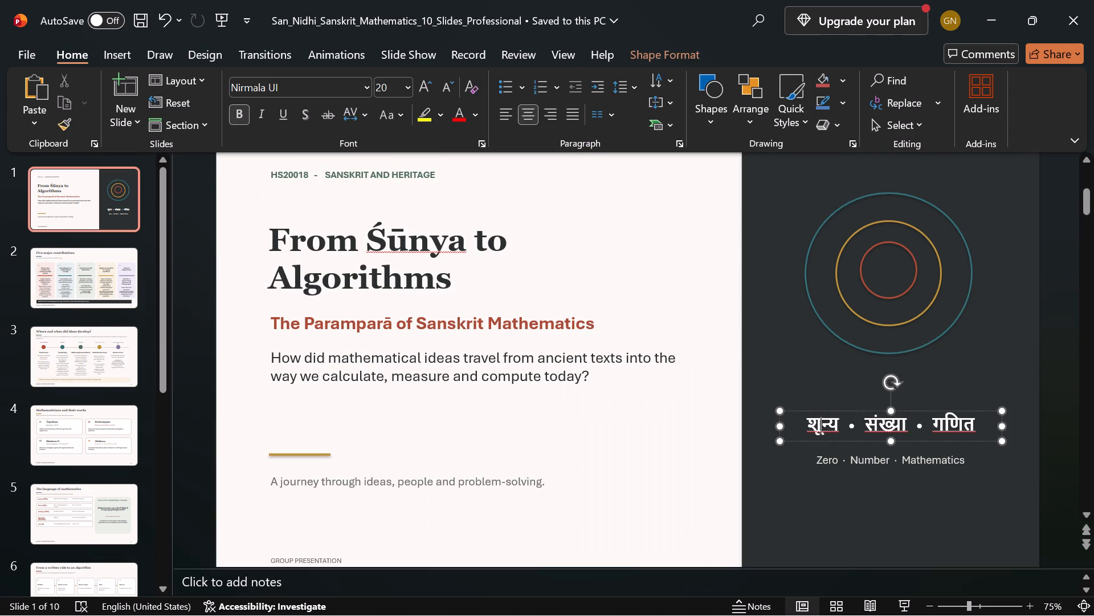
left_click(650, 408)
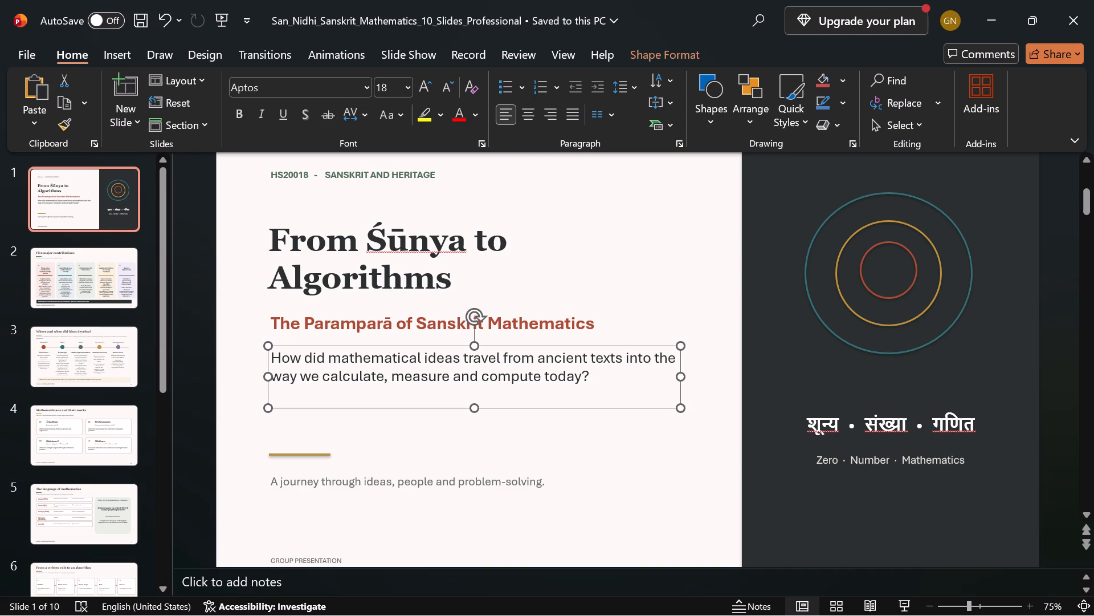
left_click(818, 423)
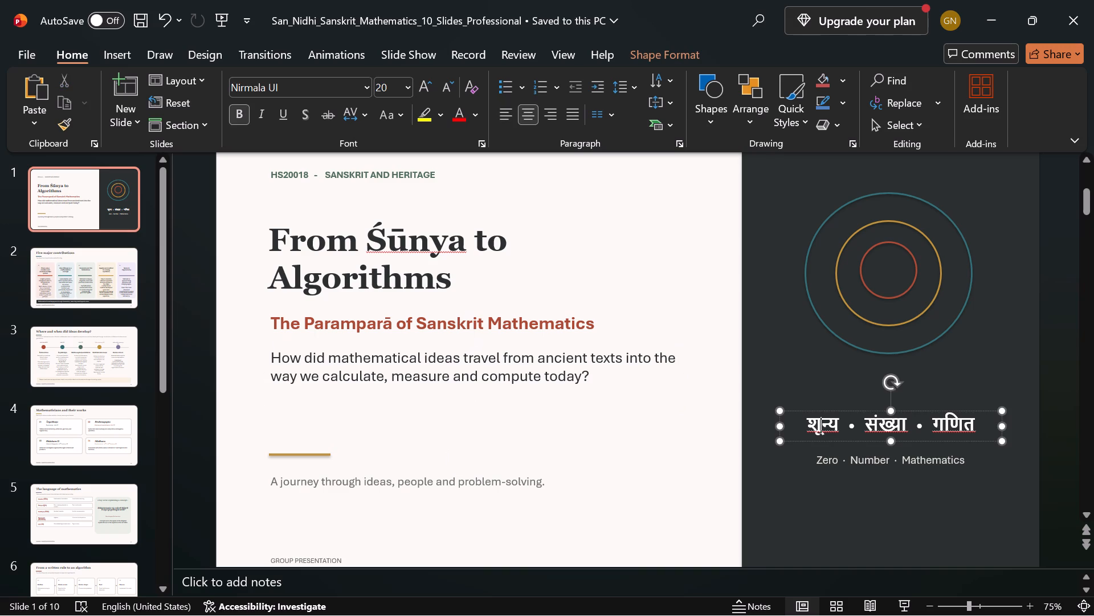
left_click(818, 423)
left_click(673, 451)
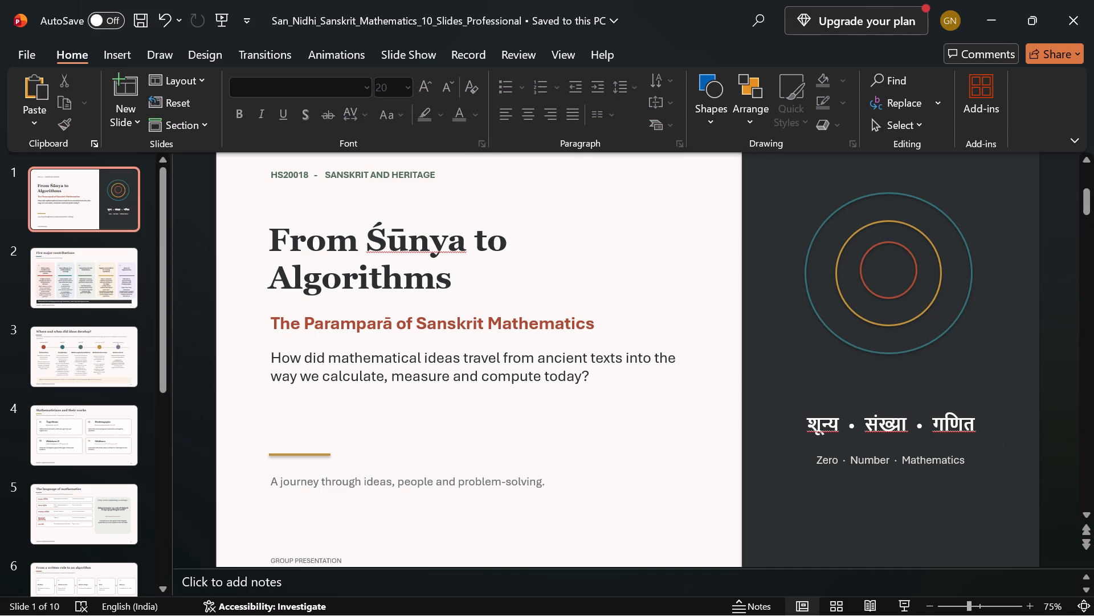
left_click(423, 424)
key("s")
left_click(366, 362)
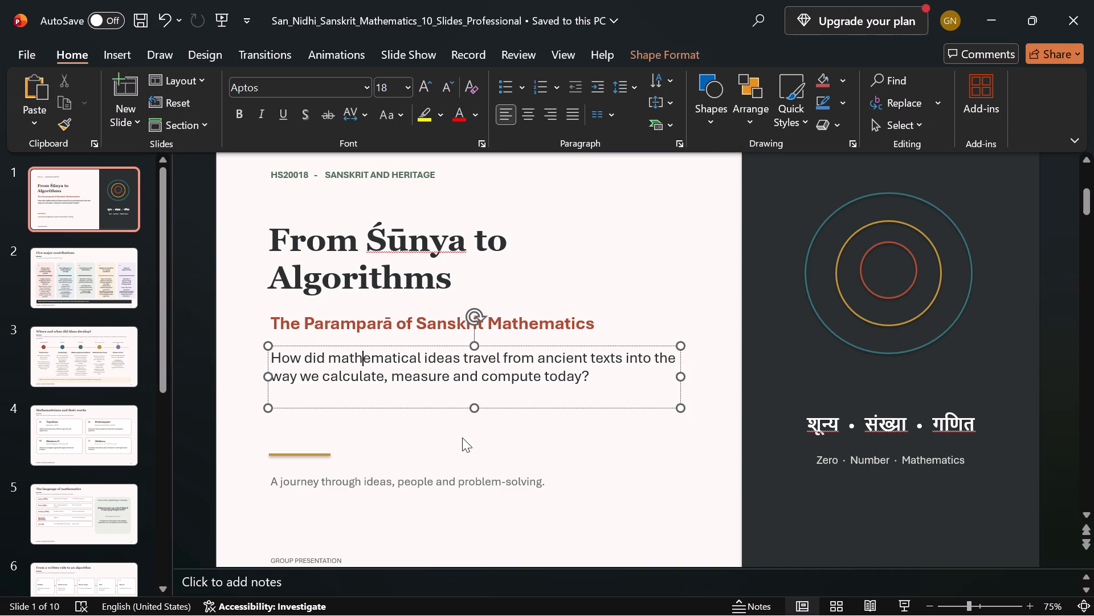
left_click(464, 441)
left_click(343, 458)
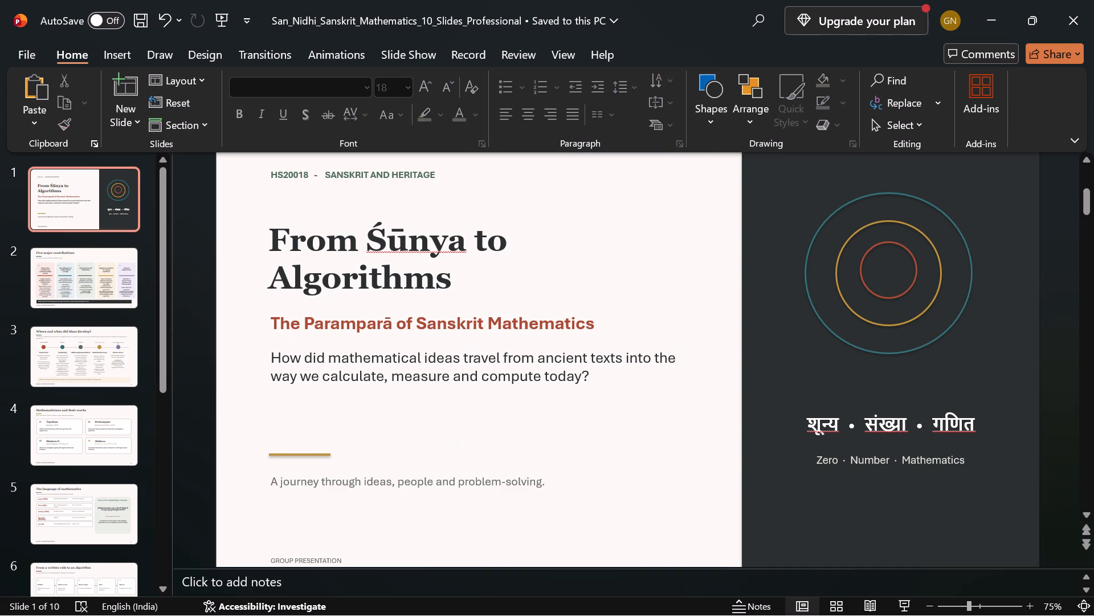
left_click(323, 455)
left_click(421, 357)
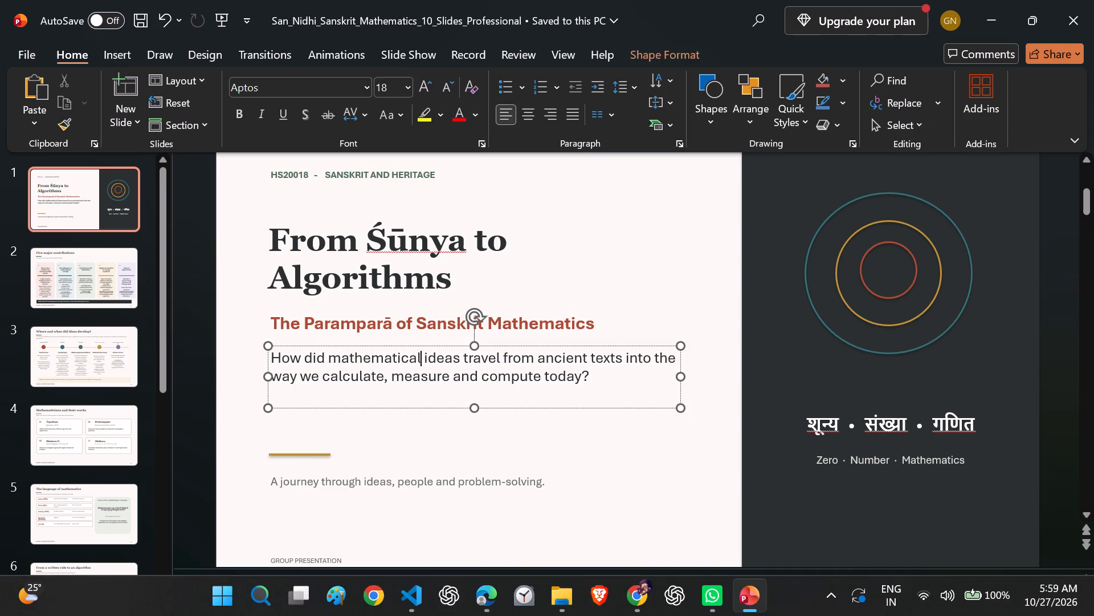
scroll(613, 436, "down", 1)
scroll(613, 436, "up", 3)
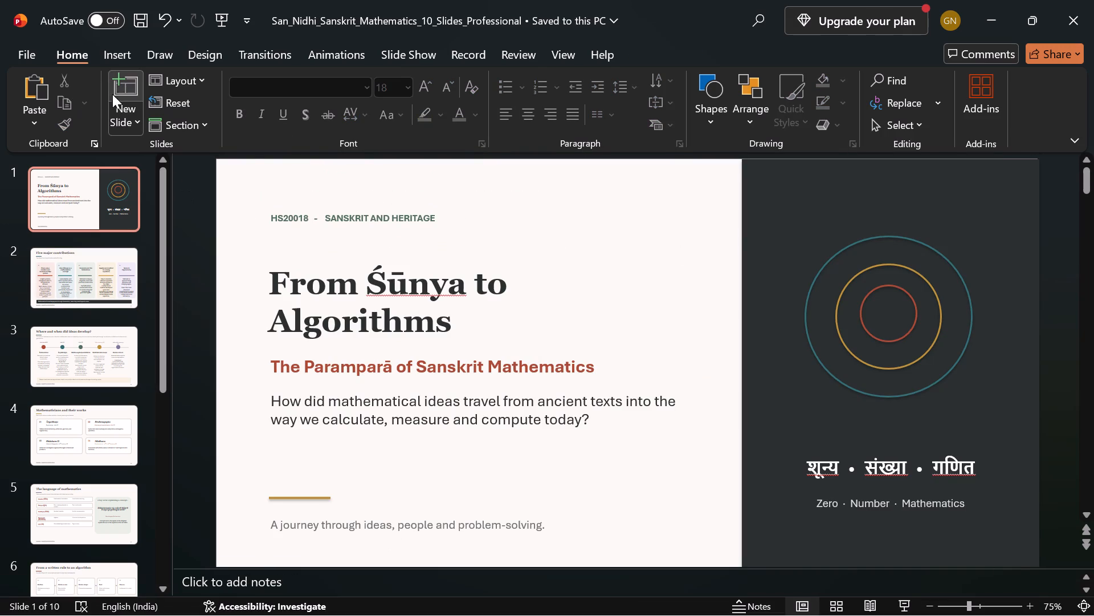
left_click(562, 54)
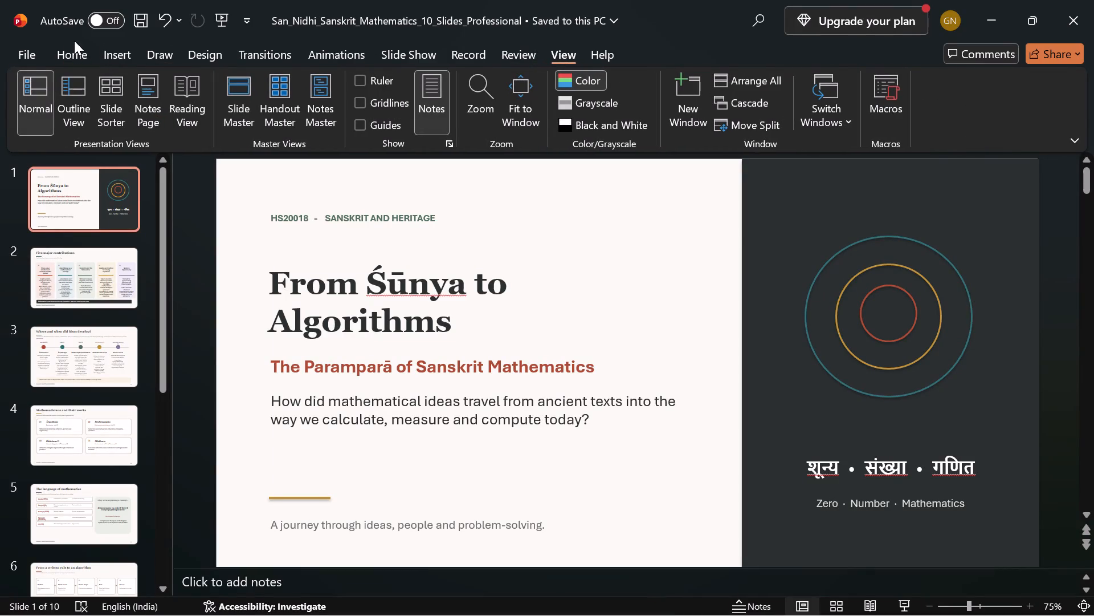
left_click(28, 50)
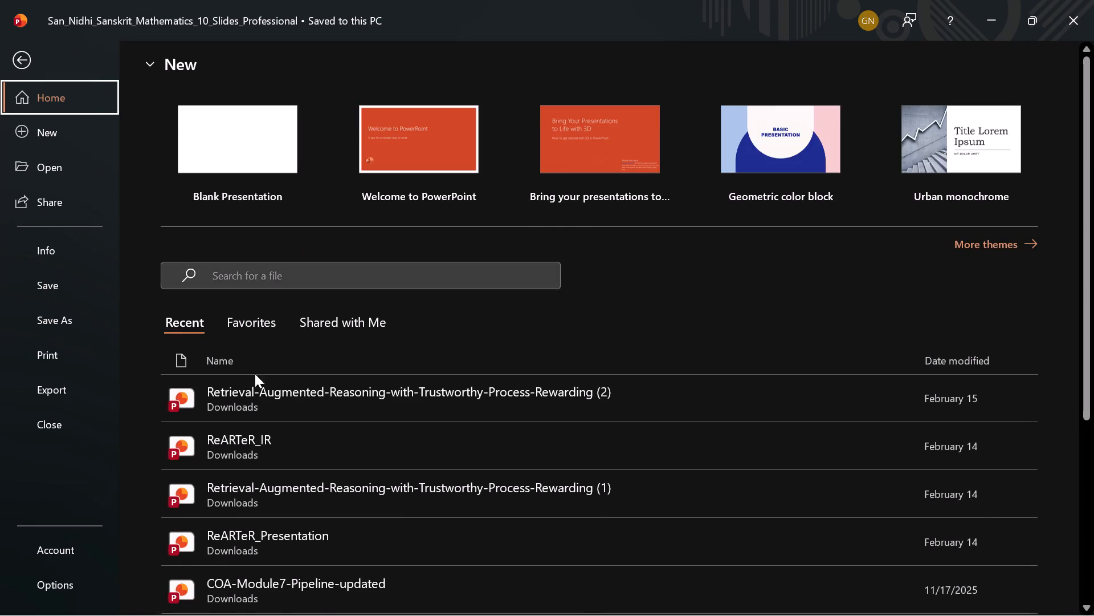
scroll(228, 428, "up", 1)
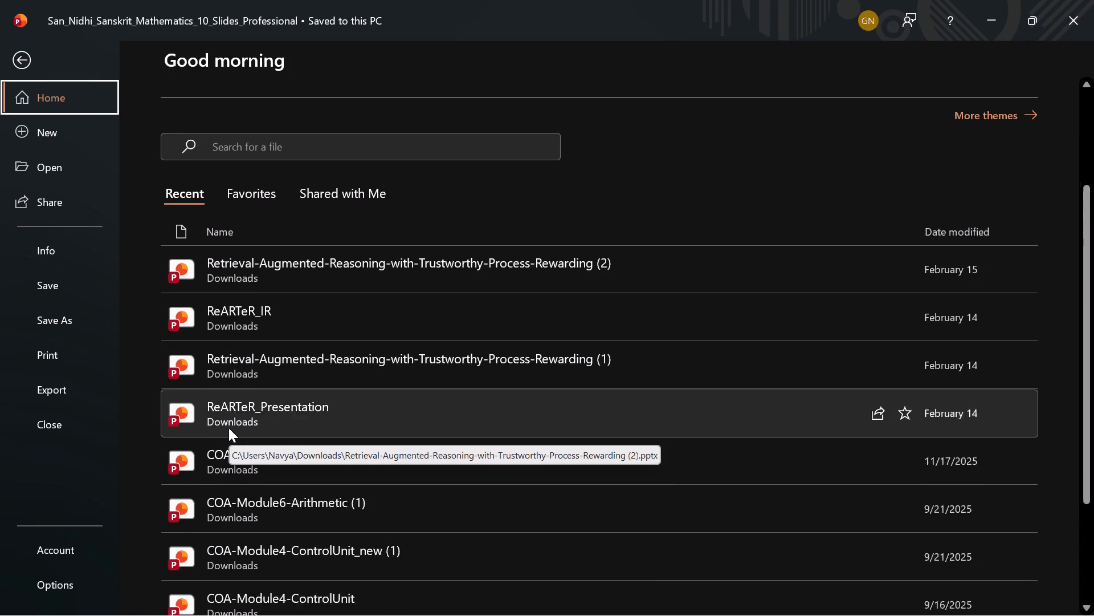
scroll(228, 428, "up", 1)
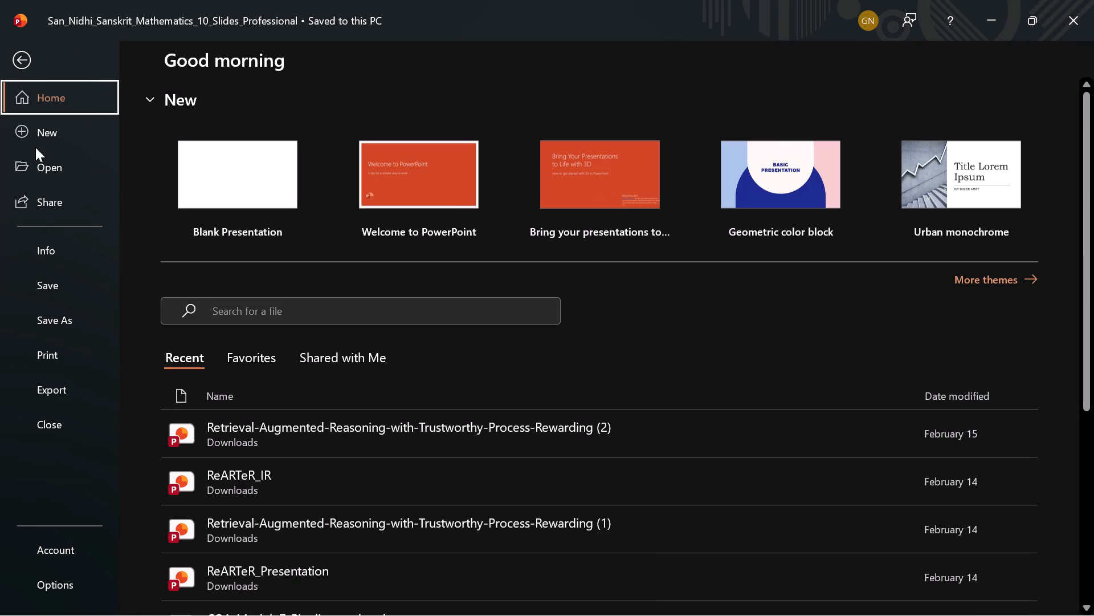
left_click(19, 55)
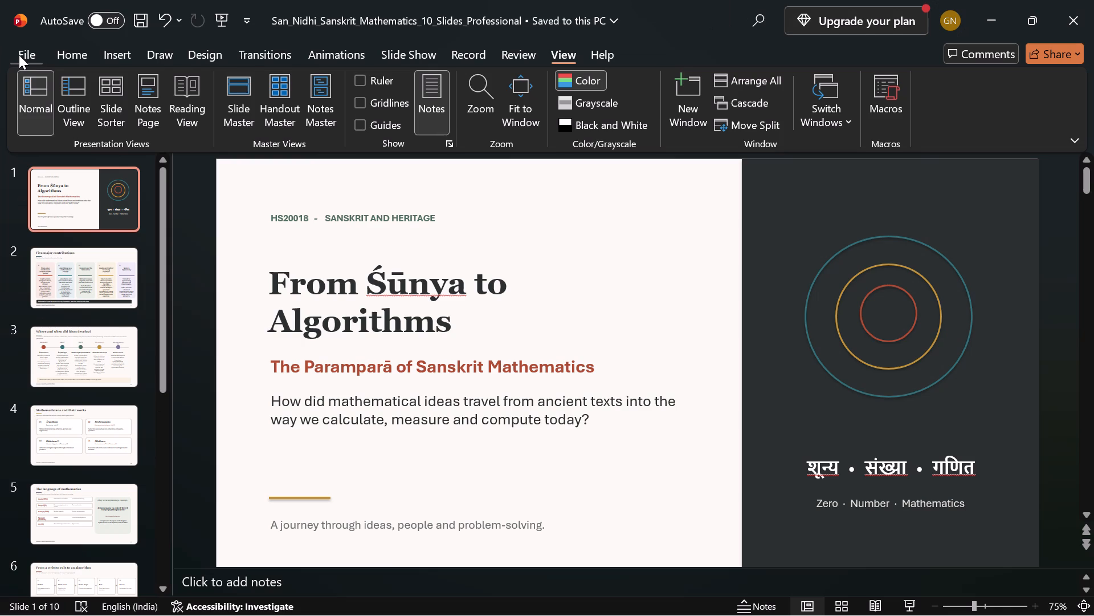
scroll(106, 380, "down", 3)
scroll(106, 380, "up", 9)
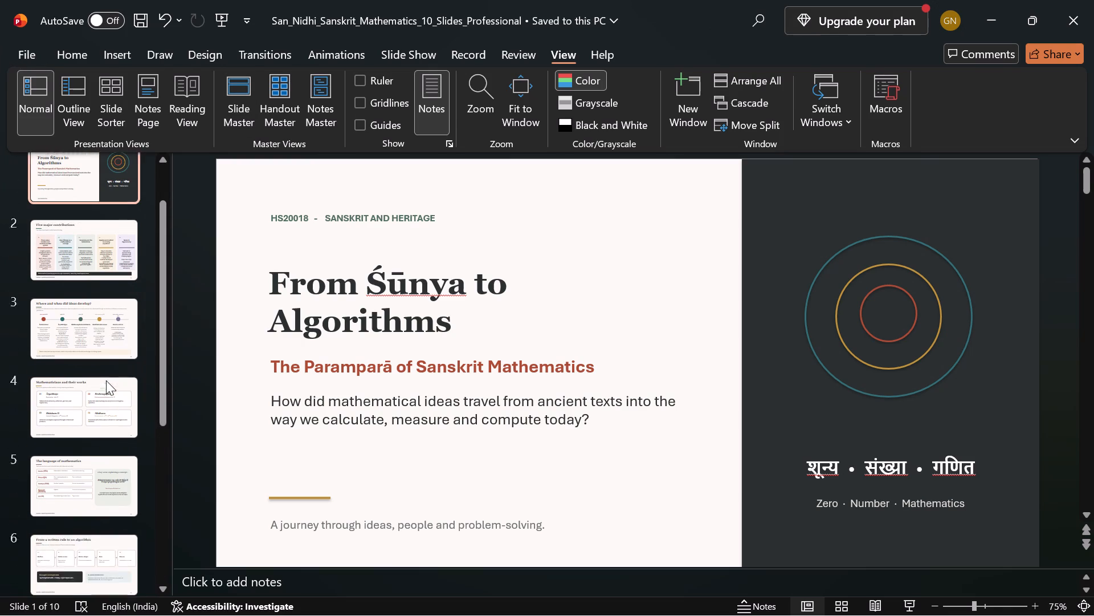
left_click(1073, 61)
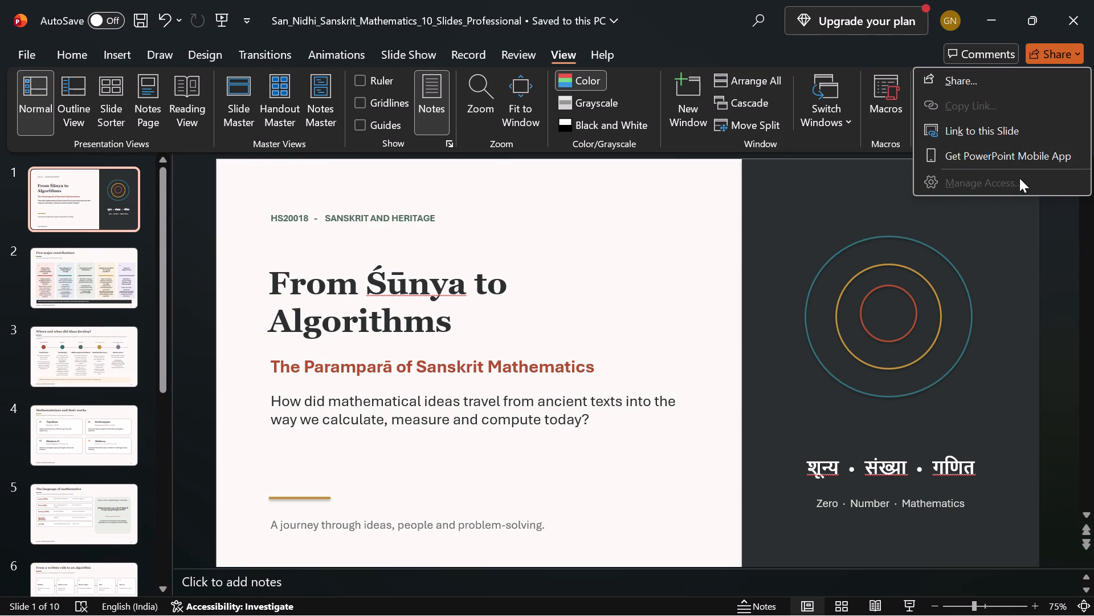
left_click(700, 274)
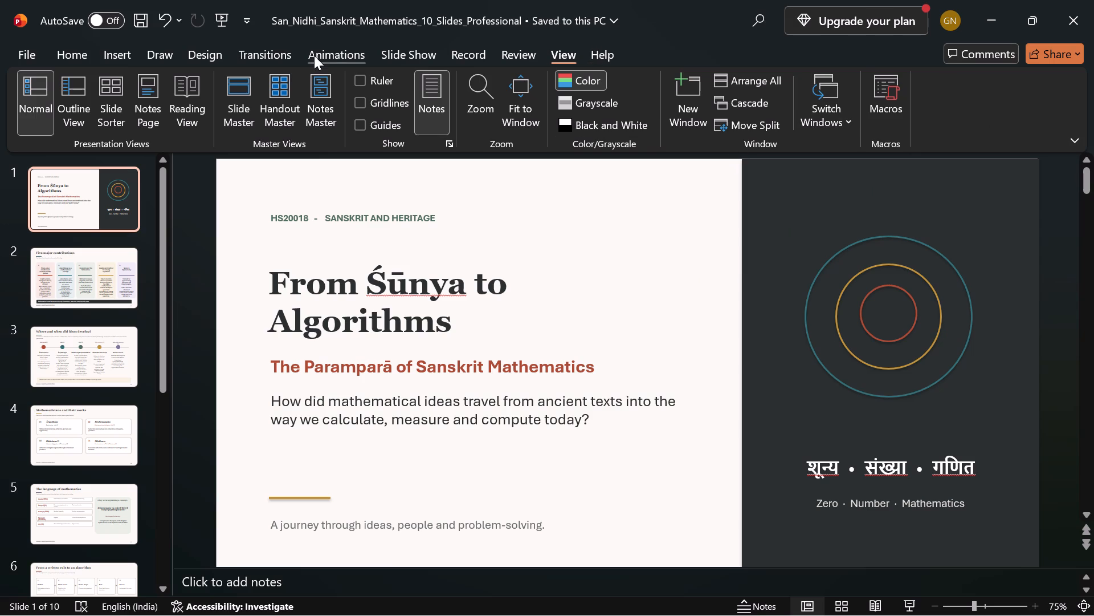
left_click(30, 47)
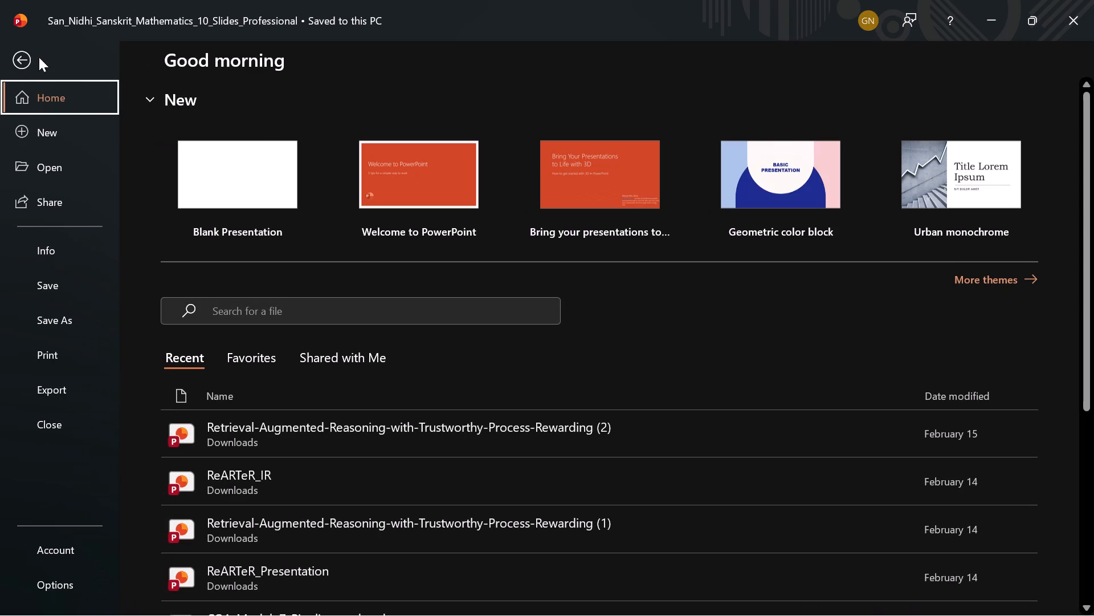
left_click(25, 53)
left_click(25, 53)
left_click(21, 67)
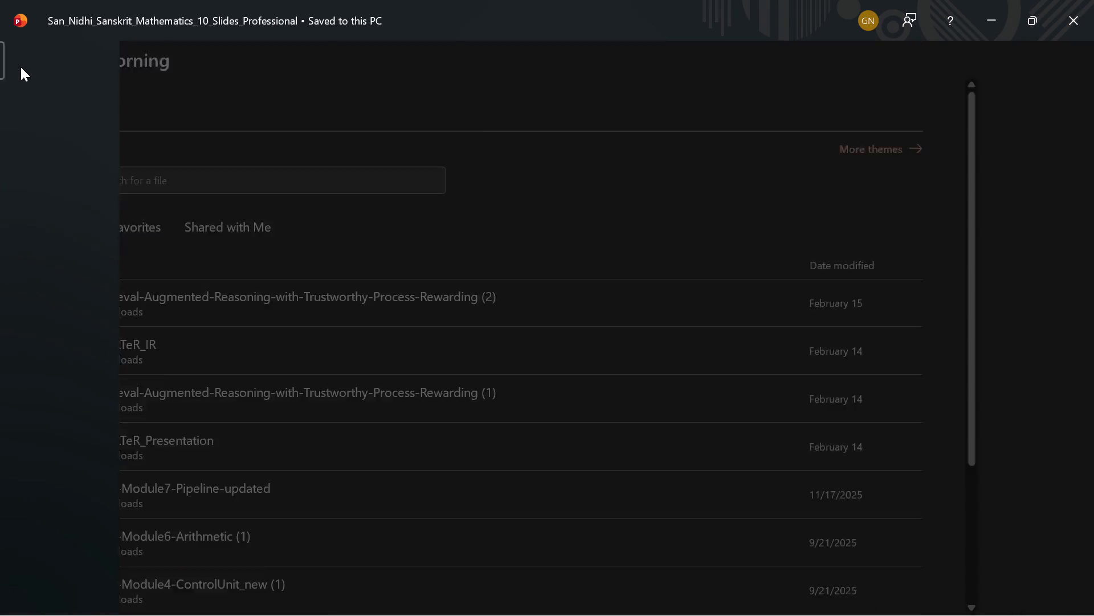
Save the presentation under its existing name.
left_click(348, 293)
key("ctrl+s")
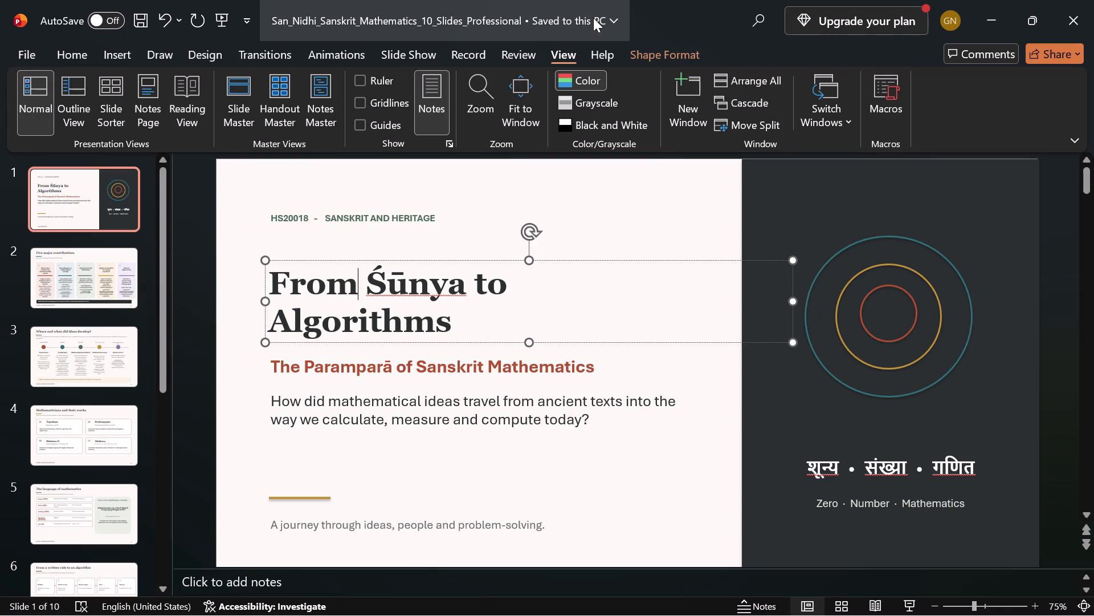
Open the presentation's file-management view.
left_click(19, 13)
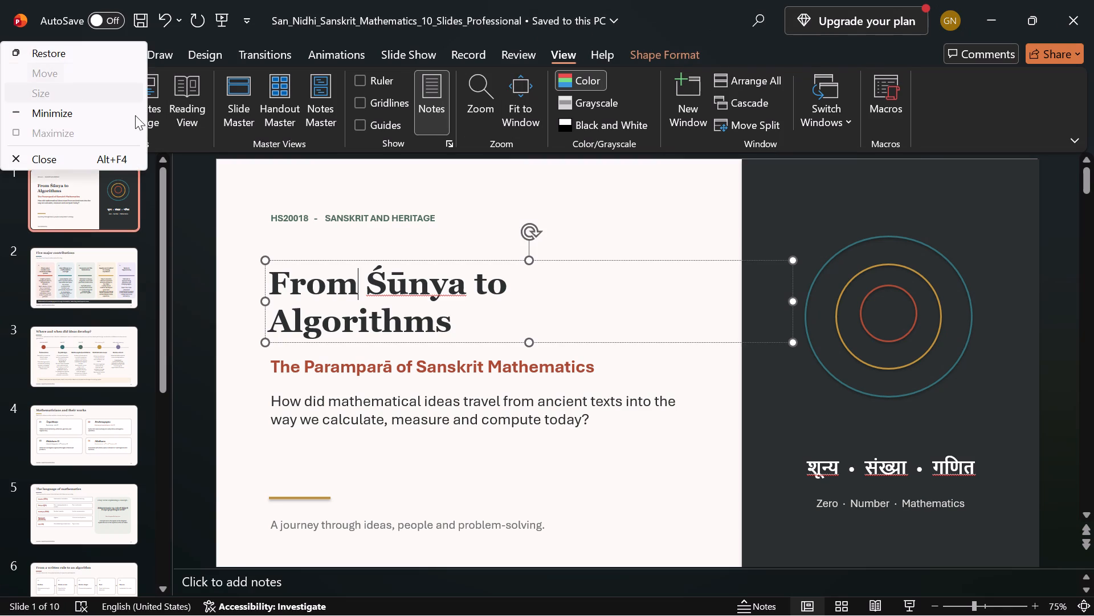
left_click(252, 270)
left_click(26, 59)
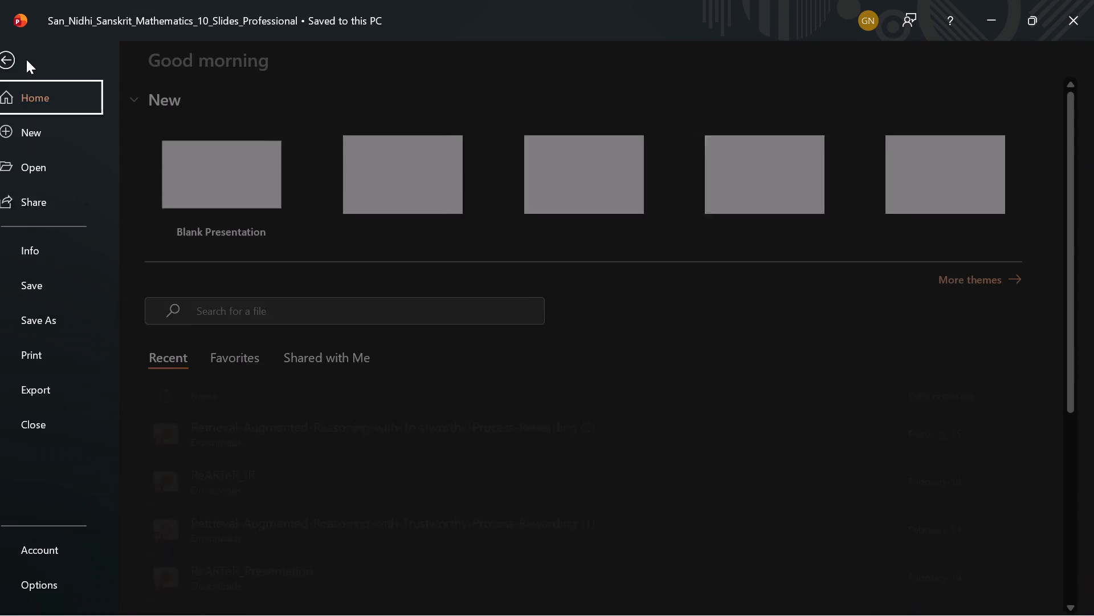
Look through the recent, shared and favorite presentation lists, and return to the slides.
scroll(175, 492, "down", 3)
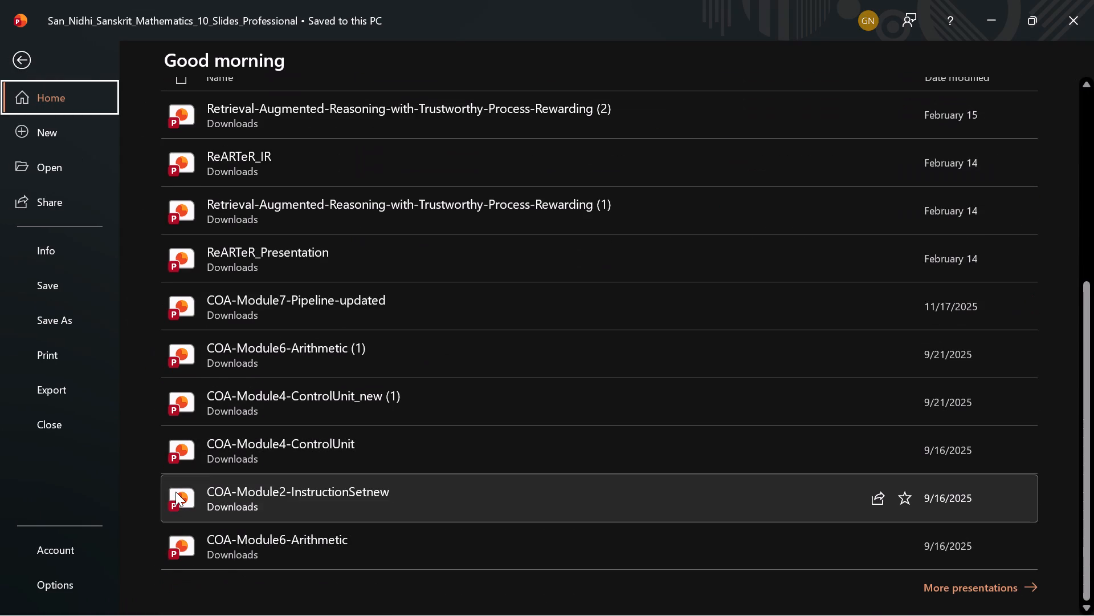
scroll(390, 462, "up", 2)
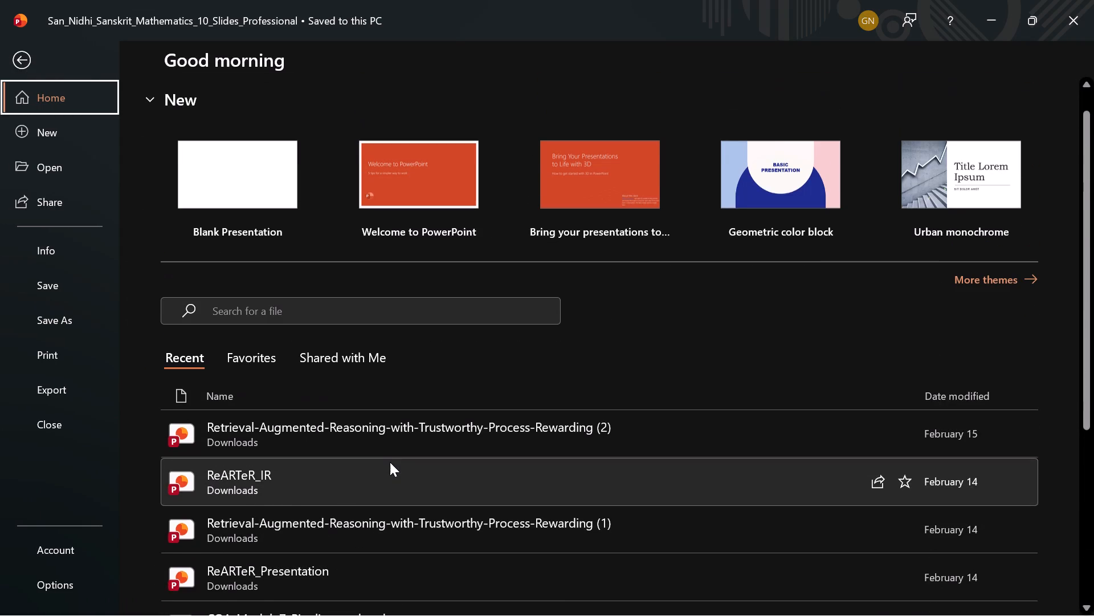
left_click(342, 356)
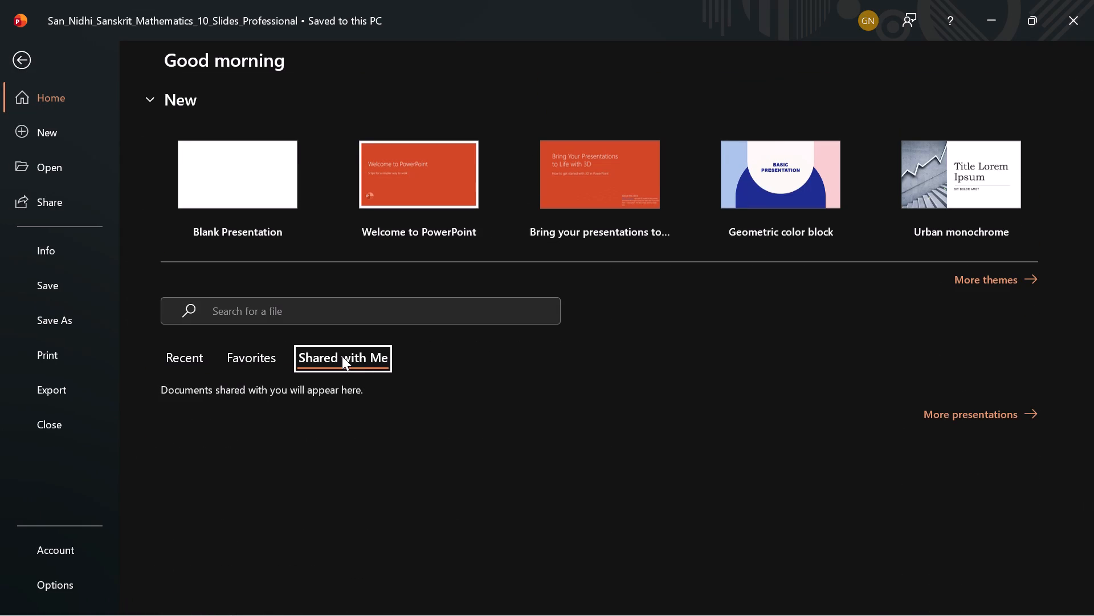
left_click(268, 350)
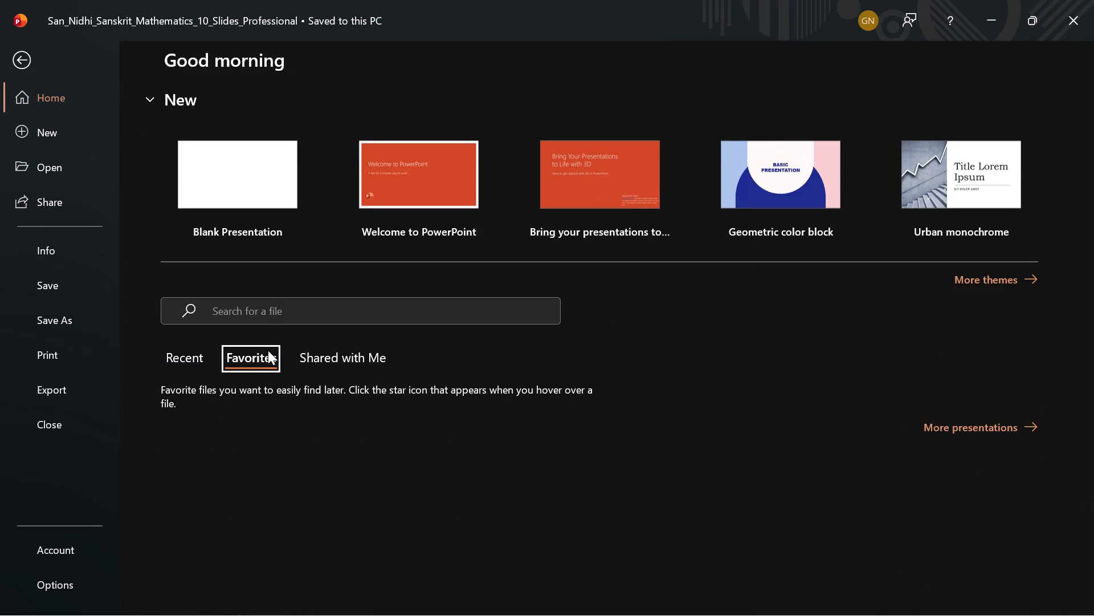
left_click(203, 350)
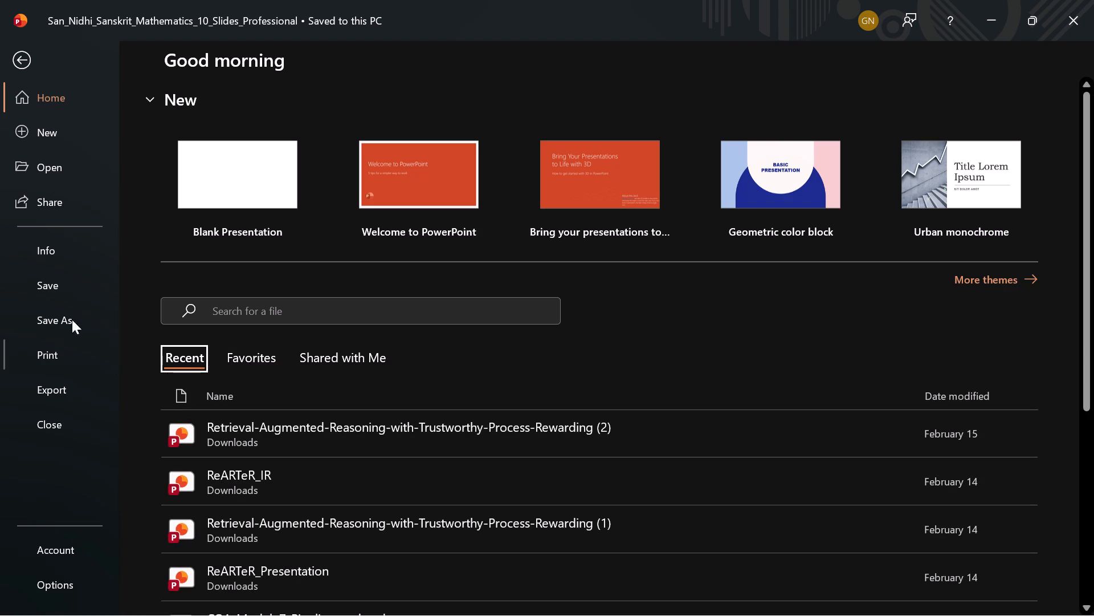
left_click(22, 61)
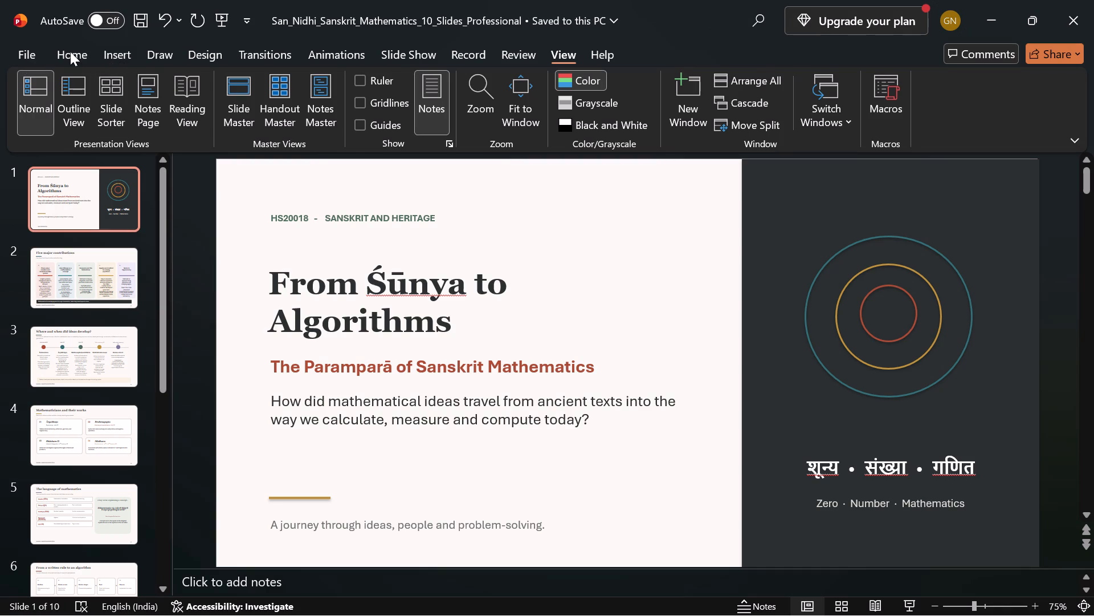
Try to copy a sharing link for the presentation from the Save As options.
left_click(66, 49)
left_click(27, 53)
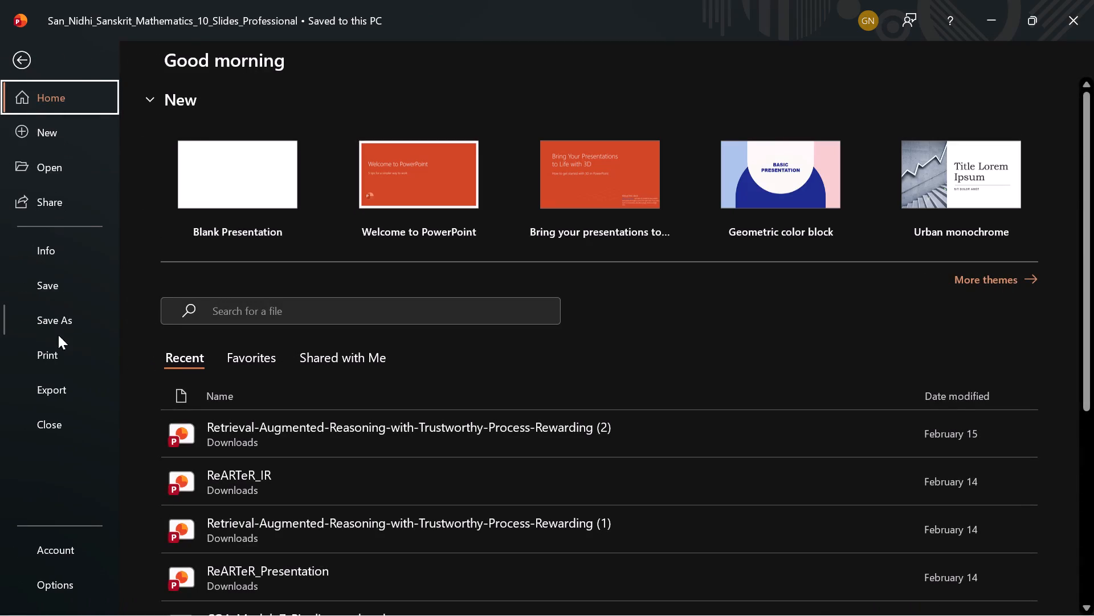
left_click(50, 312)
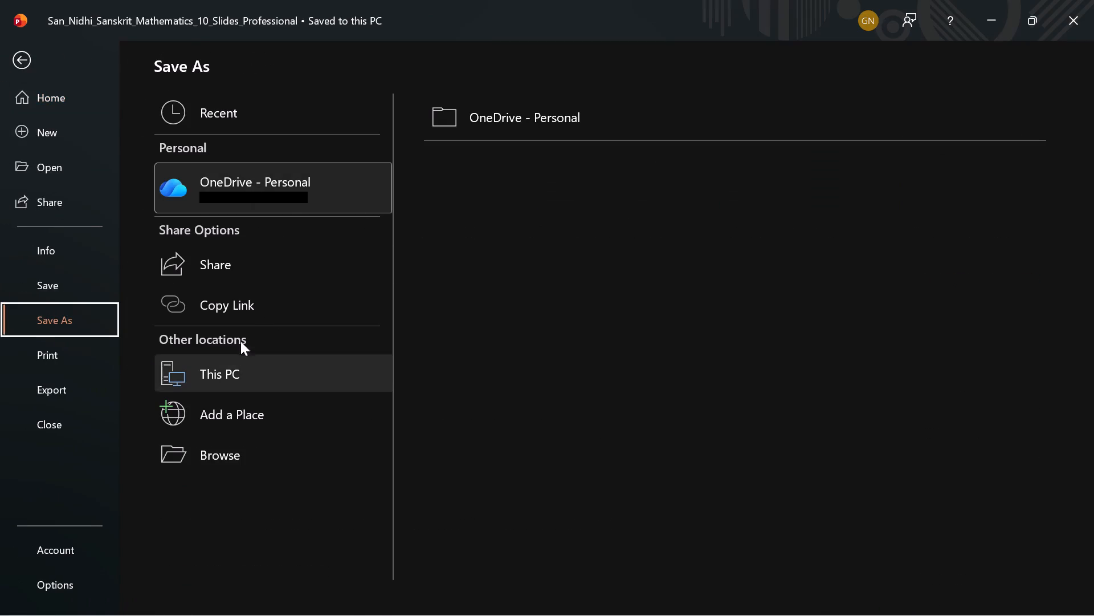
left_click(254, 303)
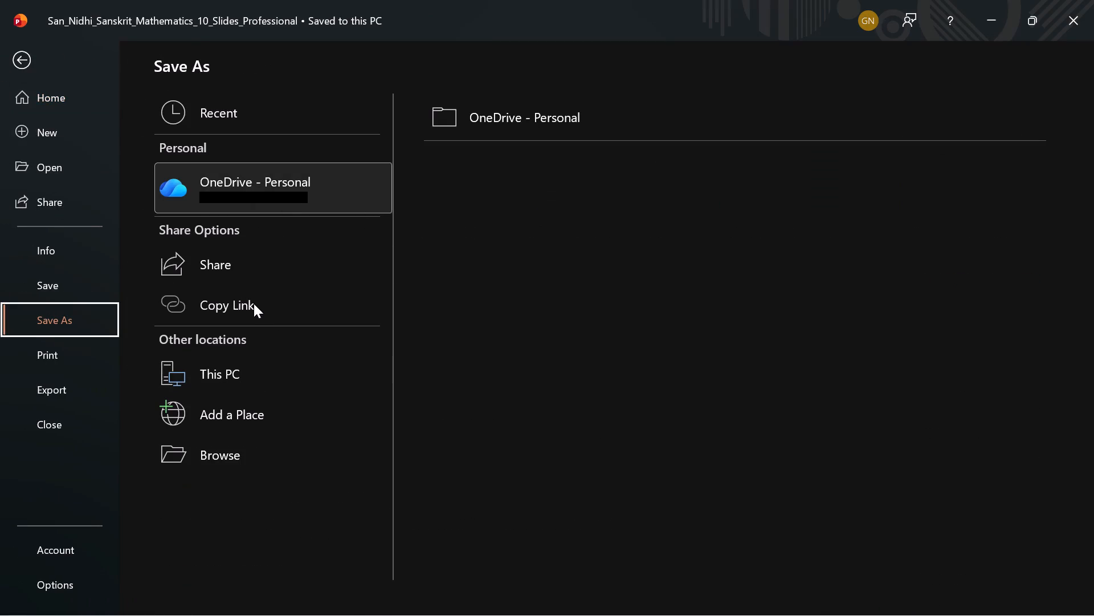
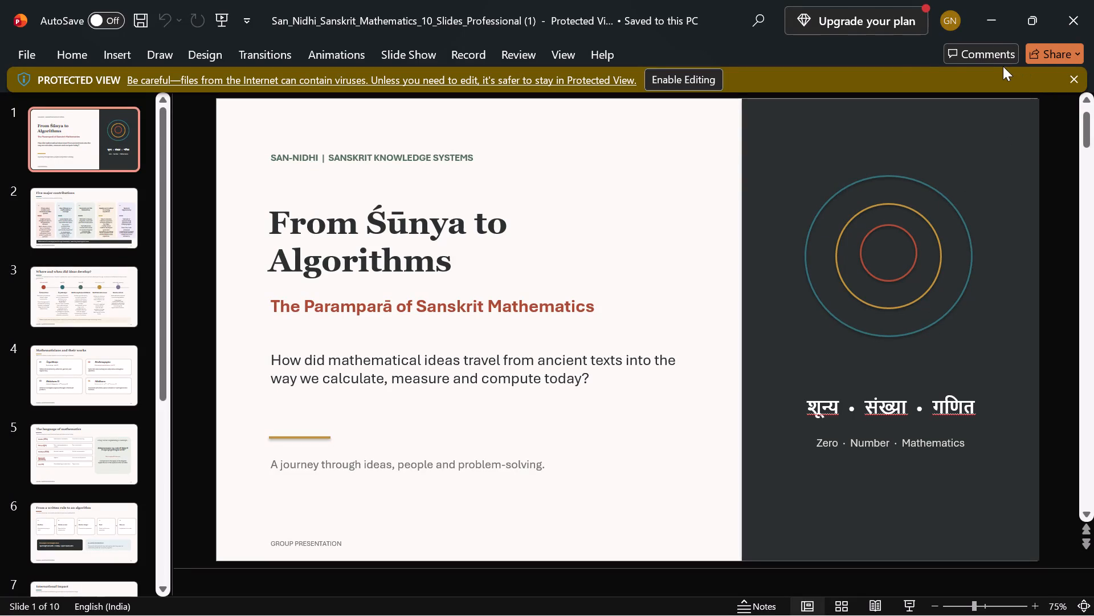
Open the sharing options for the Sanskrit mathematics presentation.
left_click(1069, 53)
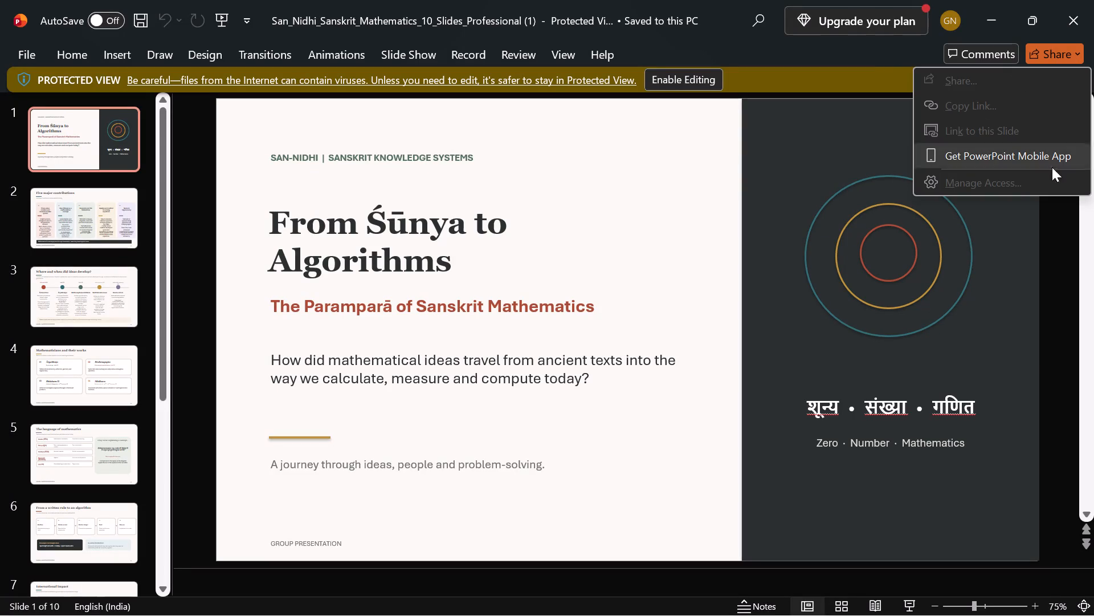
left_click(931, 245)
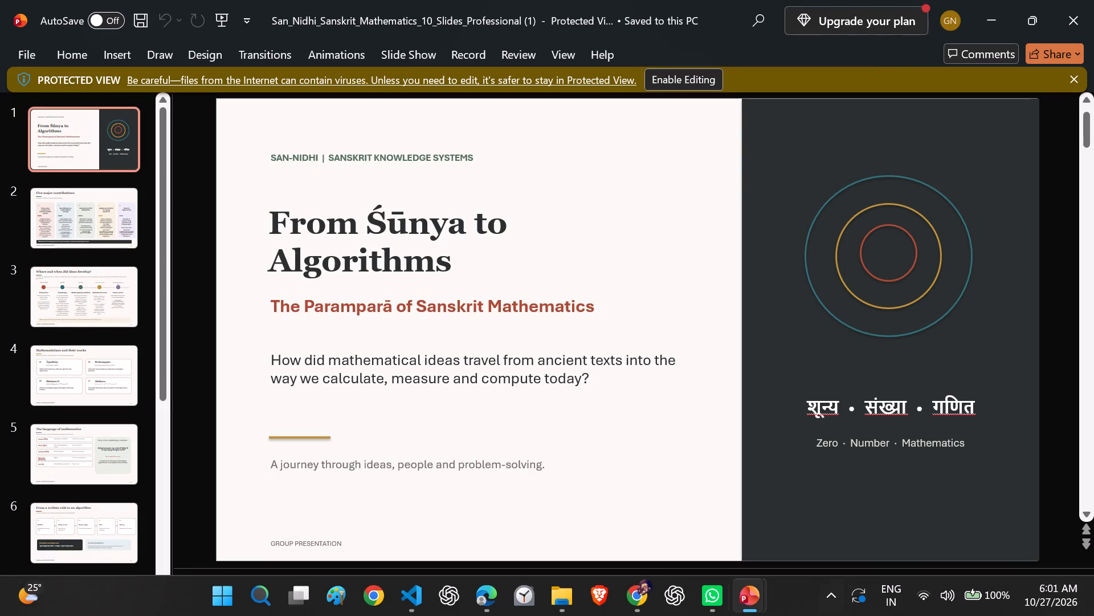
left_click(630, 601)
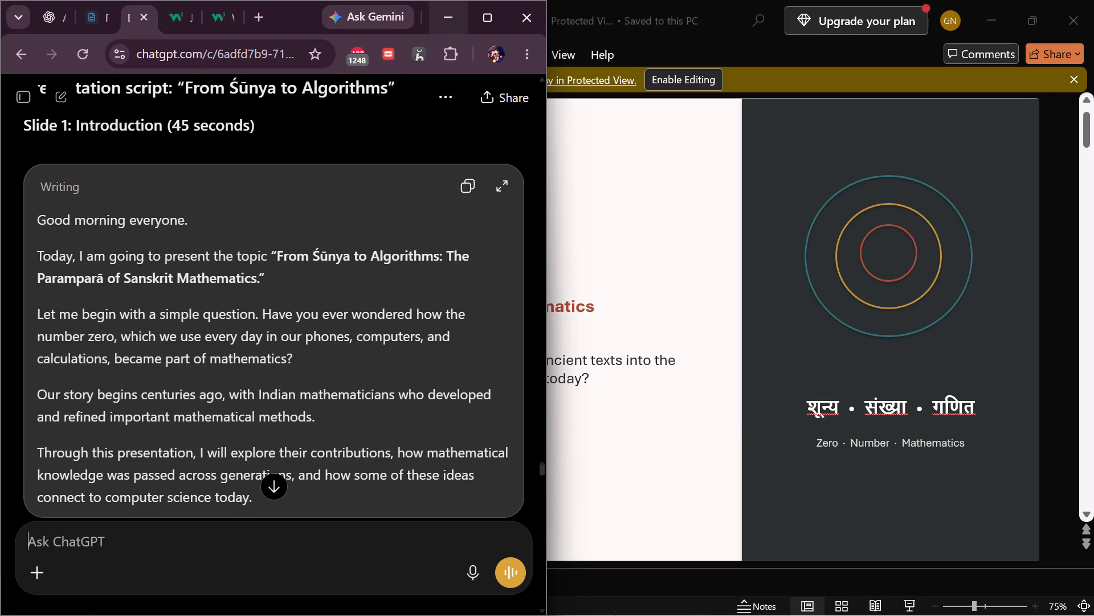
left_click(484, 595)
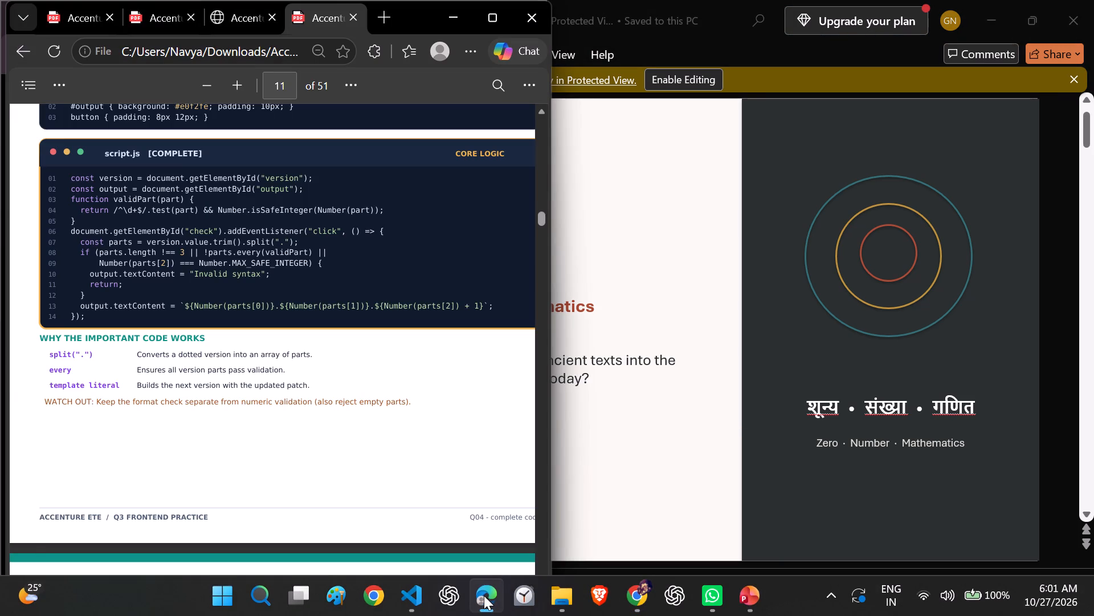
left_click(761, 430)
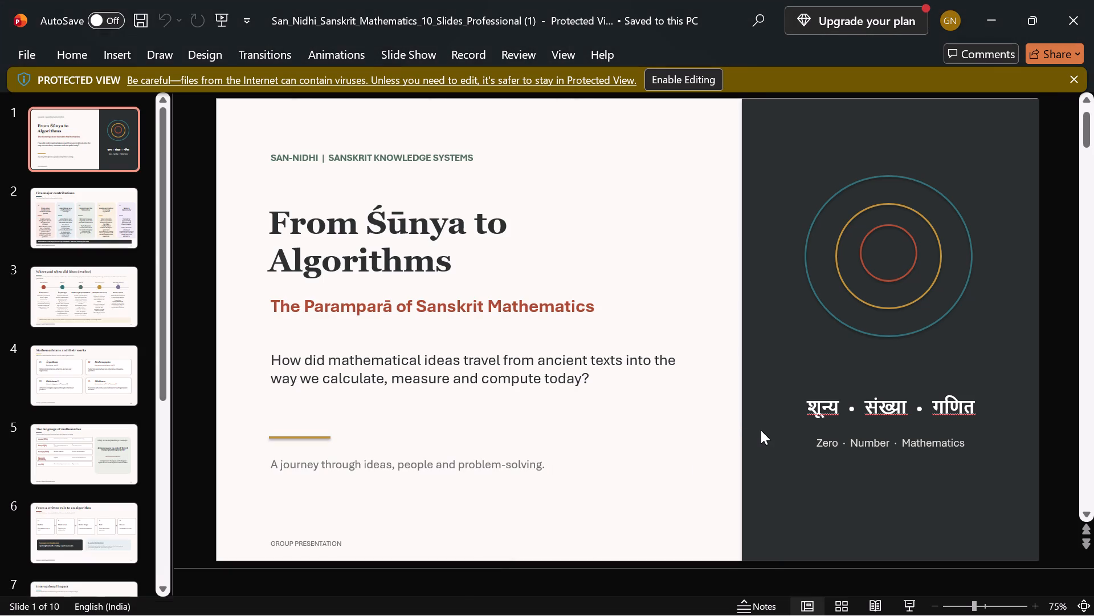
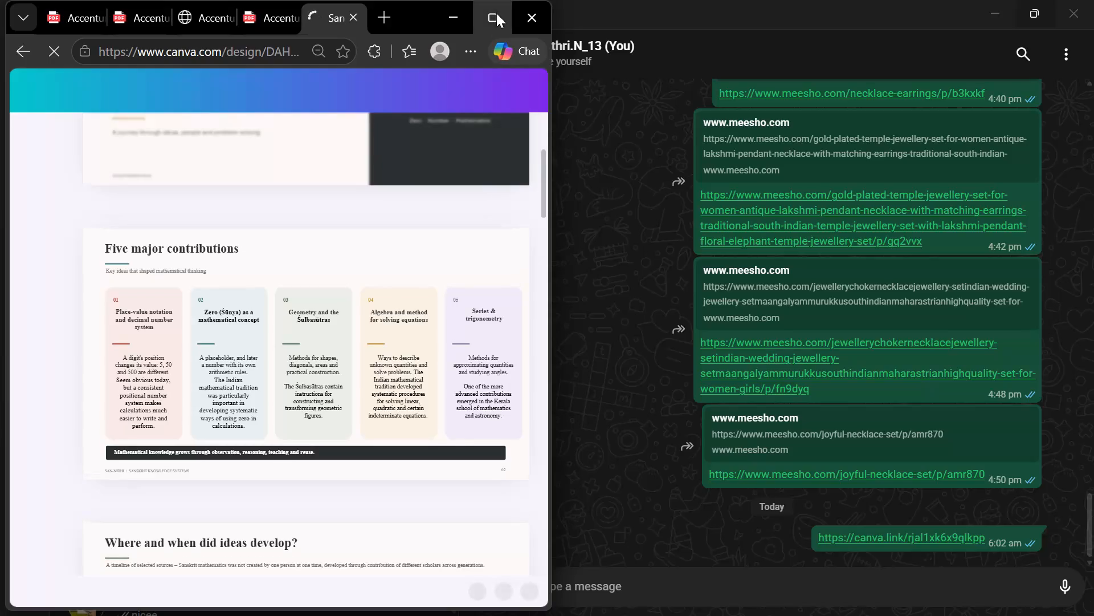
Lengthen the red divider line in page 2's Place-value notation card to about 281 wide, keeping it thin.
scroll(611, 152, "up", 14)
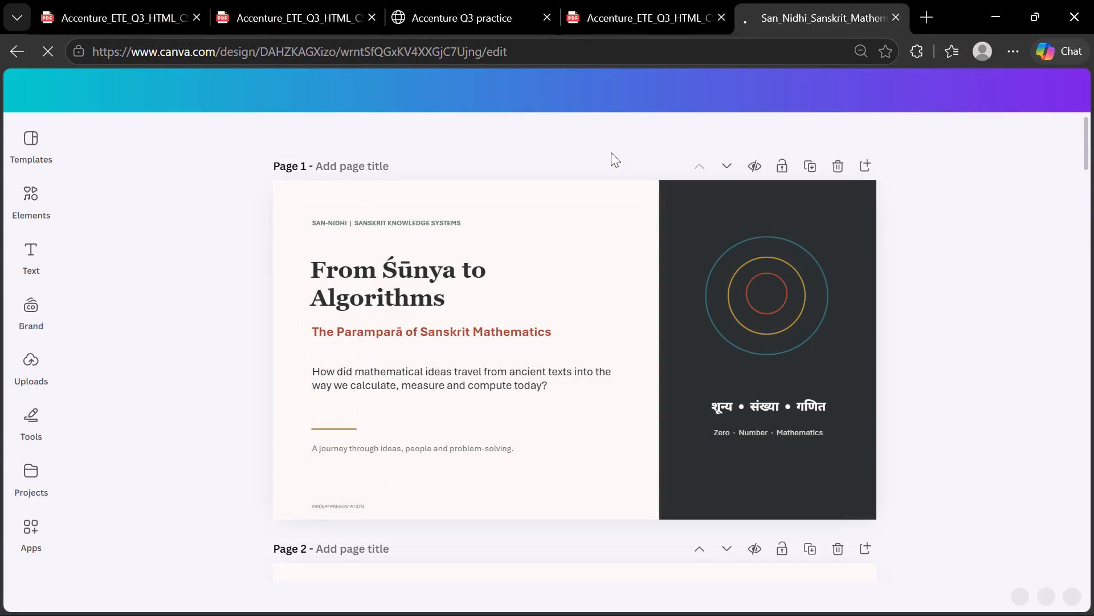
scroll(611, 152, "down", 3)
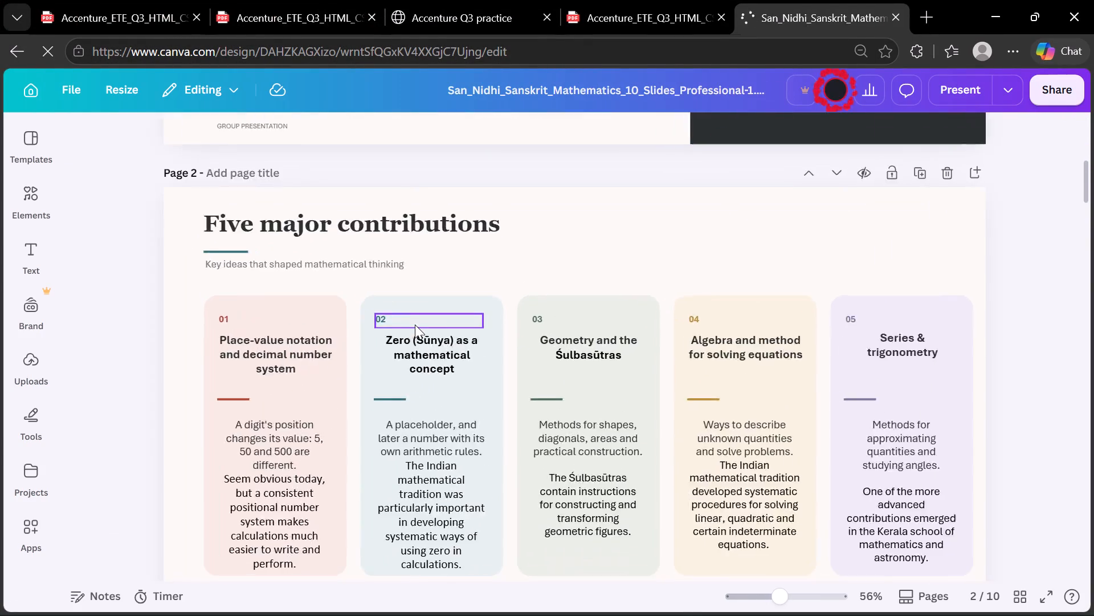
left_click(152, 423)
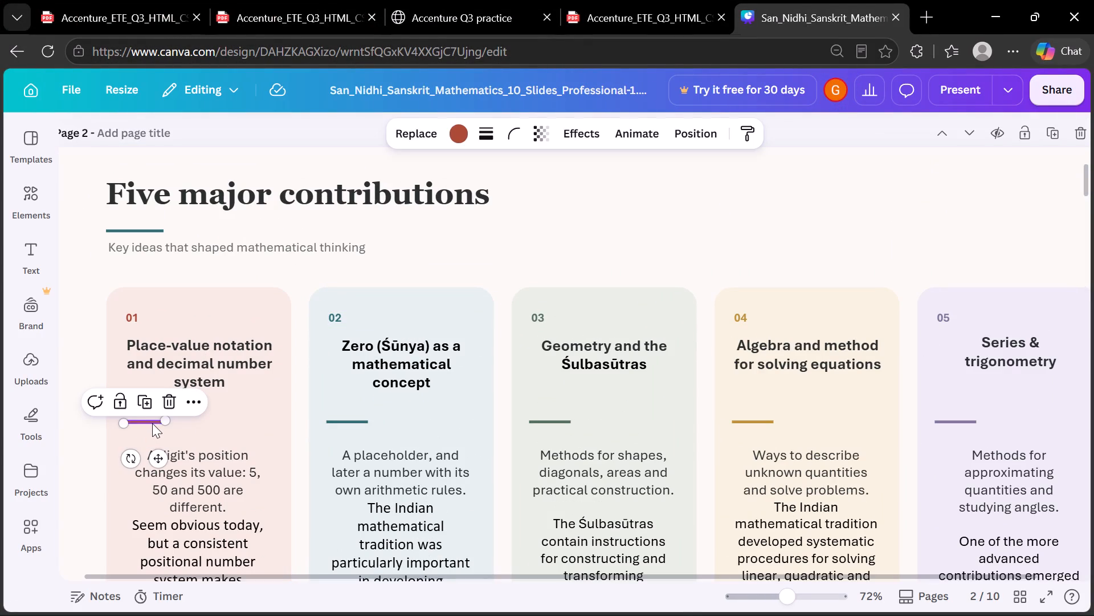
left_click(165, 422)
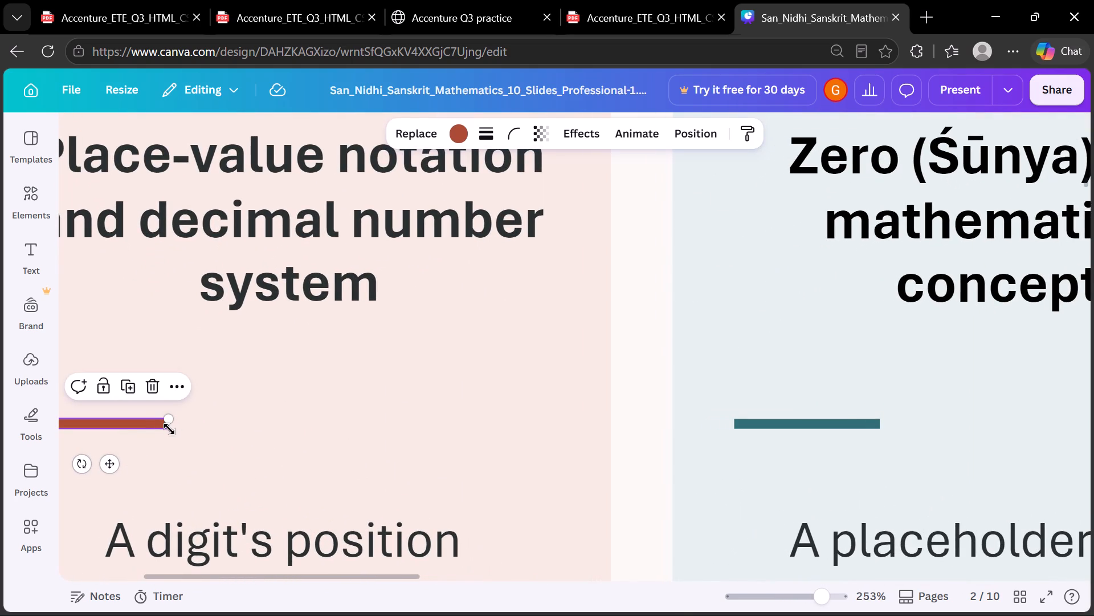
left_click_drag(169, 429, 503, 354)
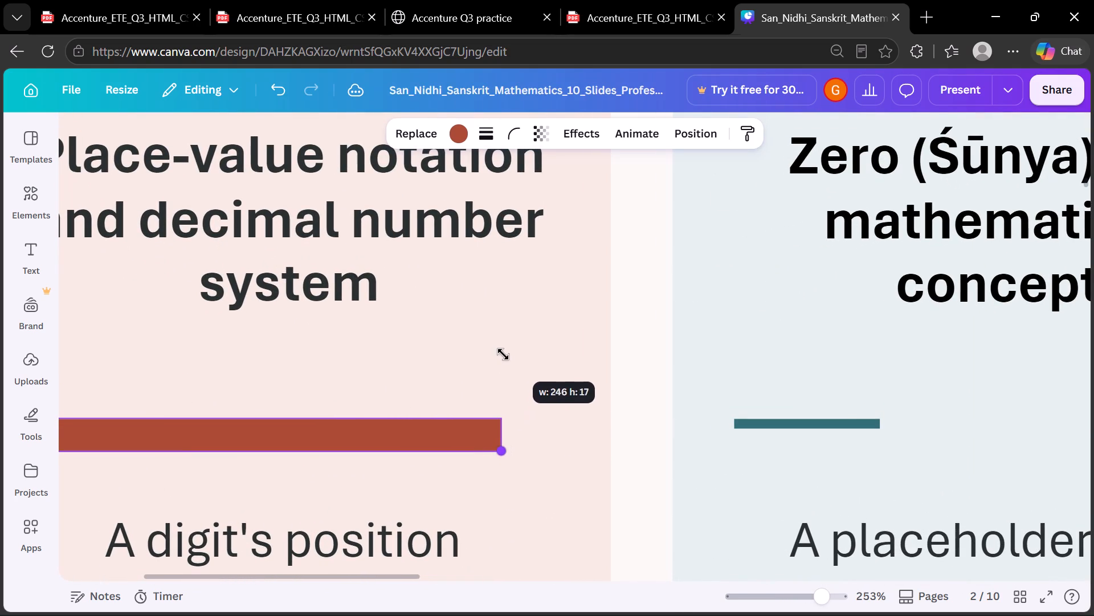
left_click_drag(503, 354, 553, 367)
left_click_drag(544, 453, 554, 414)
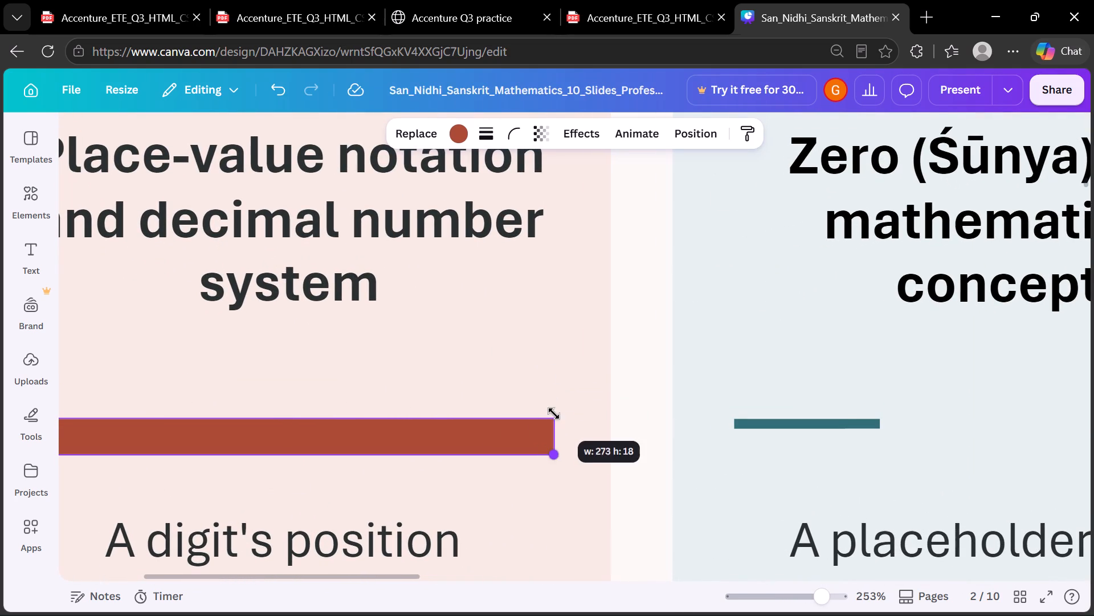
left_click_drag(554, 414, 560, 398)
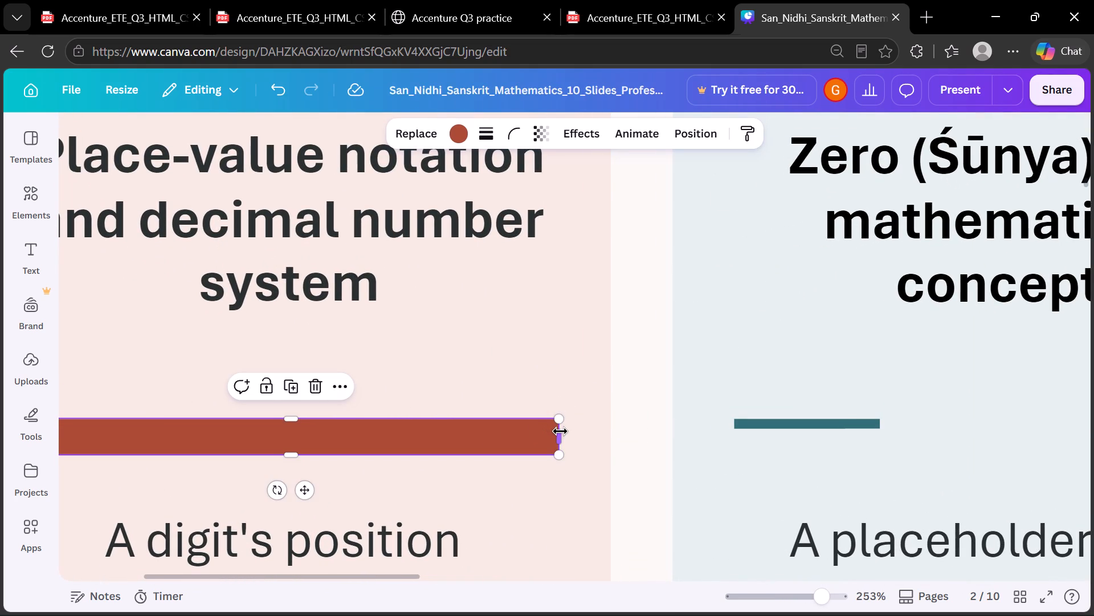
left_click_drag(560, 431, 572, 427)
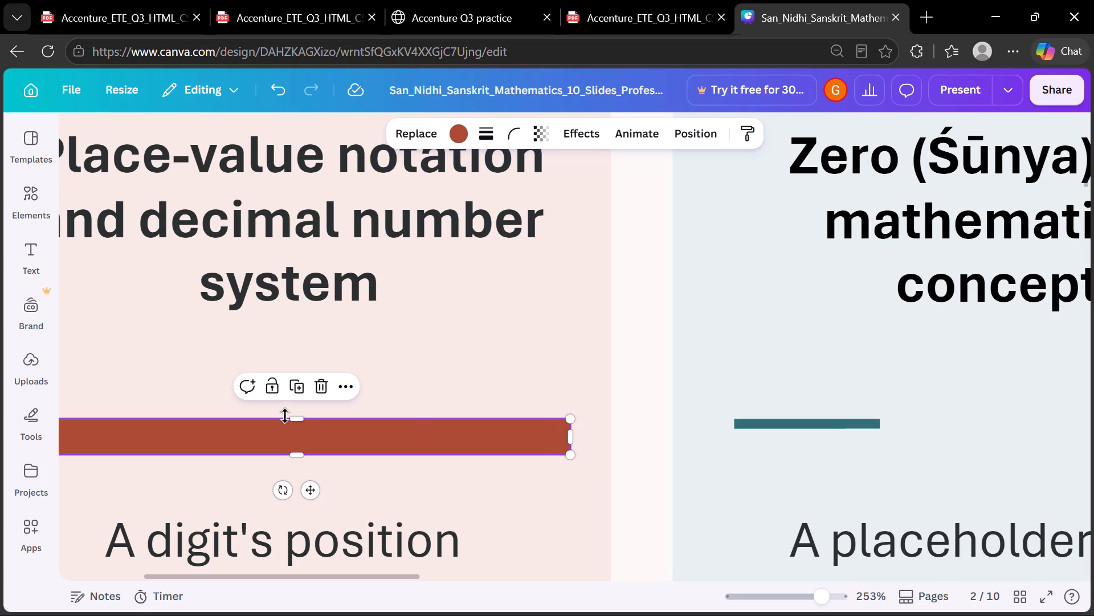
left_click(290, 418)
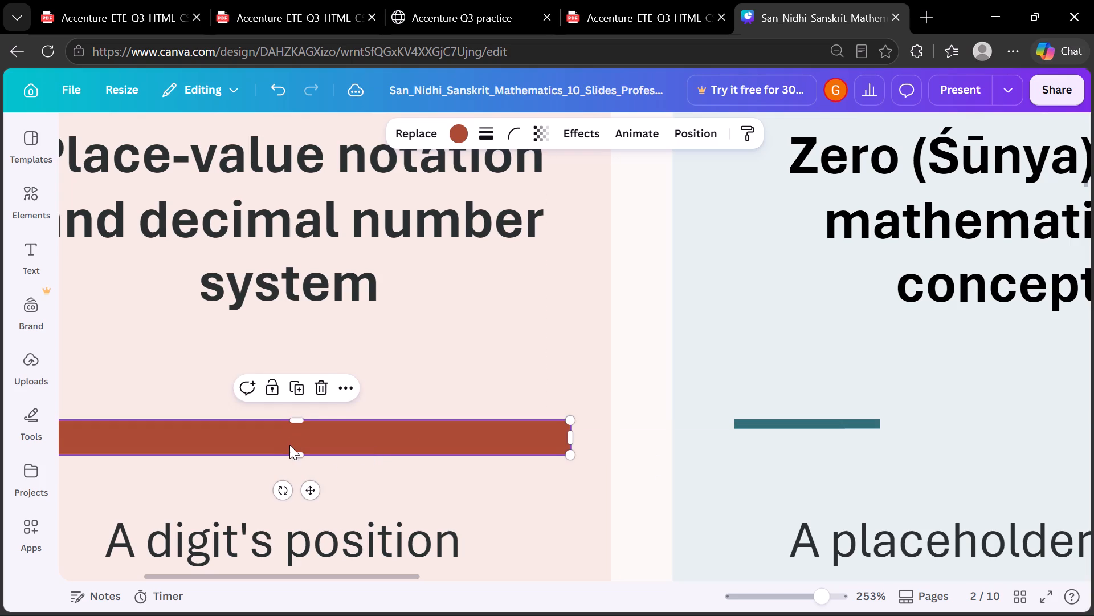
left_click_drag(294, 455, 294, 432)
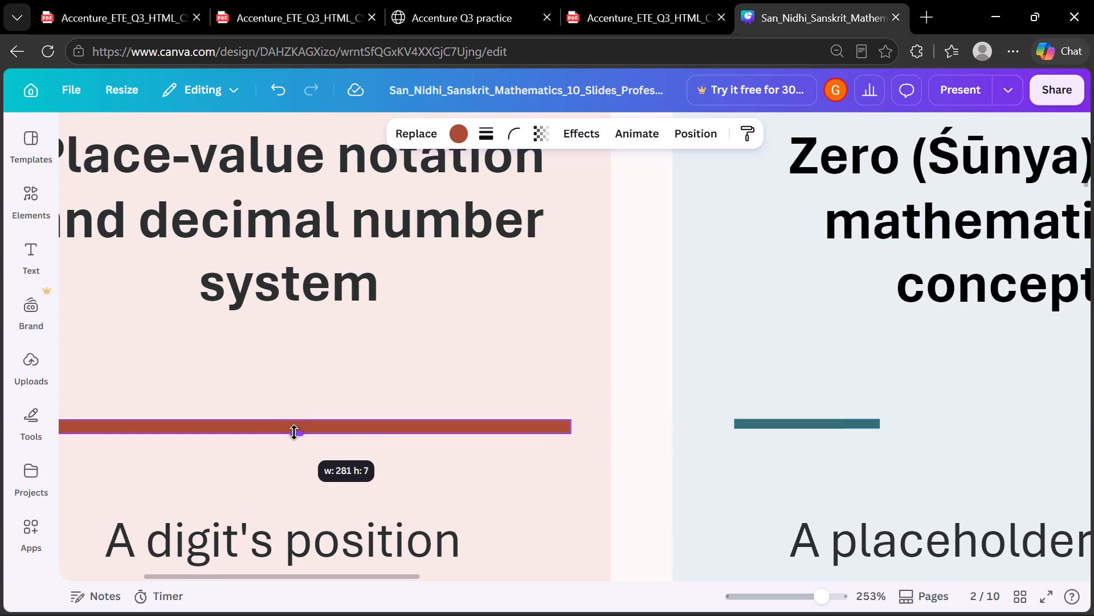
left_click_drag(294, 432, 294, 431)
Lengthen the teal divider line in the Zero (Śūnya) card to about 270 wide, keeping its height of 5.
scroll(497, 457, "left", 3)
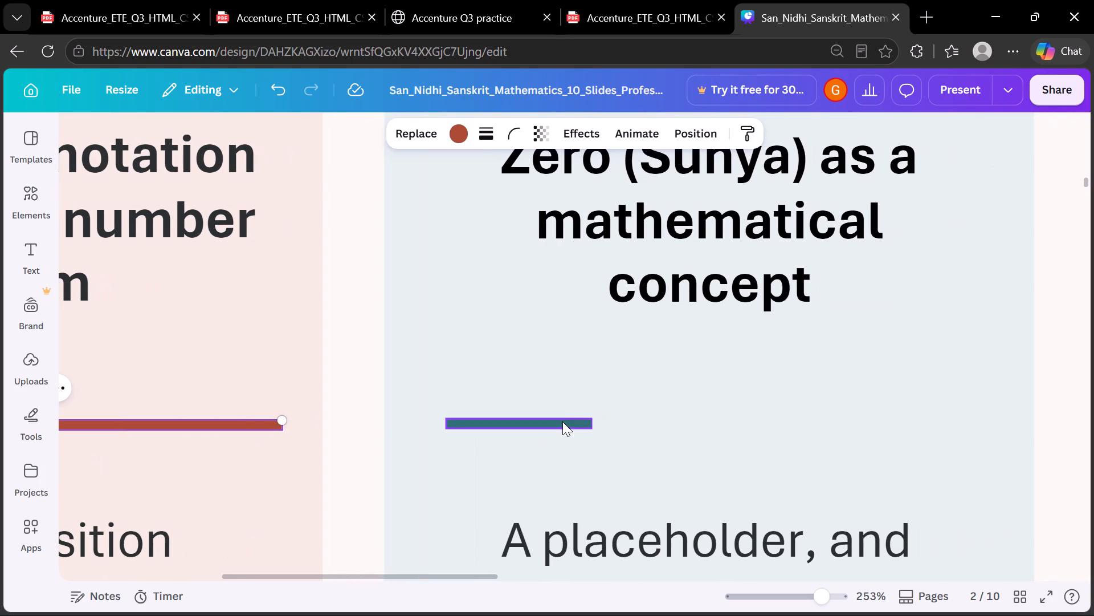
left_click(562, 422)
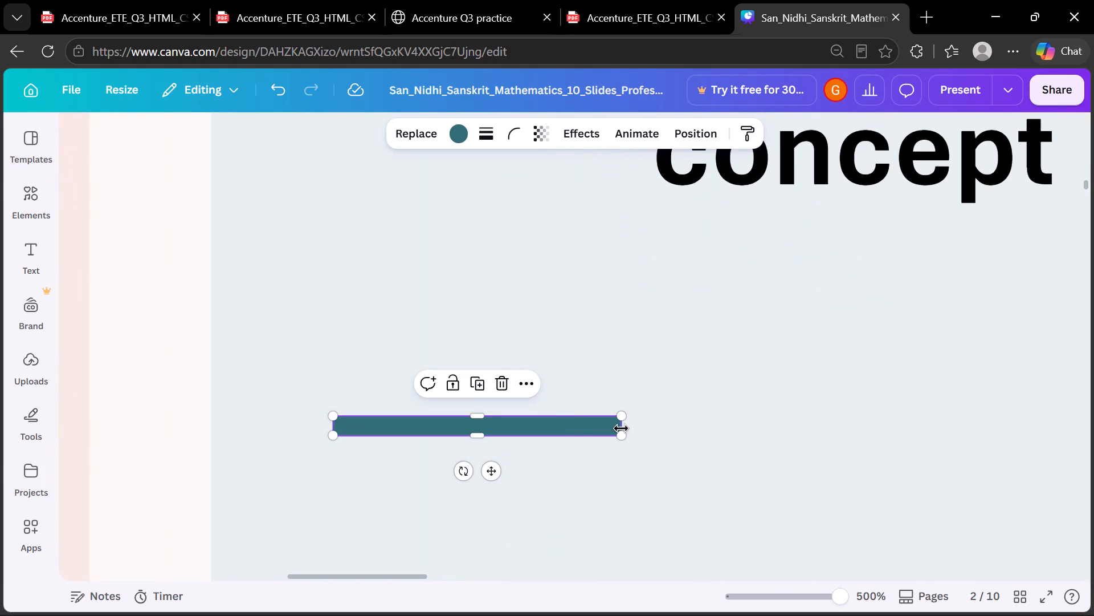
left_click_drag(621, 426, 1078, 406)
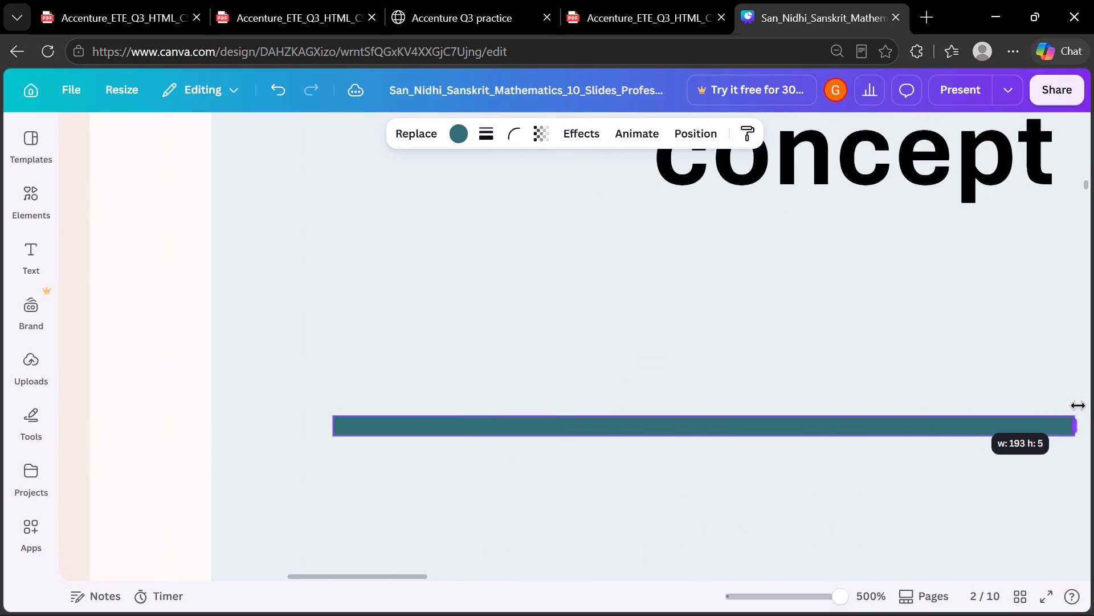
left_click_drag(1078, 406, 1093, 404)
scroll(935, 462, "left", 6)
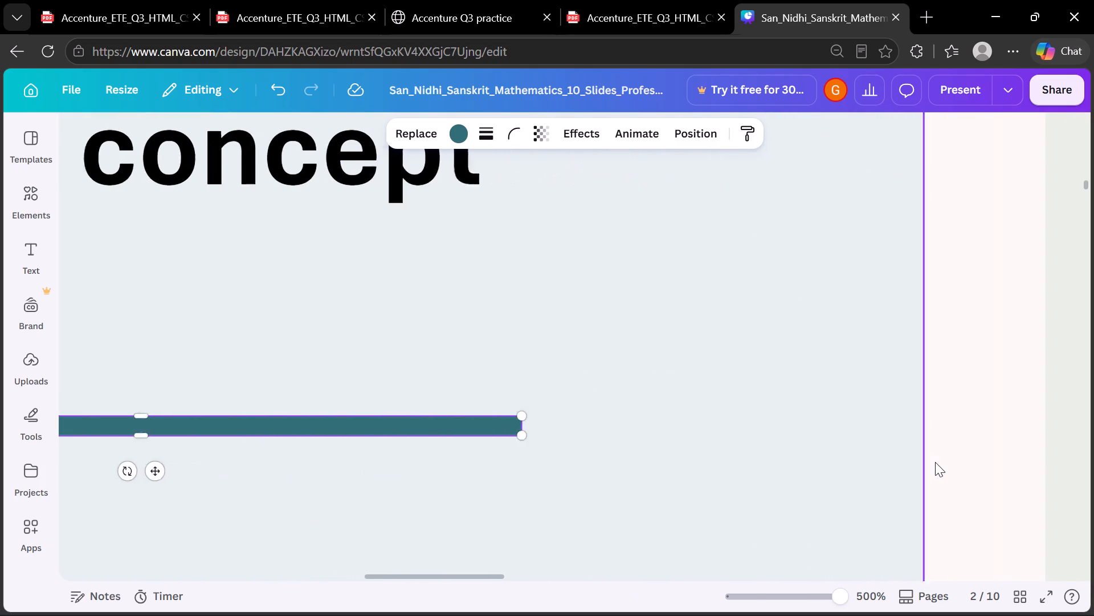
scroll(935, 462, "left", 1)
left_click(485, 423)
left_click_drag(485, 423, 764, 420)
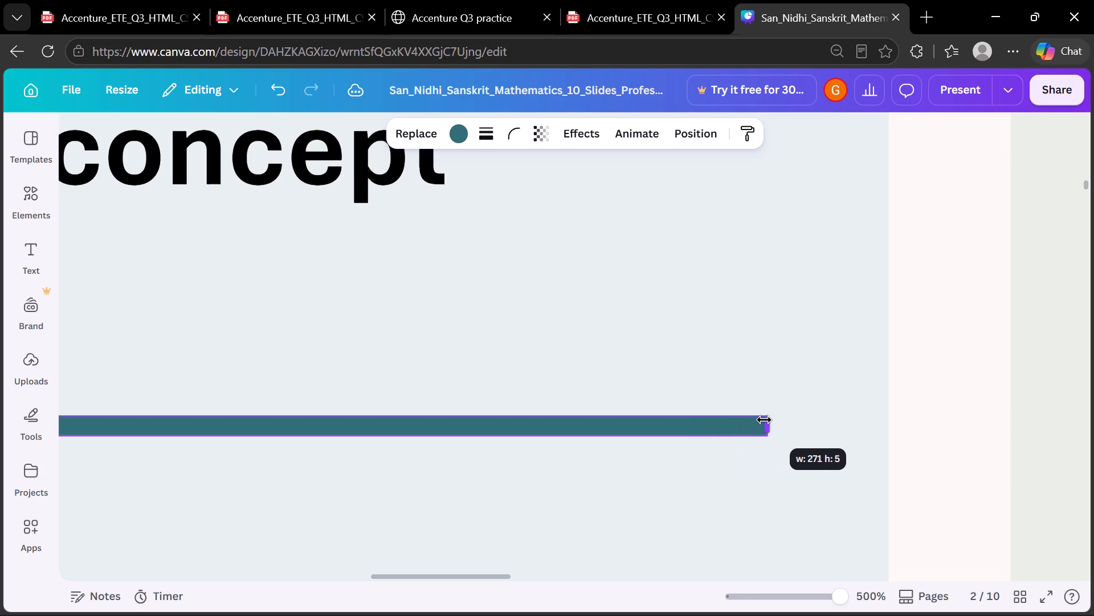
left_click_drag(764, 420, 757, 420)
Lengthen the green divider line in the Geometry and the Śulbasūtras card to about 270 wide, keeping its height of 5.
scroll(843, 455, "left", 6)
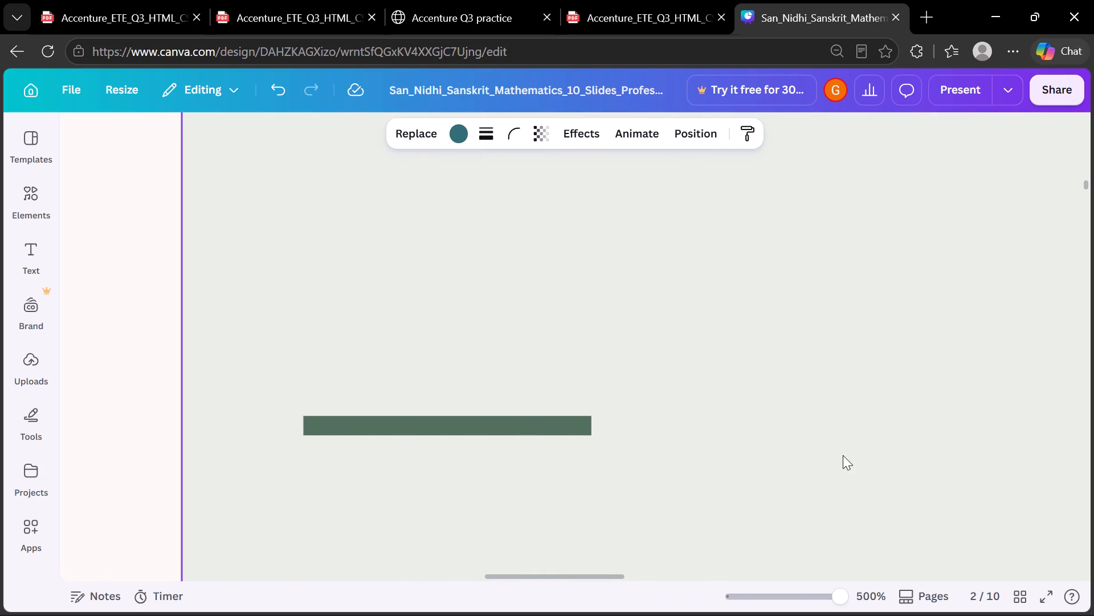
scroll(843, 455, "left", 1)
left_click(594, 424)
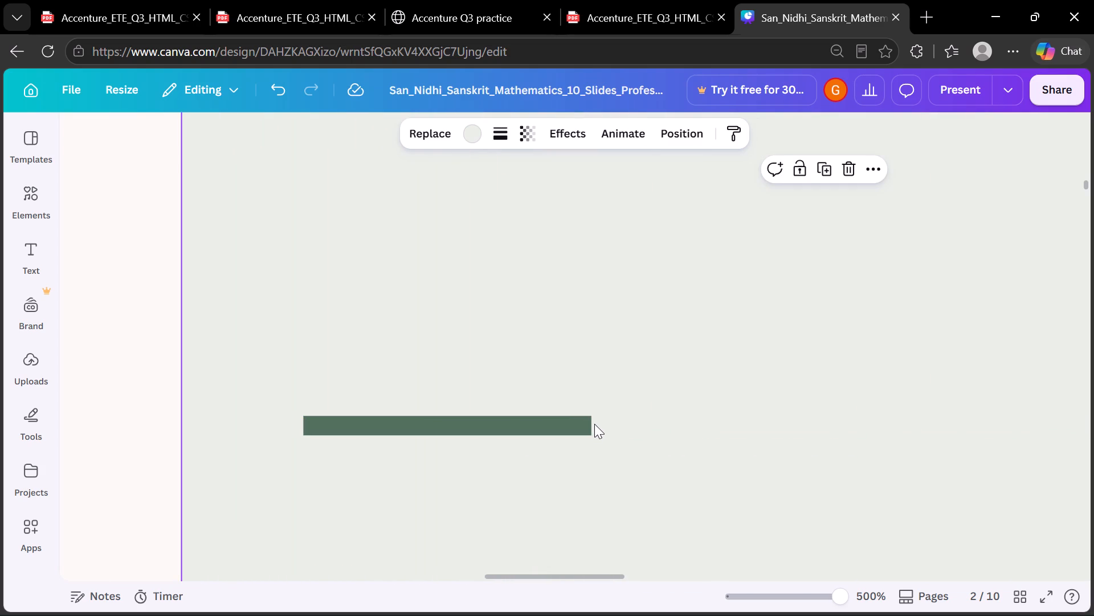
left_click(580, 424)
left_click_drag(595, 424, 792, 431)
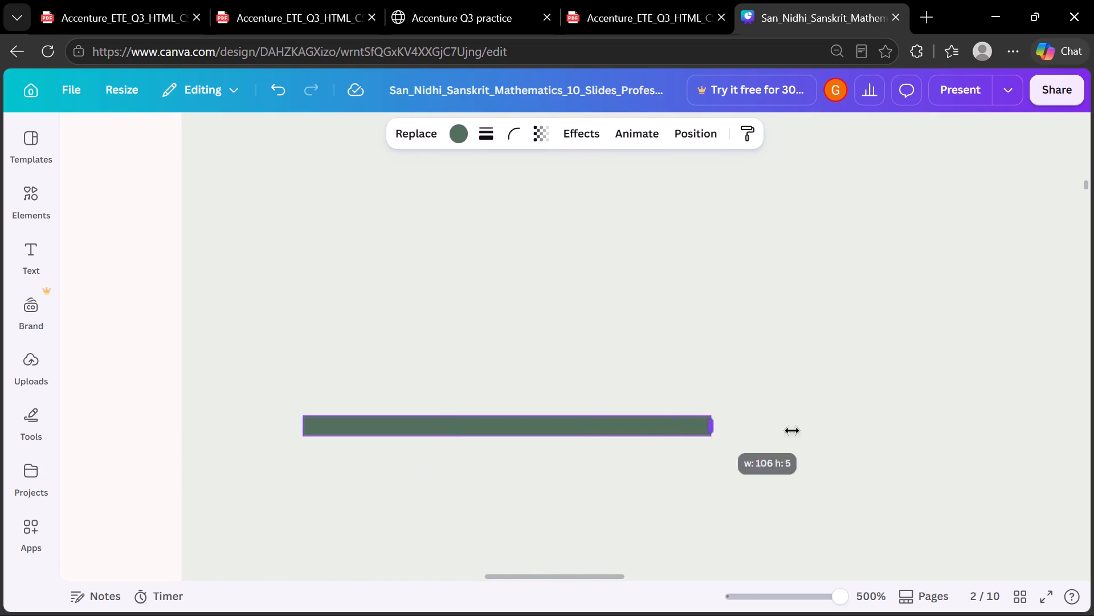
left_click_drag(792, 431, 1093, 422)
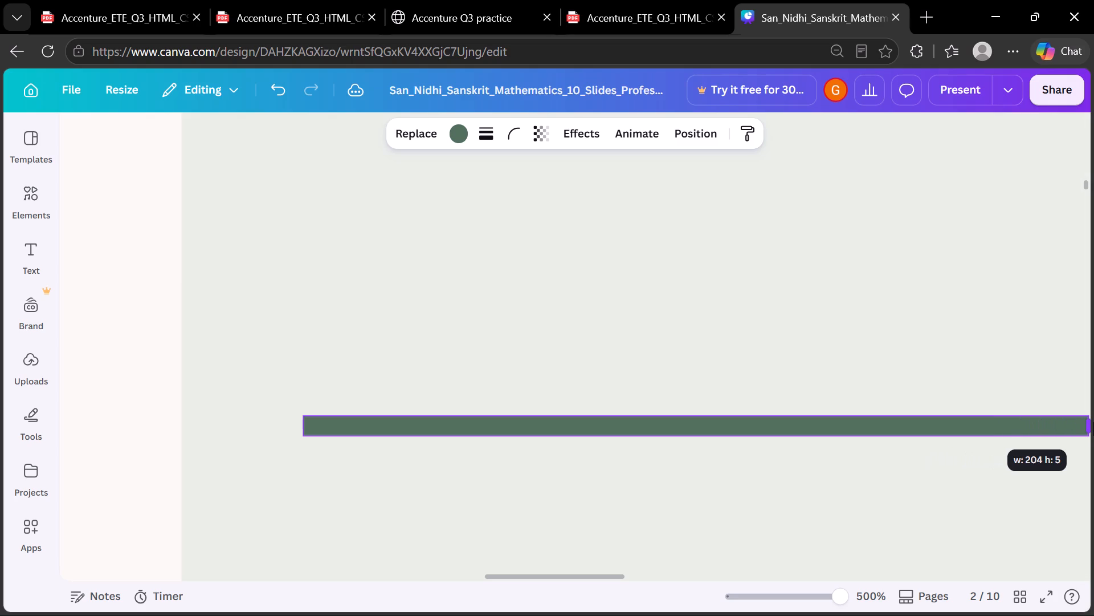
left_click_drag(1093, 422, 1093, 422)
scroll(958, 500, "left", 7)
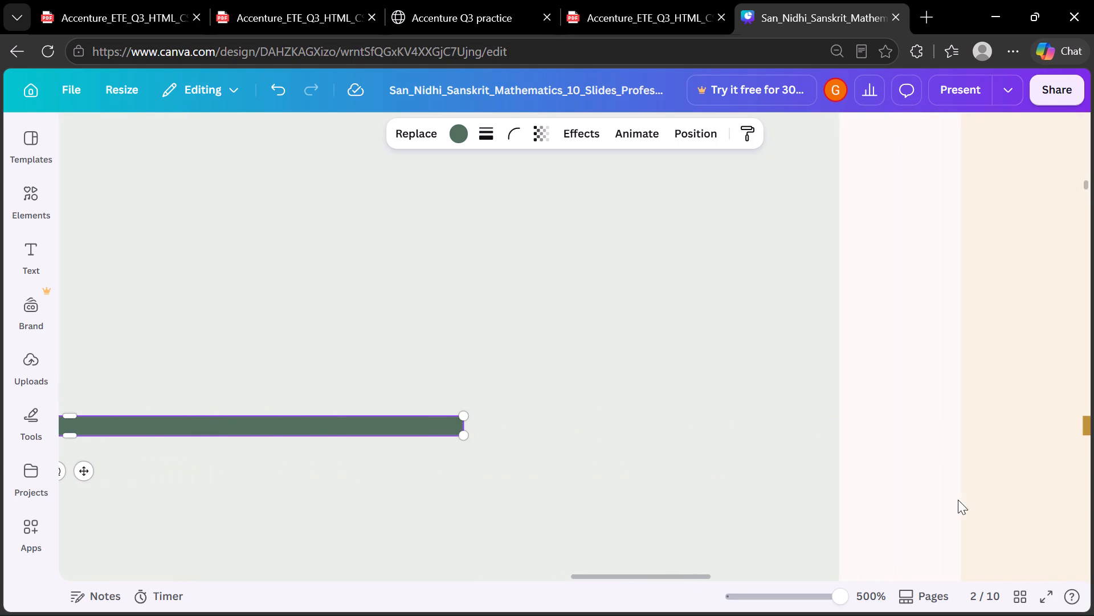
left_click_drag(466, 426, 726, 423)
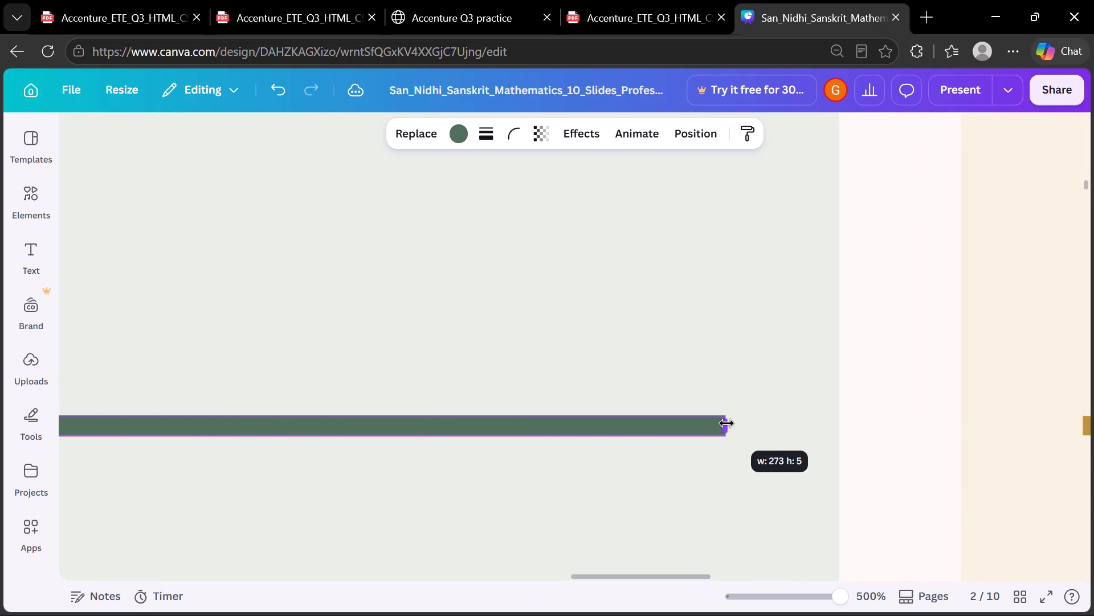
left_click_drag(726, 423, 714, 421)
Select the short gold divider line in the Algebra and method for solving equations card.
scroll(874, 464, "left", 6)
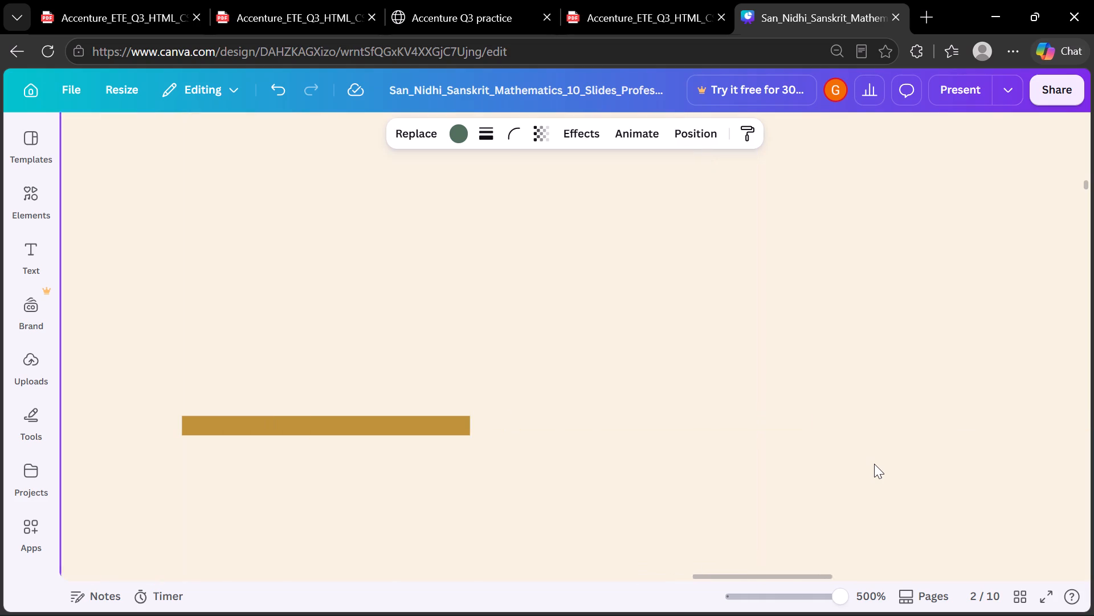
scroll(874, 464, "left", 1)
left_click(328, 423)
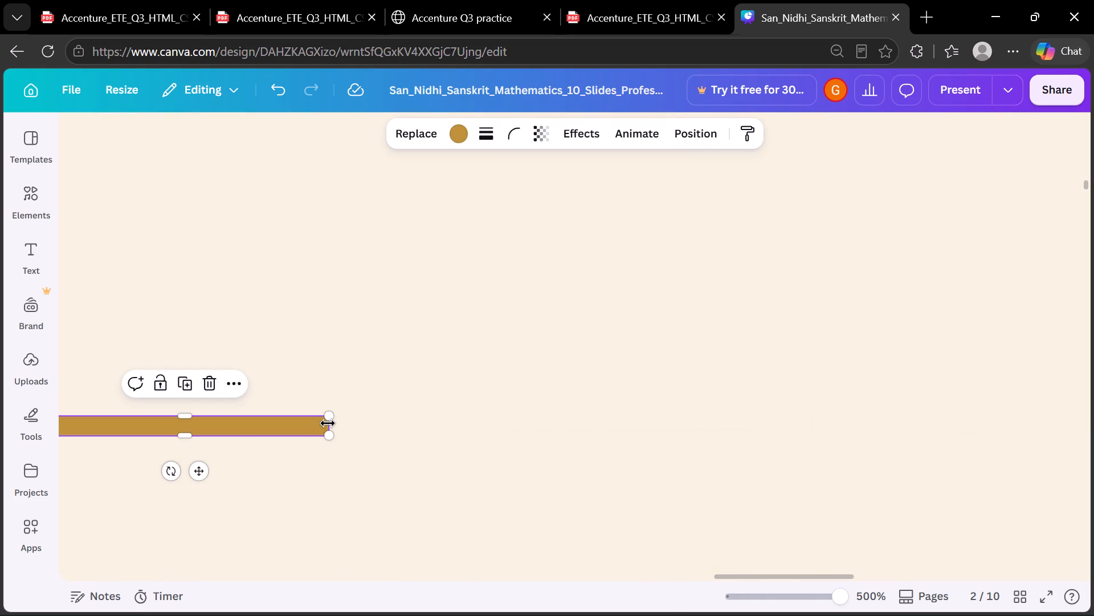
Lengthen the gold divider line in the Algebra and method for solving equations card to span most of the card, keeping its height of 5.
left_click_drag(328, 424, 675, 436)
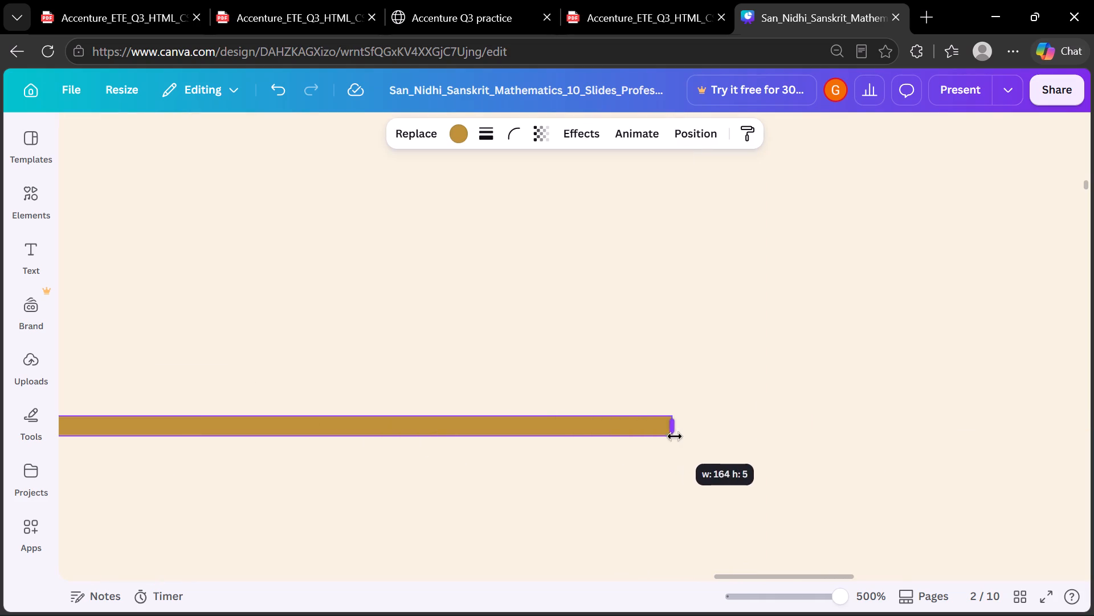
left_click_drag(675, 436, 940, 431)
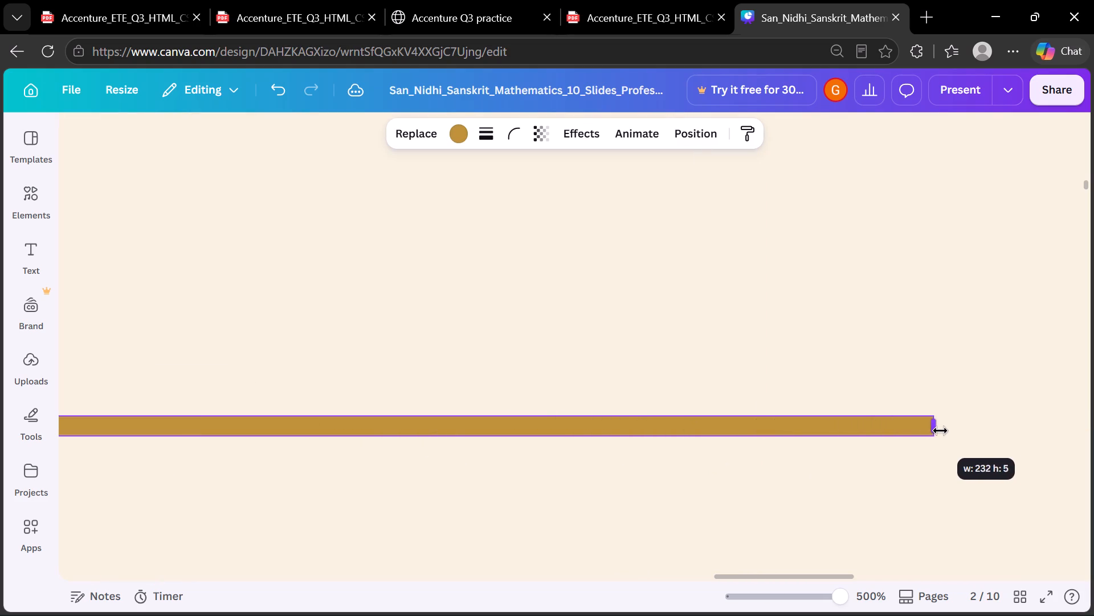
left_click_drag(940, 431, 1093, 429)
Lengthen the purple divider line in page 2's Series & trigonometry card to span most of the card, keeping its height of 5.
scroll(942, 468, "left", 1)
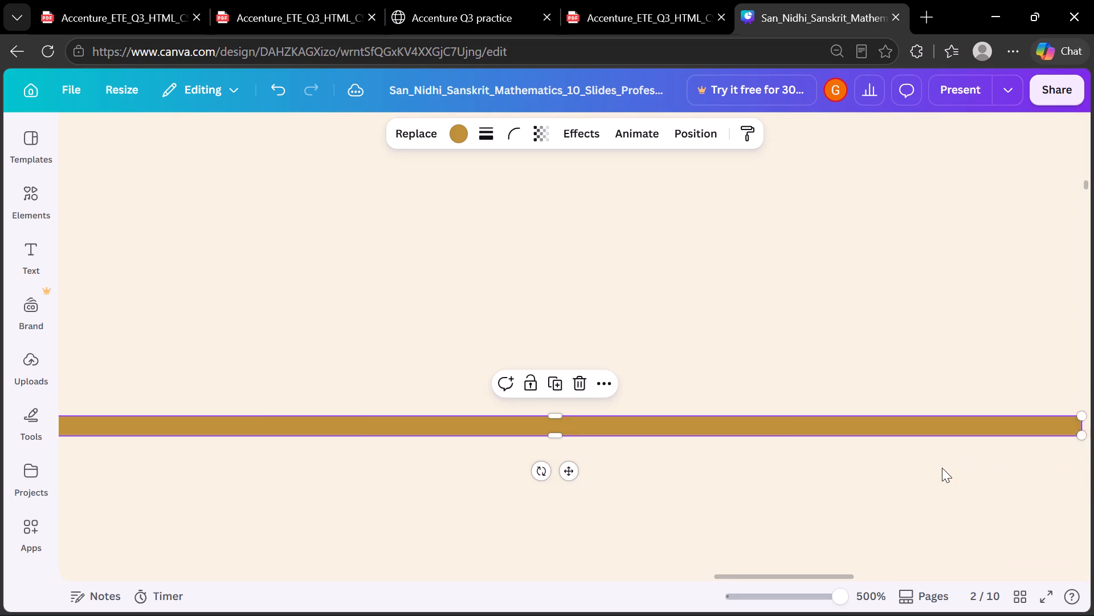
scroll(942, 468, "left", 7)
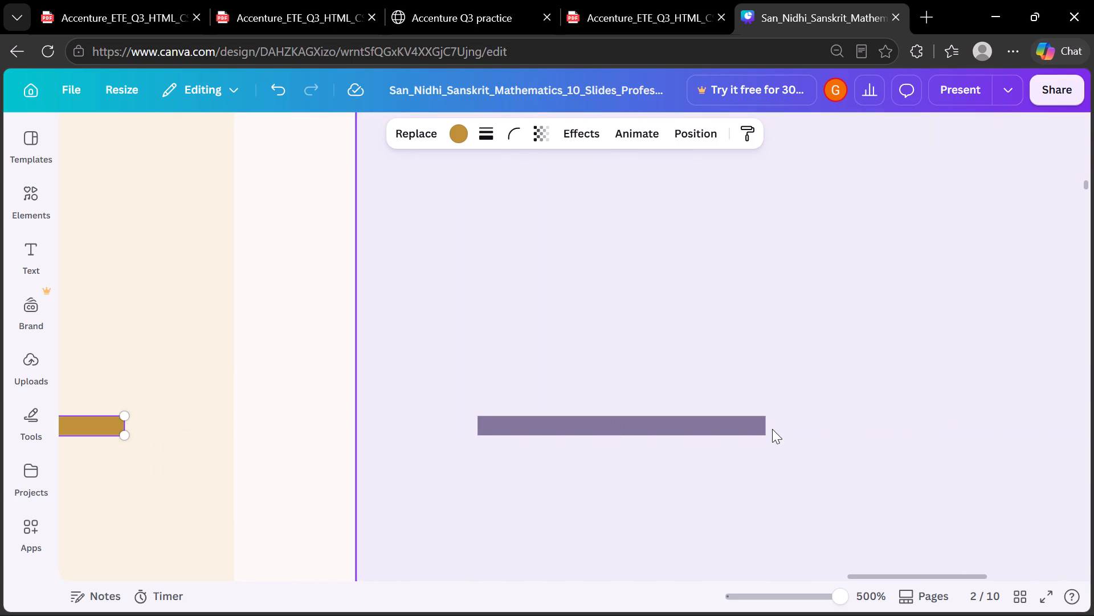
scroll(769, 427, "left", 6)
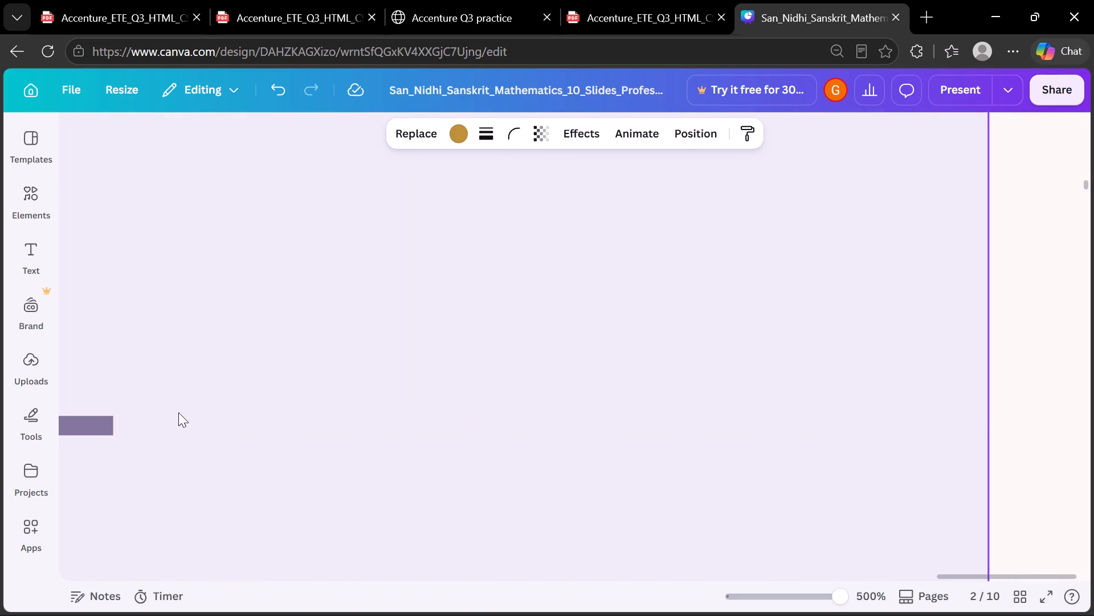
left_click(116, 421)
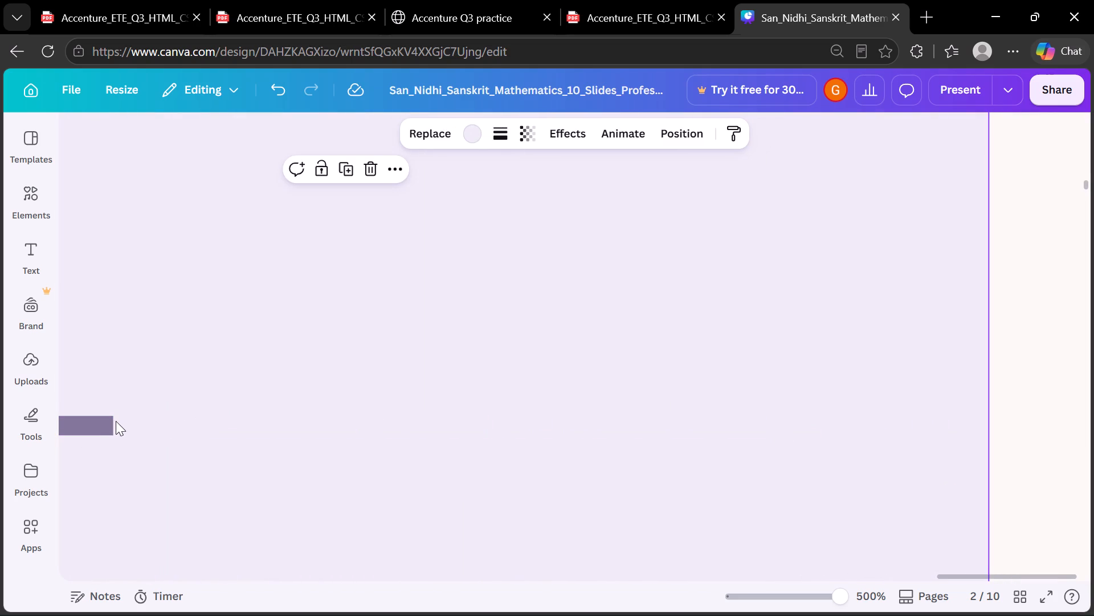
left_click(103, 425)
left_click_drag(111, 425, 202, 423)
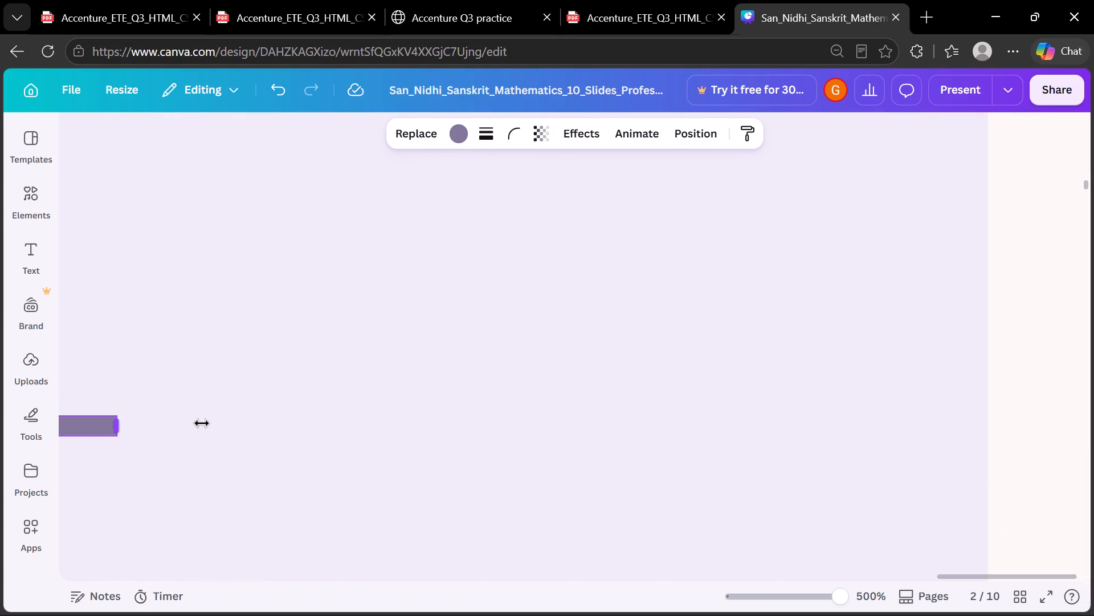
left_click_drag(202, 423, 616, 418)
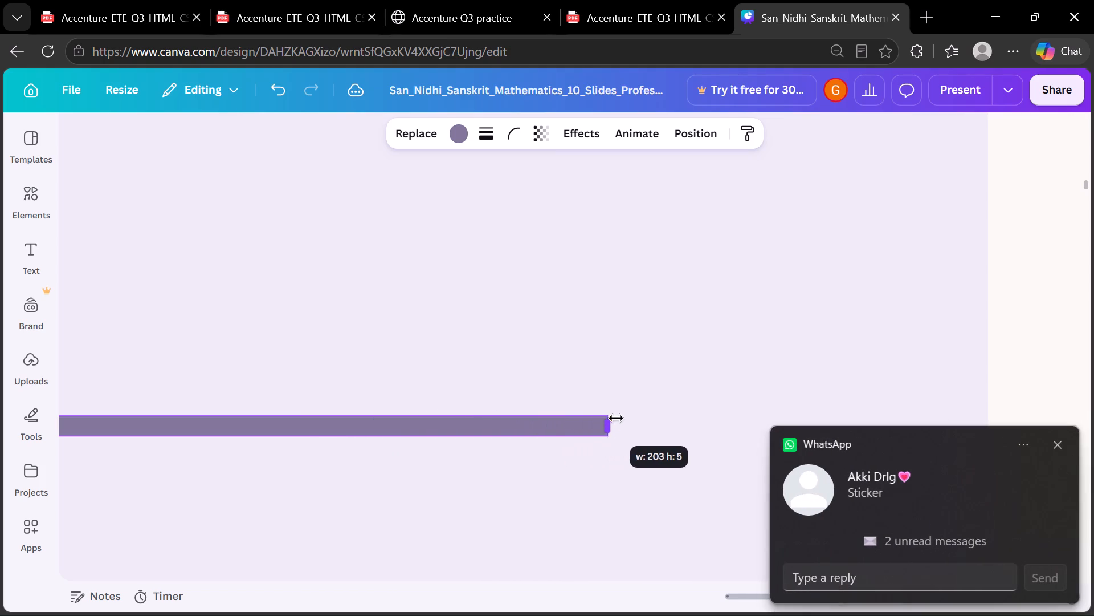
left_click_drag(616, 418, 780, 416)
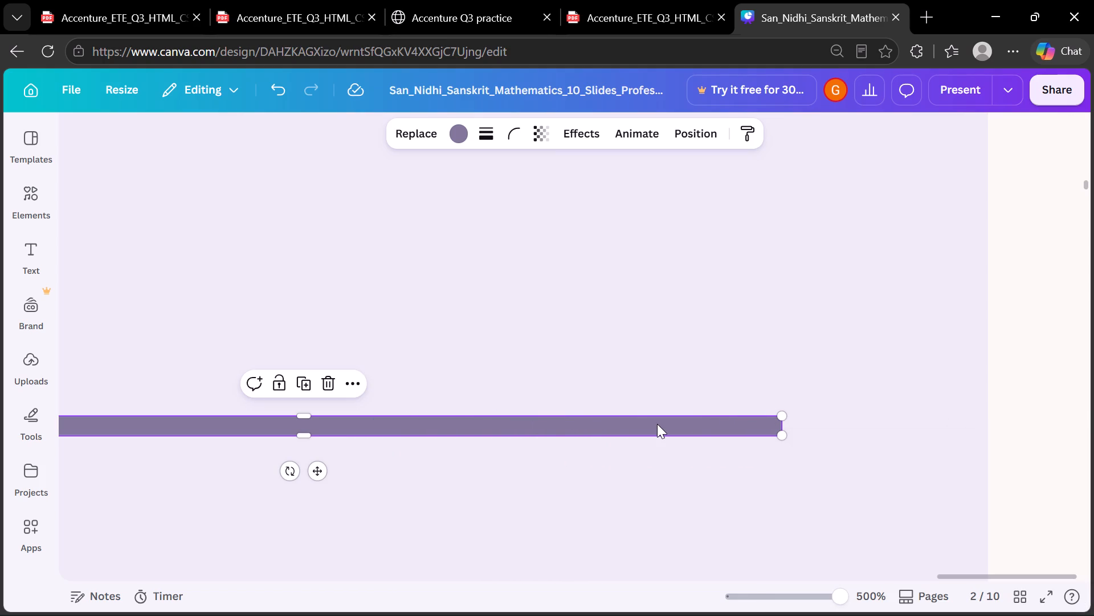
scroll(657, 424, "left", 1)
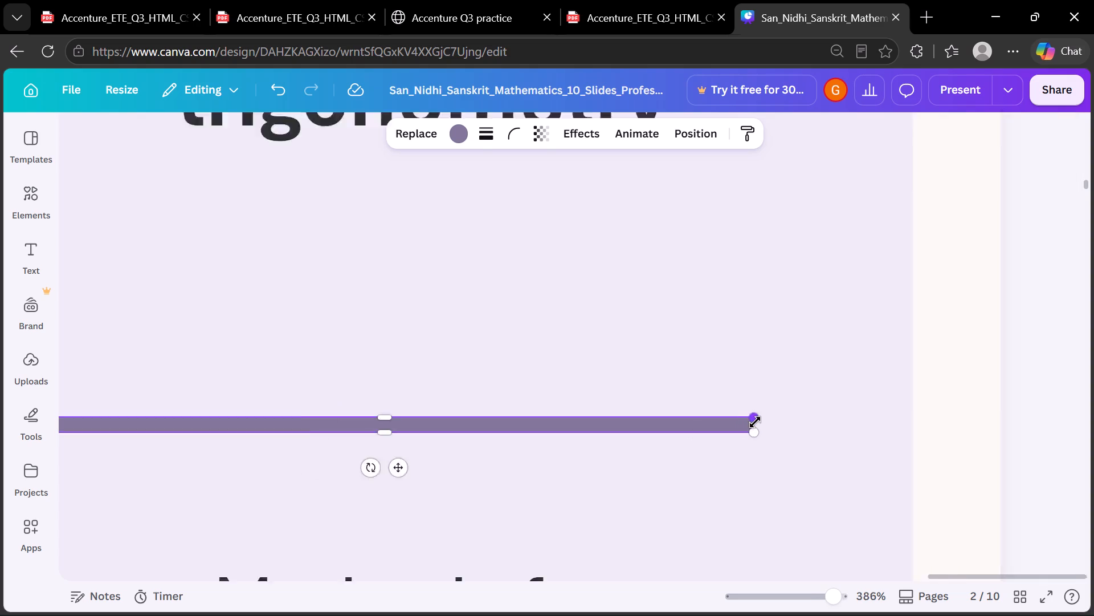
scroll(755, 422, "left", 3)
scroll(755, 422, "right", 2)
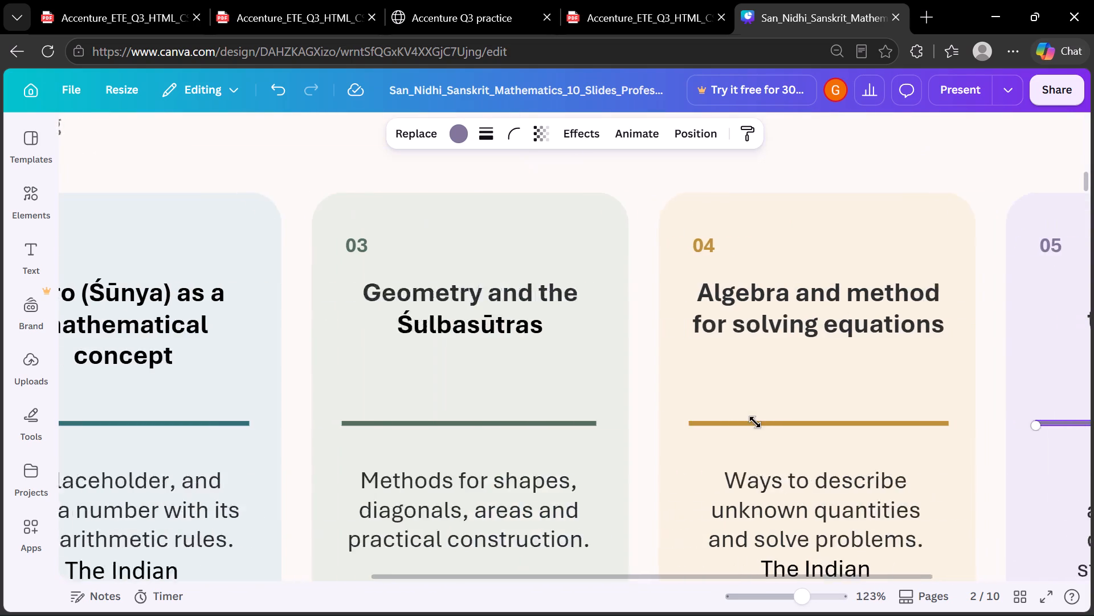
scroll(755, 422, "down", 1)
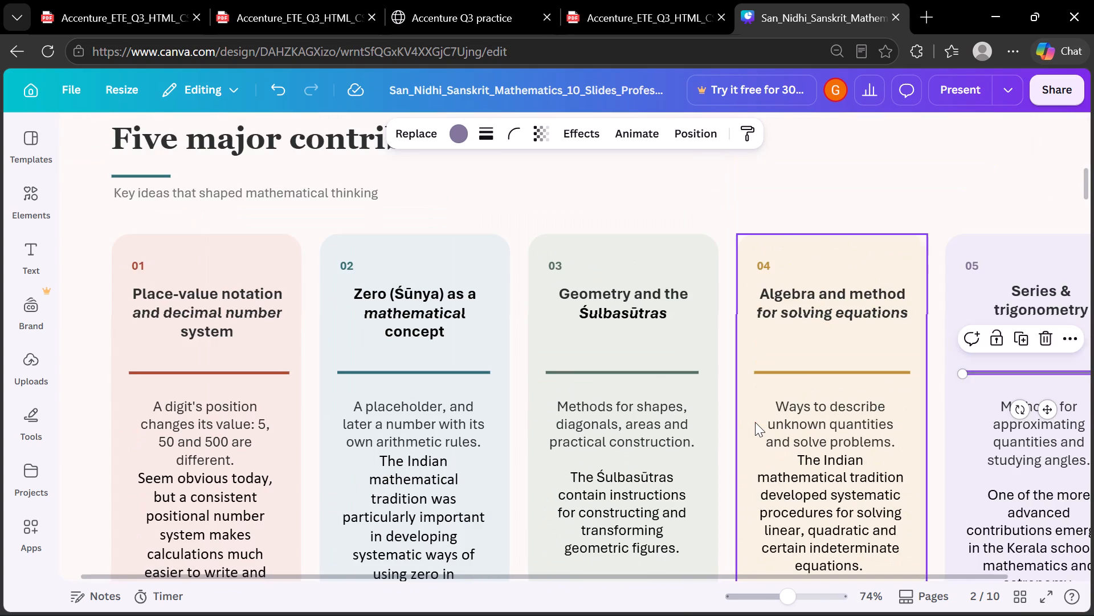
Review the Five major contributions slide and the timeline slide's dates, headings and descriptions.
scroll(755, 422, "down", 1)
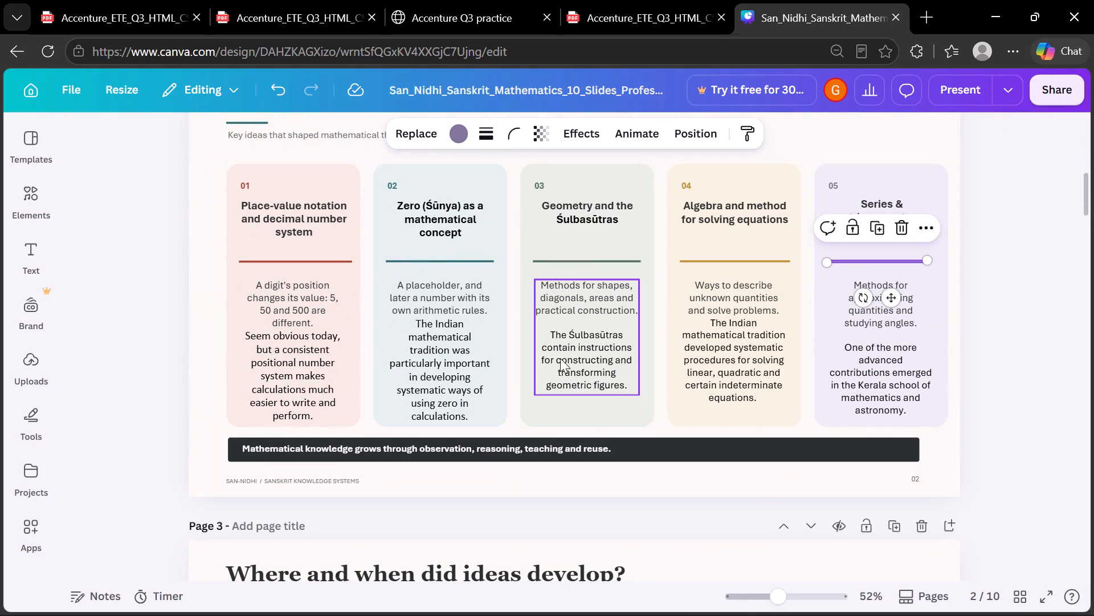
scroll(587, 415, "down", 3)
scroll(587, 415, "up", 1)
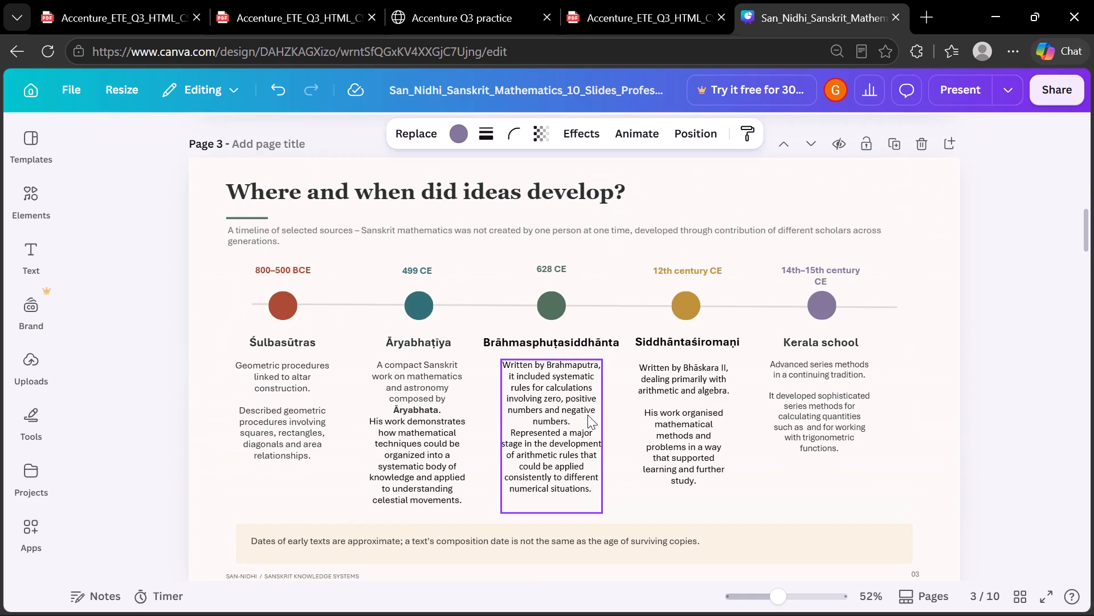
left_click(297, 273)
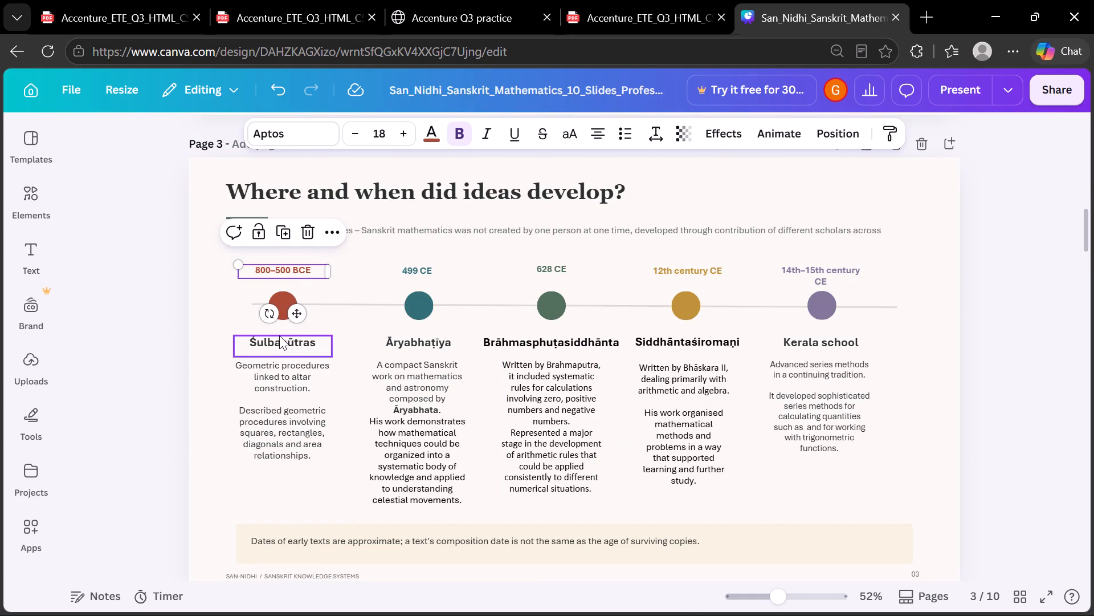
left_click(279, 335)
left_click(337, 387)
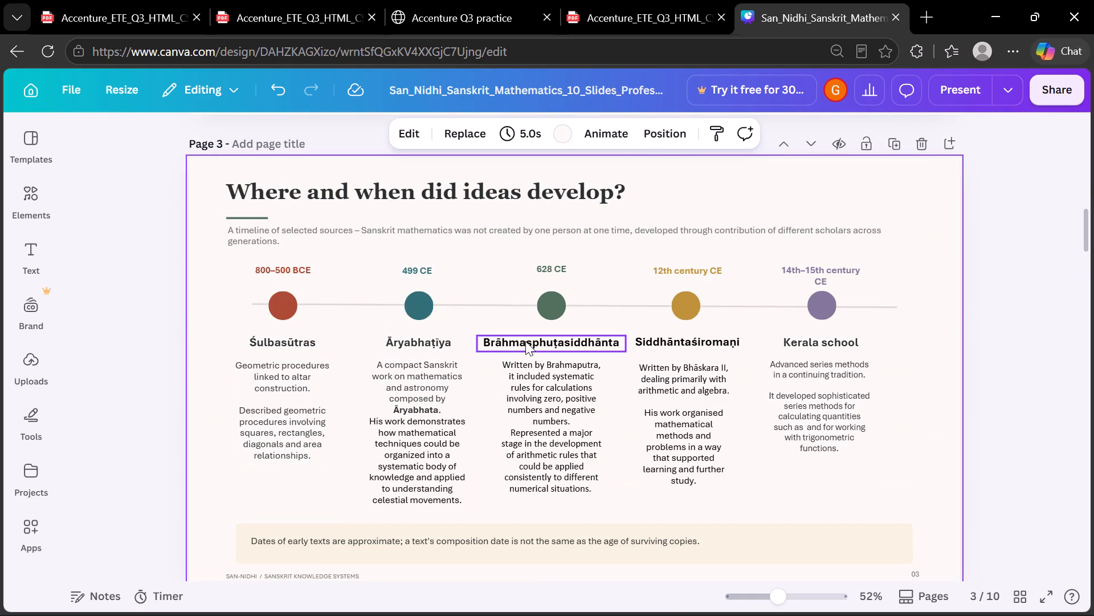
left_click(525, 341)
left_click(641, 402)
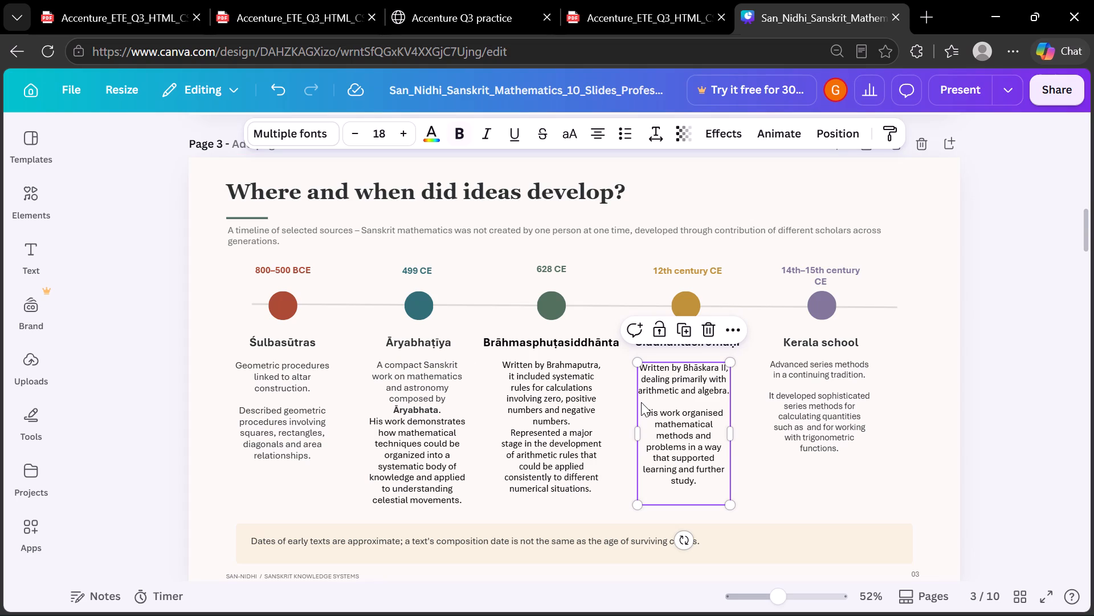
Review the content and layout of the Mathematicians and their works and The language of mathematics slides.
scroll(641, 402, "down", 1)
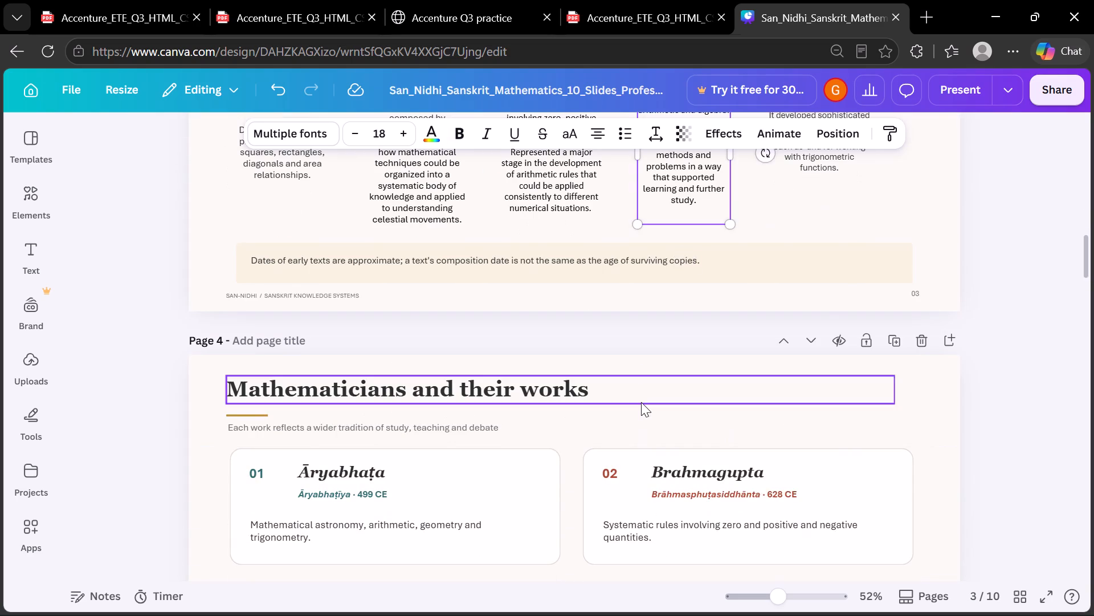
right_click(641, 402)
scroll(641, 402, "up", 1)
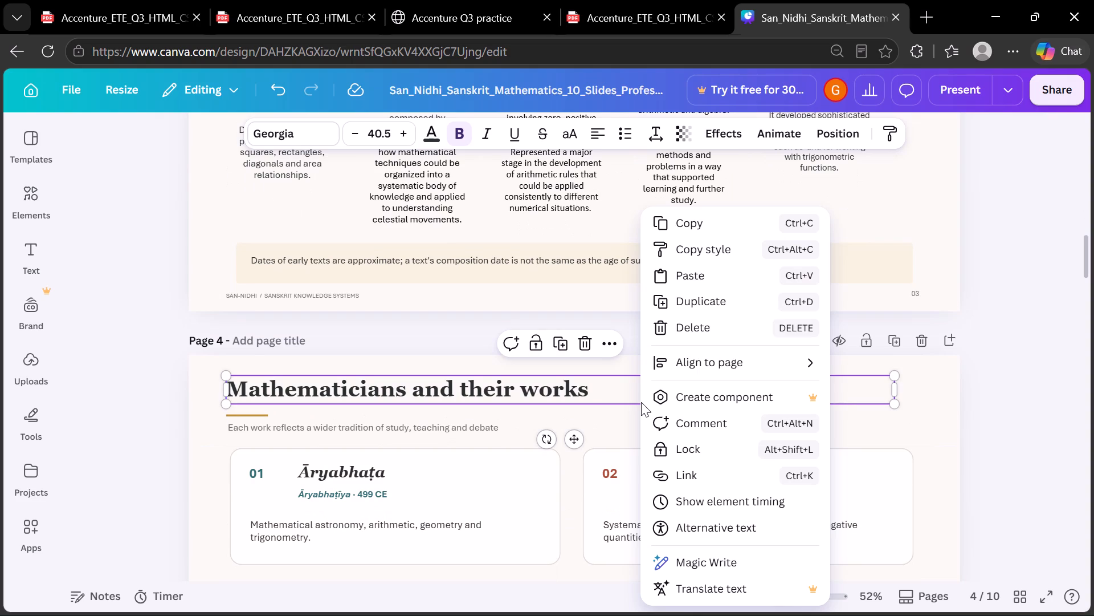
scroll(641, 402, "down", 1)
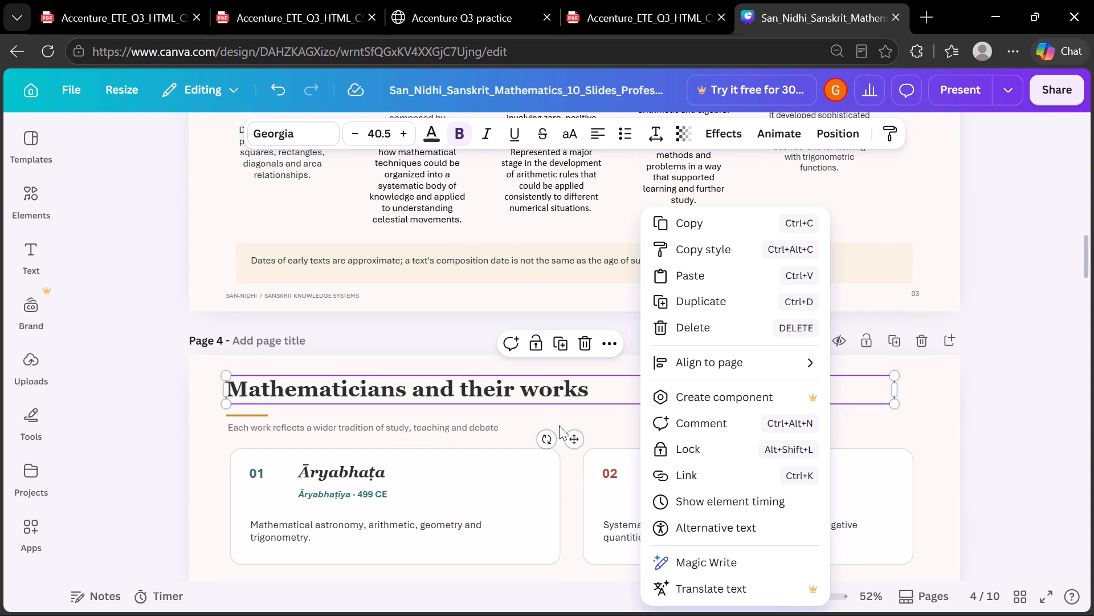
left_click(553, 428)
scroll(553, 428, "down", 1)
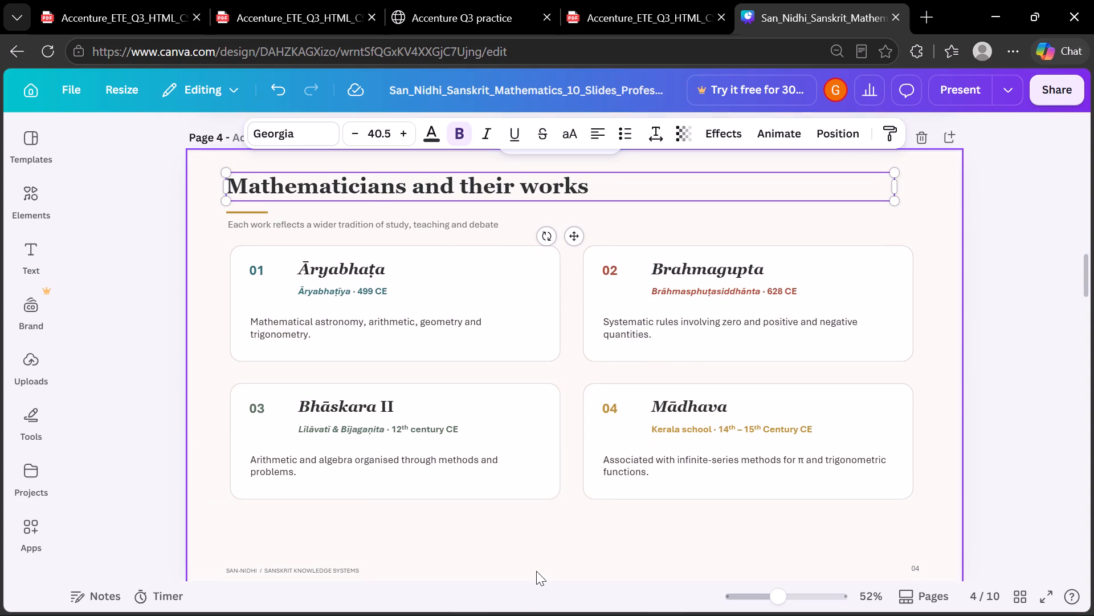
left_click(536, 571)
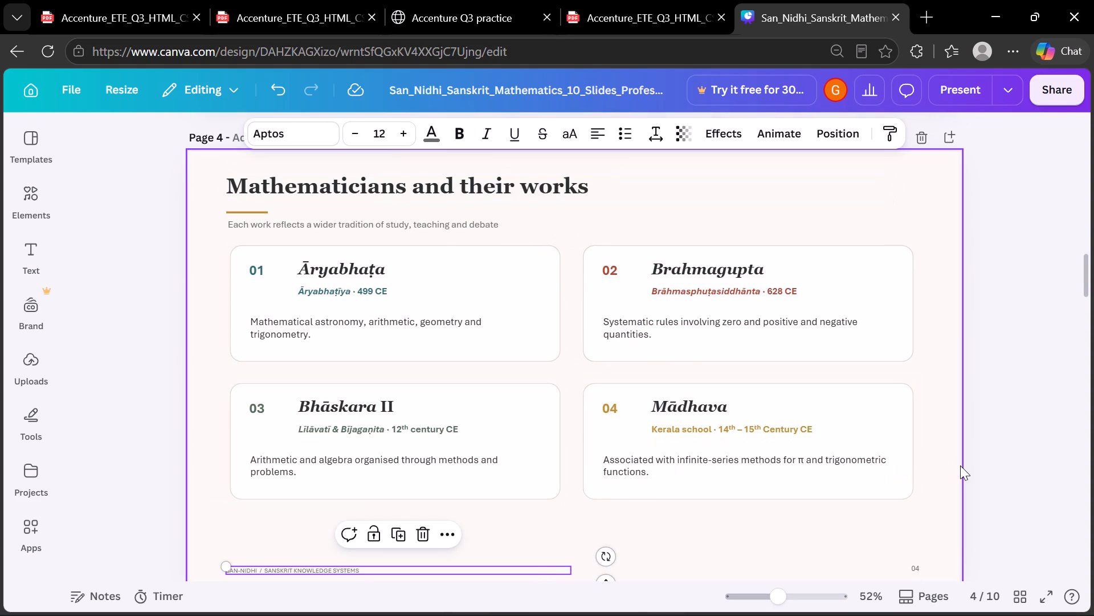
left_click(960, 465)
scroll(960, 465, "down", 1)
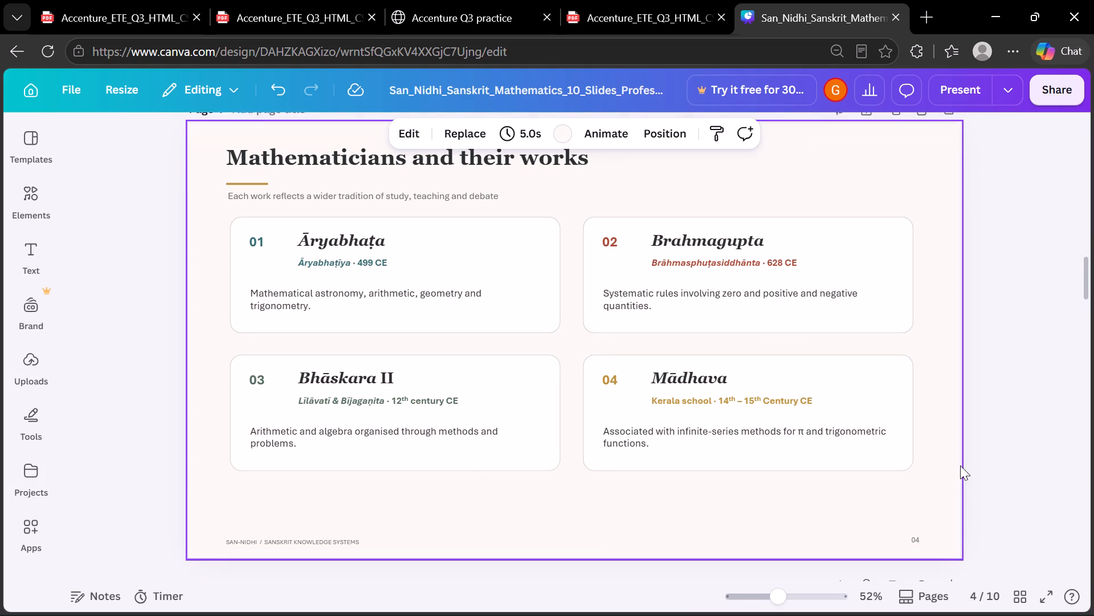
scroll(960, 465, "down", 3)
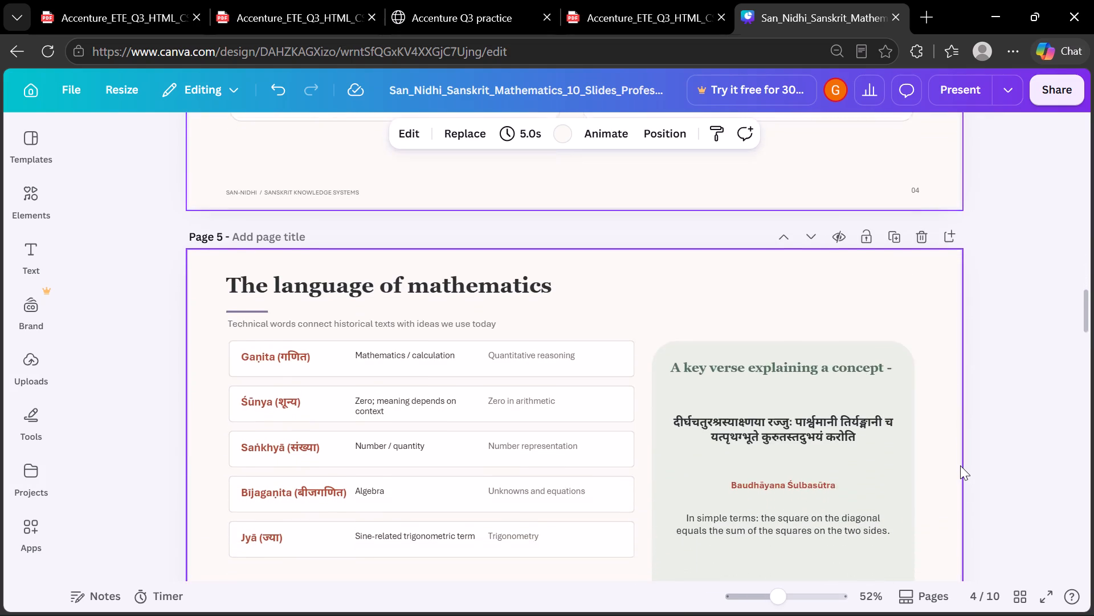
Review the Sanskrit verse on the language of mathematics slide and the layout of the From a written rule to an algorithm slide.
scroll(960, 465, "down", 3)
scroll(960, 465, "up", 2)
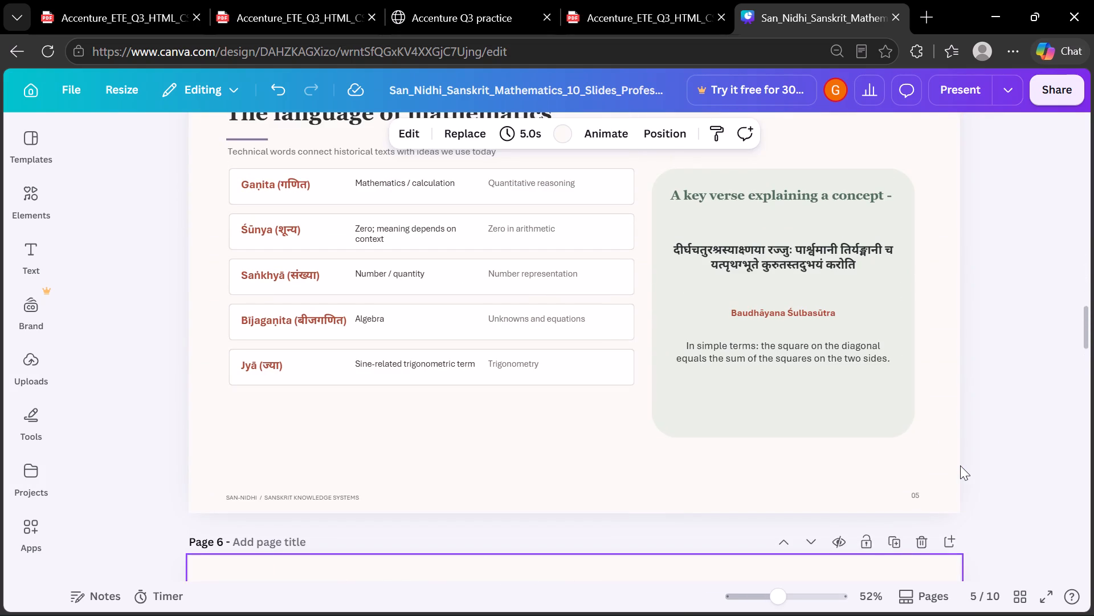
scroll(960, 465, "up", 1)
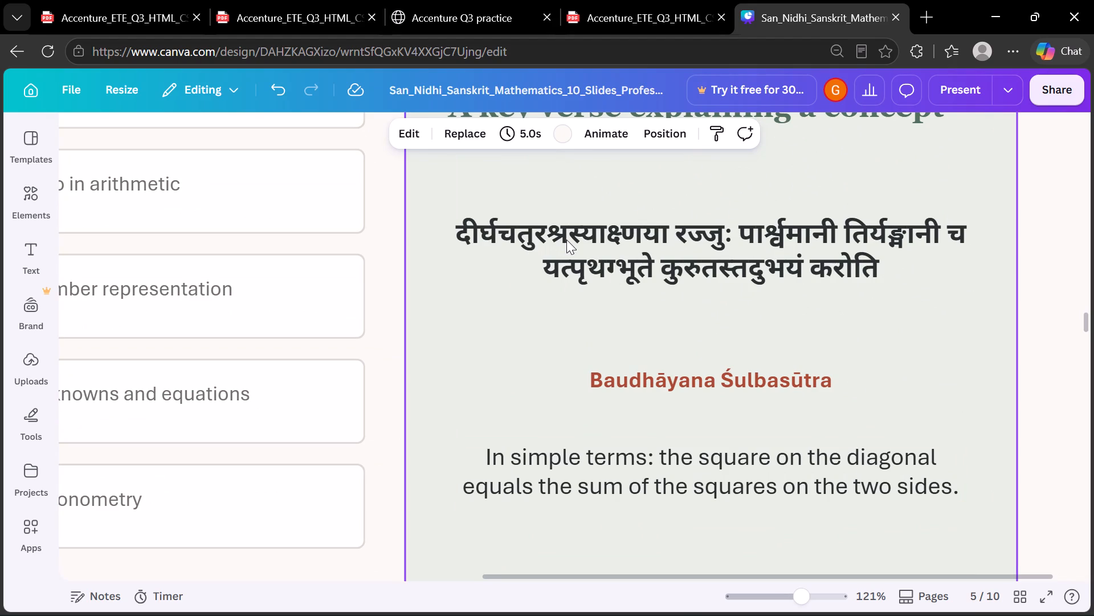
scroll(566, 240, "down", 3)
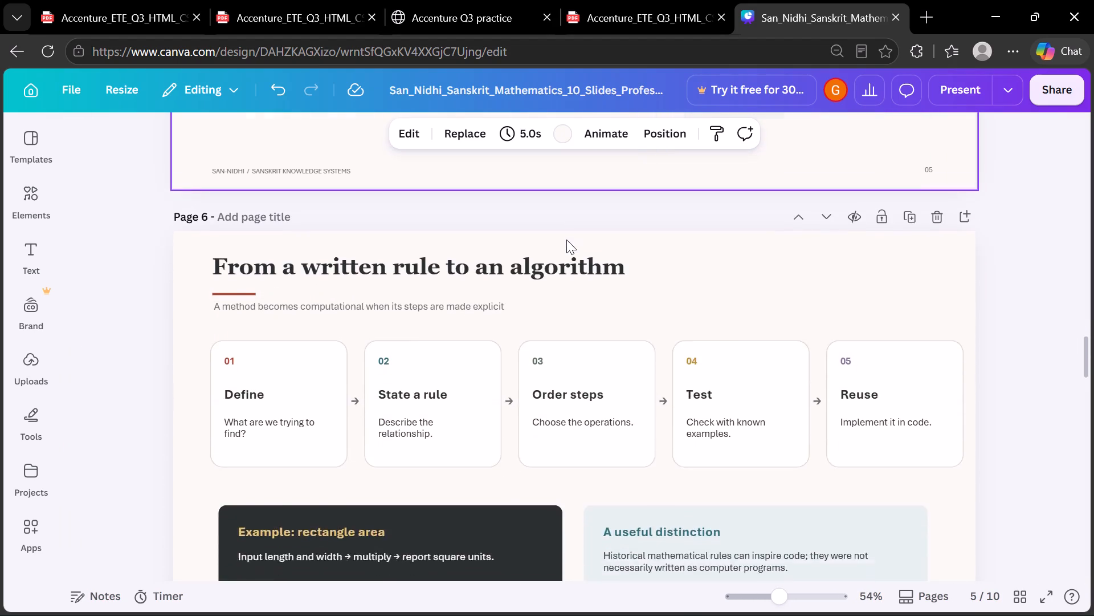
scroll(566, 240, "down", 1)
scroll(566, 240, "up", 1)
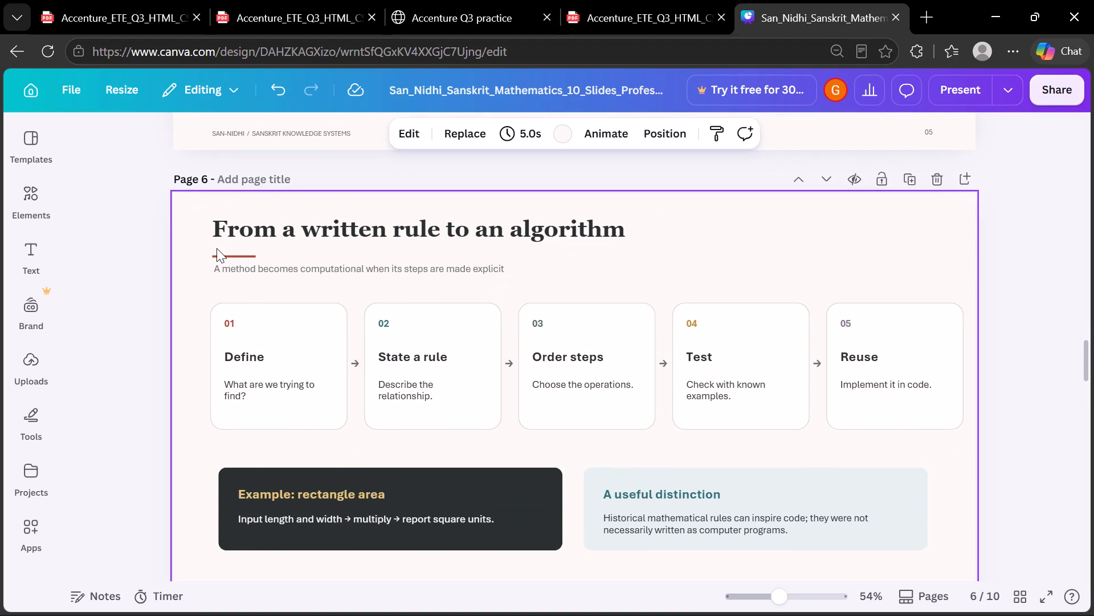
left_click(169, 267)
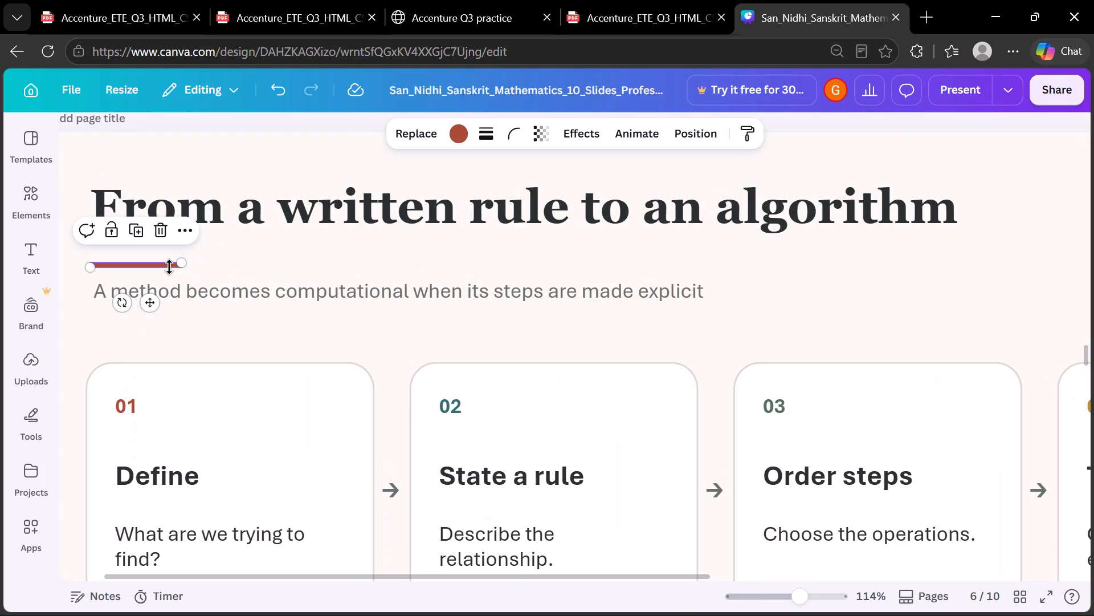
left_click(430, 287)
Replace the small header line above the cover slide's title with the course code HS20018.
scroll(430, 287, "up", 15)
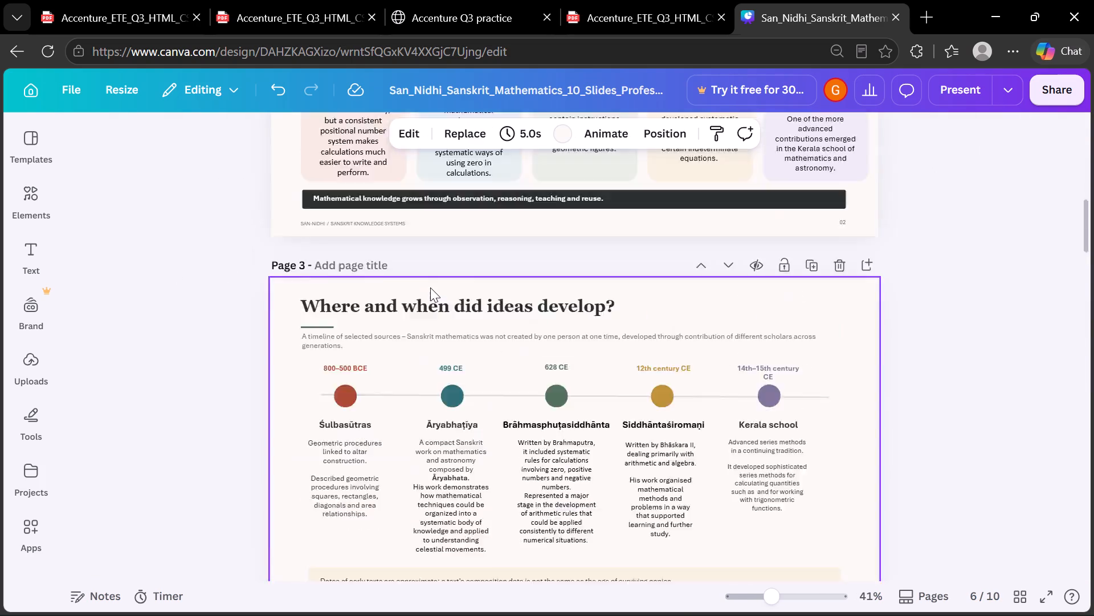
scroll(430, 287, "up", 14)
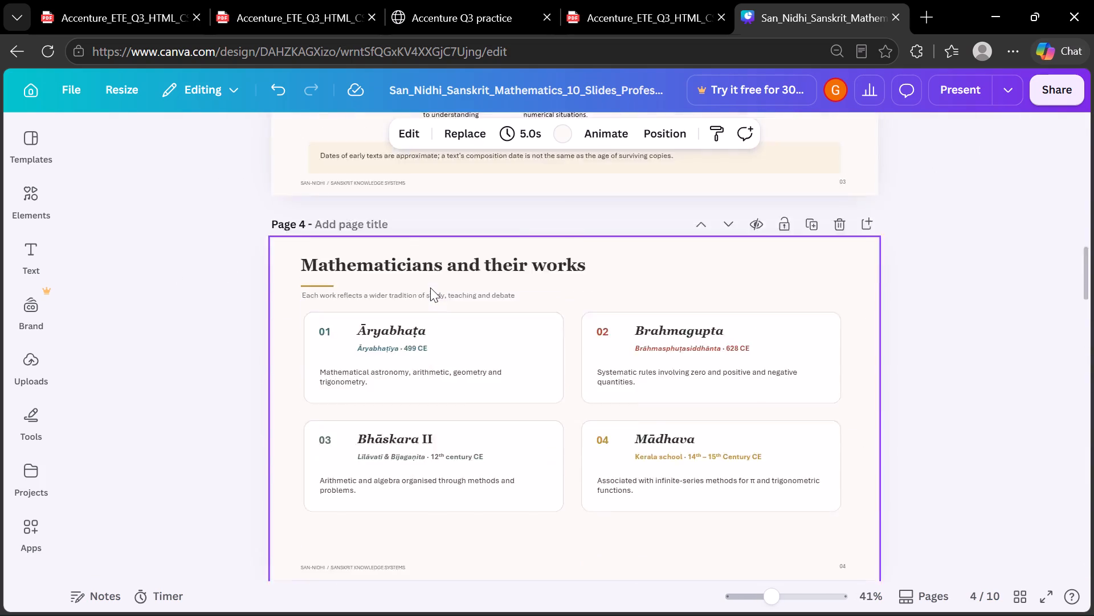
scroll(430, 287, "up", 5)
scroll(430, 287, "down", 1)
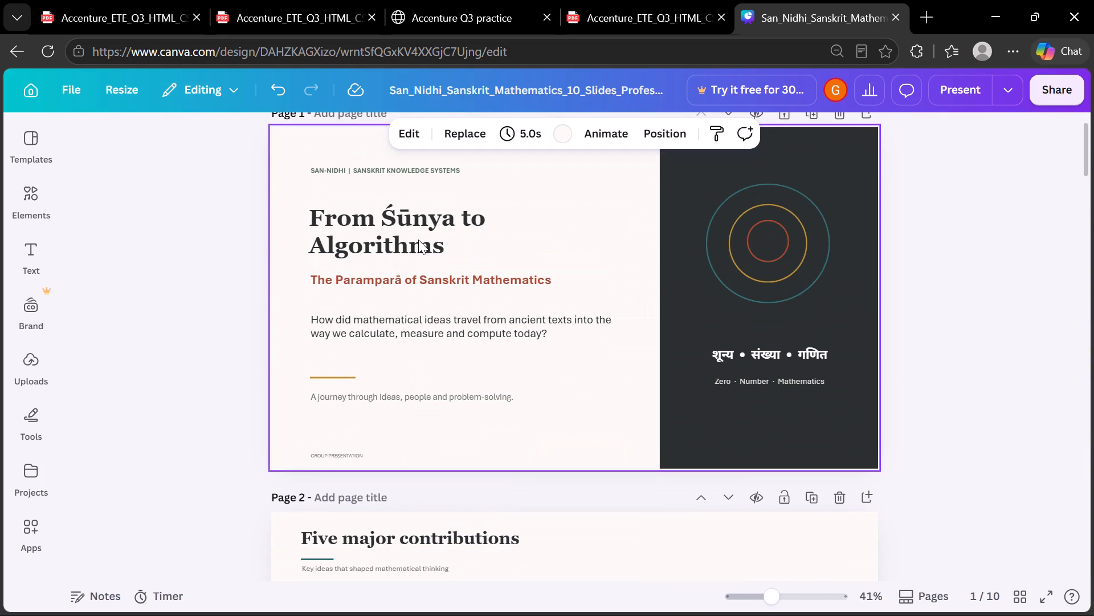
left_click(418, 240)
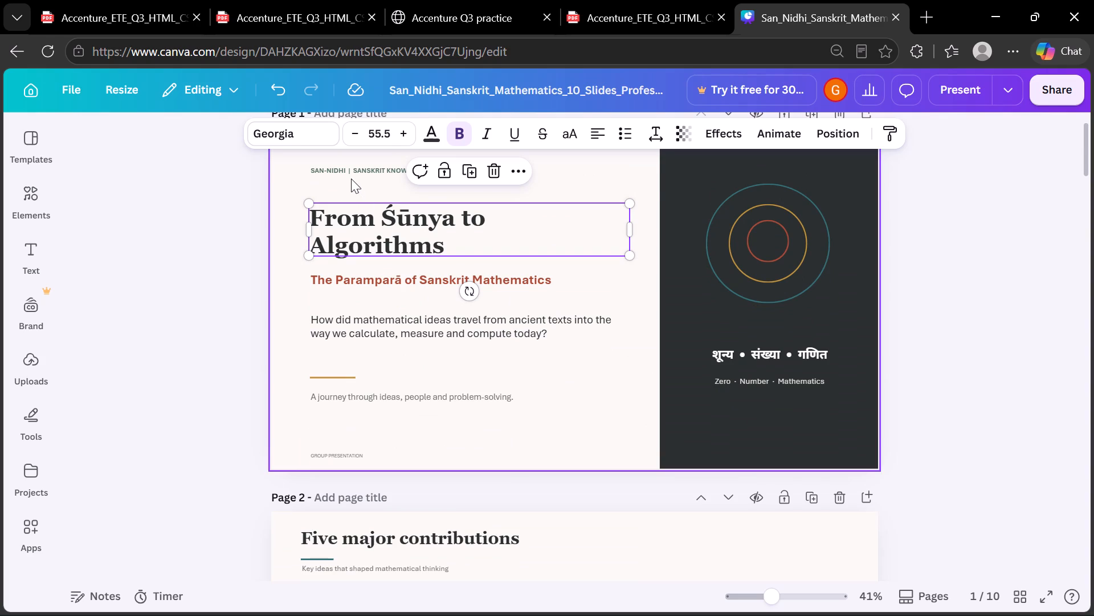
double_click(348, 173)
key("BackSpace")
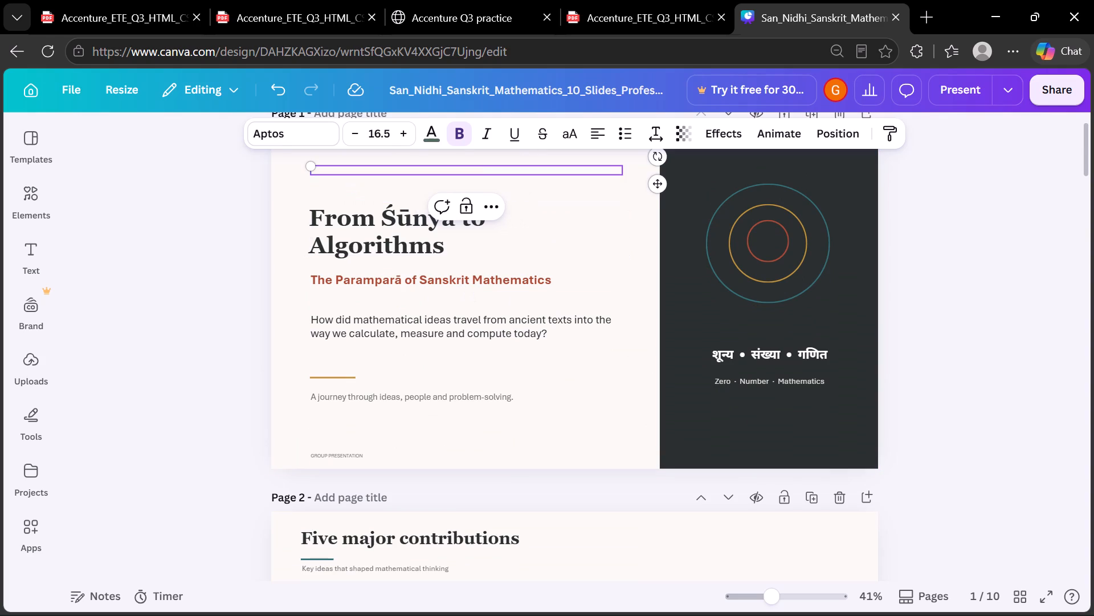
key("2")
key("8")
key("BackSpace")
key("BackSpace")
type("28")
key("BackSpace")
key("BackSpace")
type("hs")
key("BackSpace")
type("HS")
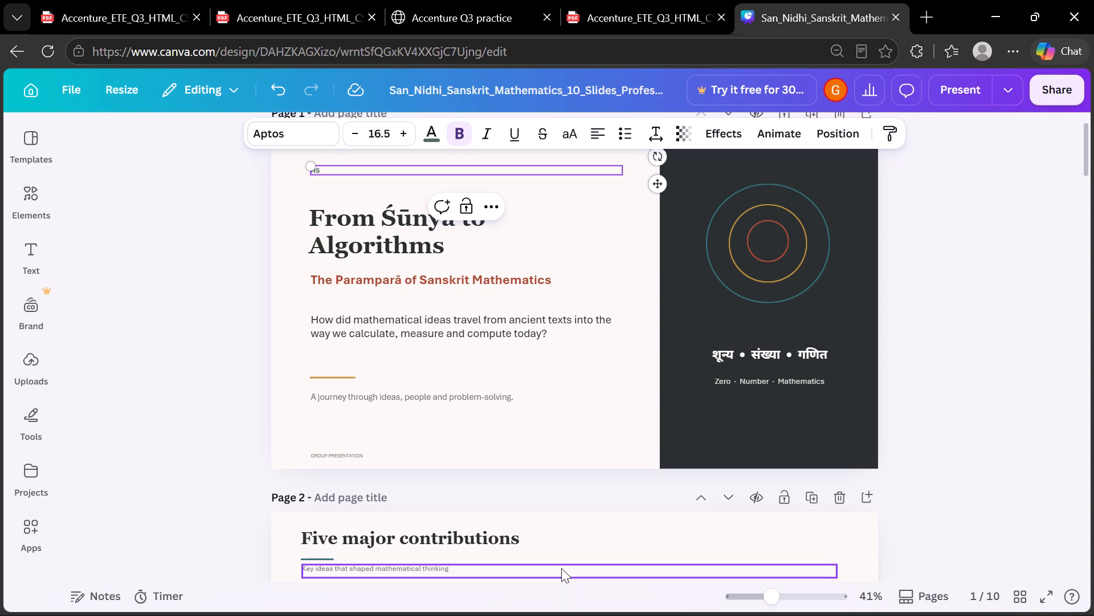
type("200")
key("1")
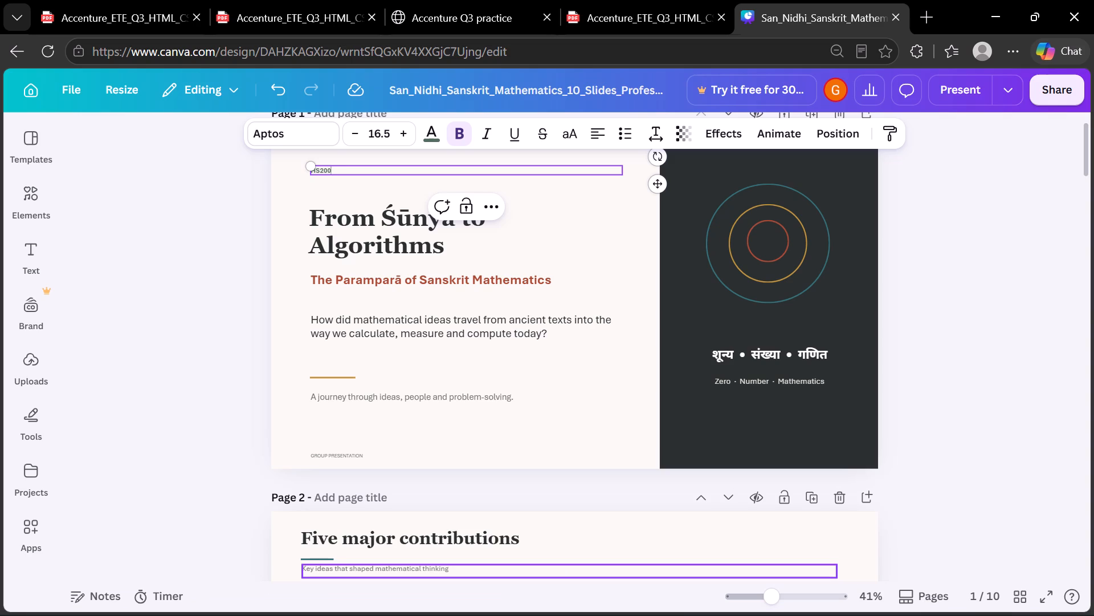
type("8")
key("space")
Add a dash and SANSKRIT AND HERITAGE after the course code in the cover slide's header line.
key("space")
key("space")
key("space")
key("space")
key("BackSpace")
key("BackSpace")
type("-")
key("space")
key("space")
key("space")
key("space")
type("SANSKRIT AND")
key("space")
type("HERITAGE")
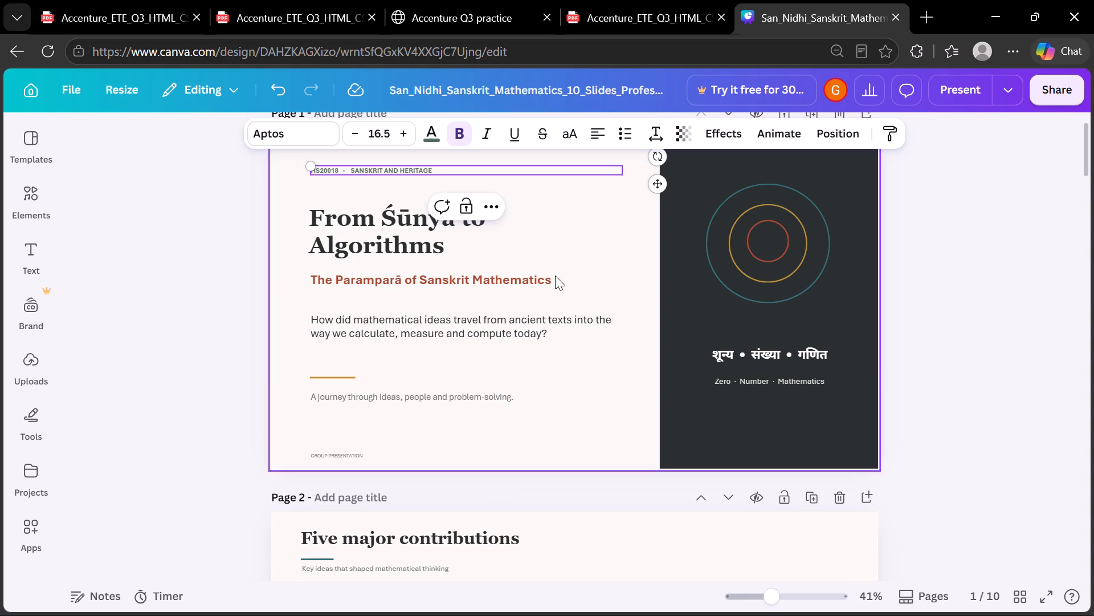
left_click(596, 193)
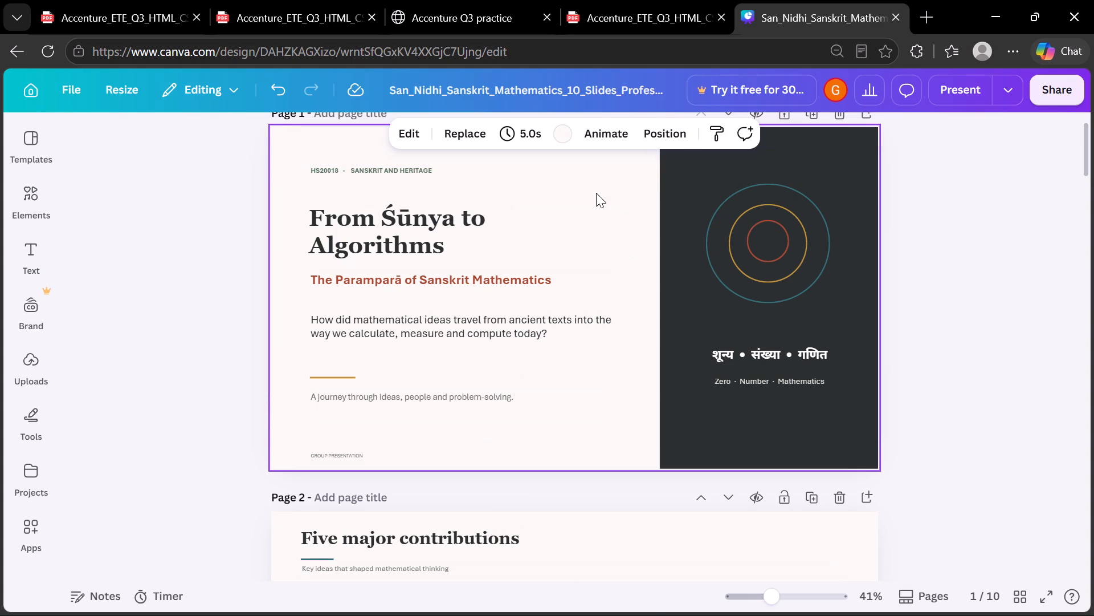
Duplicate the cover slide's "A journey through ideas, people and problem-solving." text and place the copy just below the red subtitle.
left_click(445, 289)
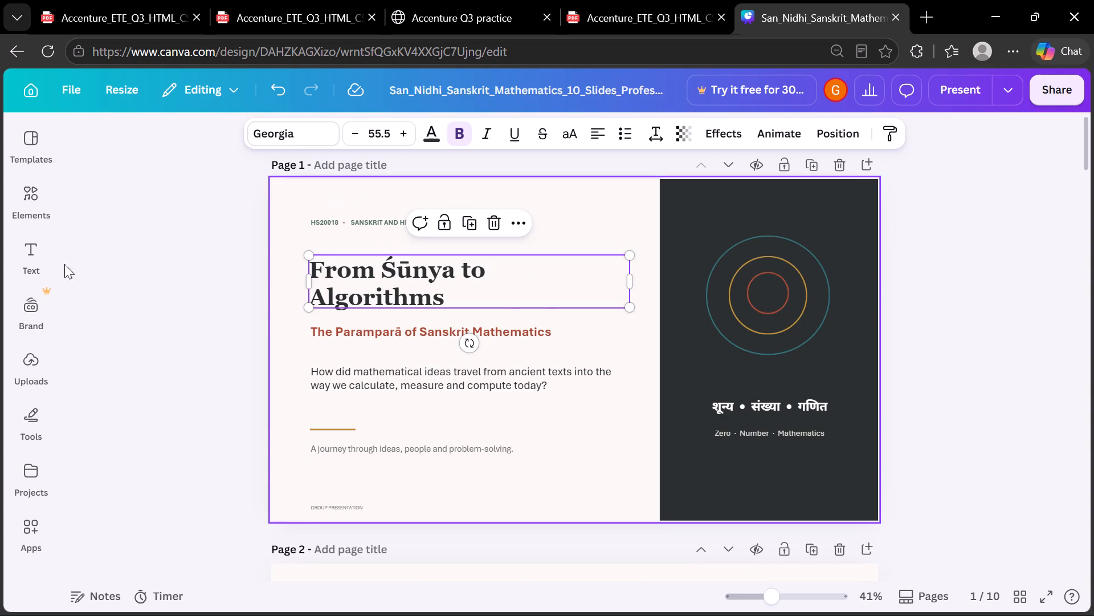
left_click(351, 449)
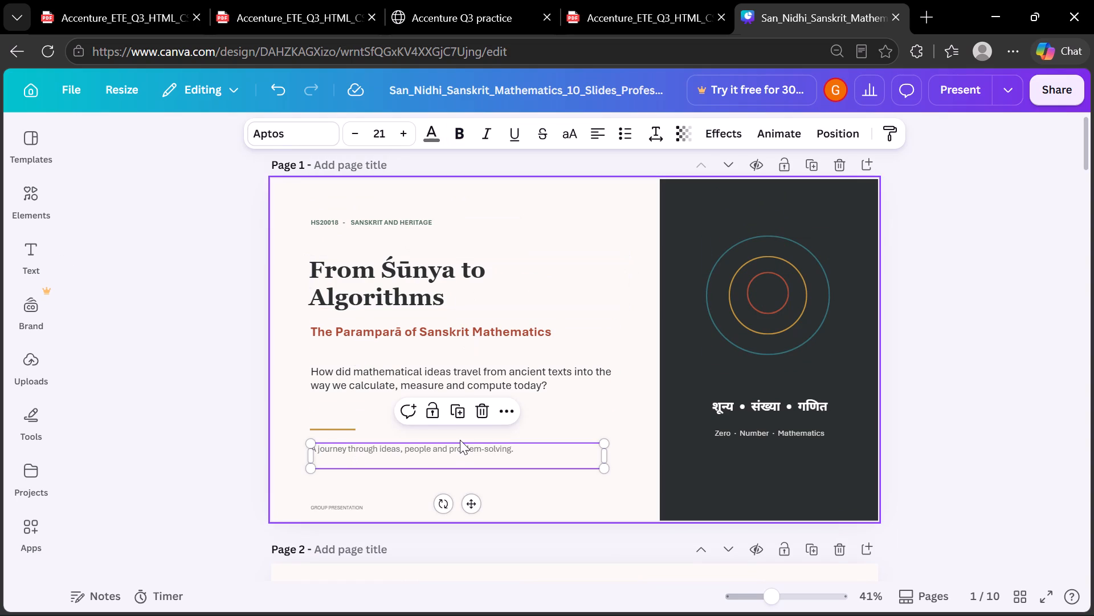
key("ctrl+c")
key("ctrl+v")
left_click_drag(496, 457, 583, 352)
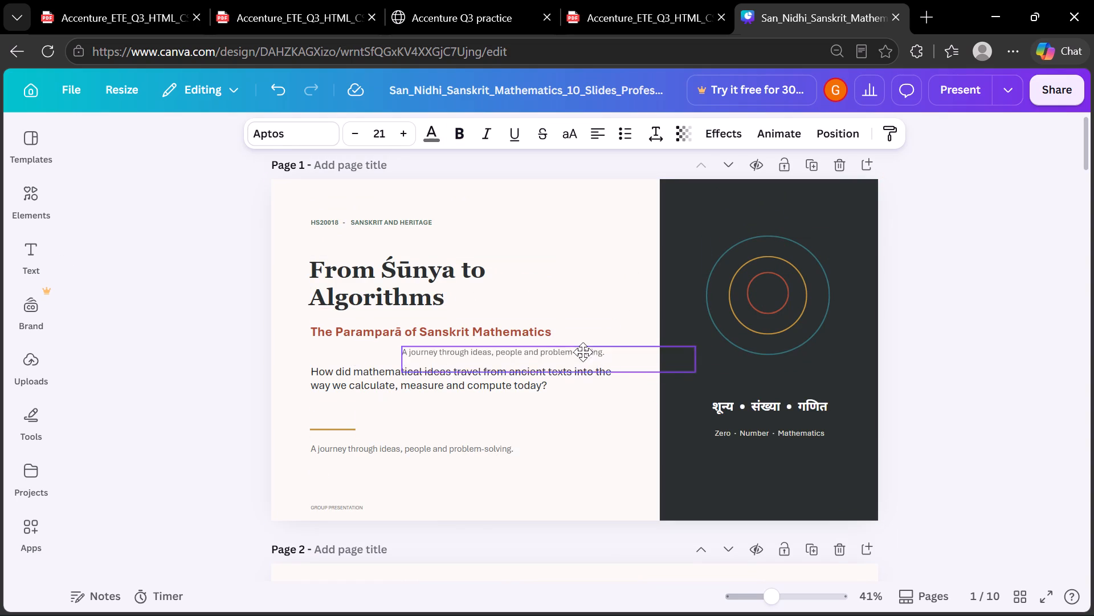
left_click_drag(583, 352, 583, 345)
left_click(583, 345)
Make the copied tagline text white and bold.
left_click(425, 131)
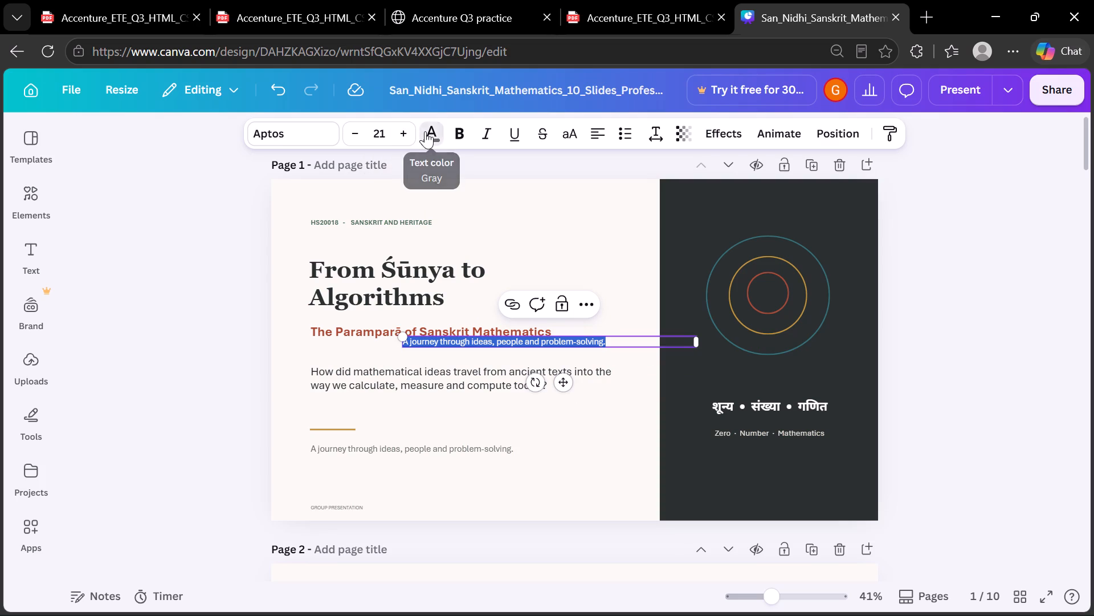
left_click(303, 294)
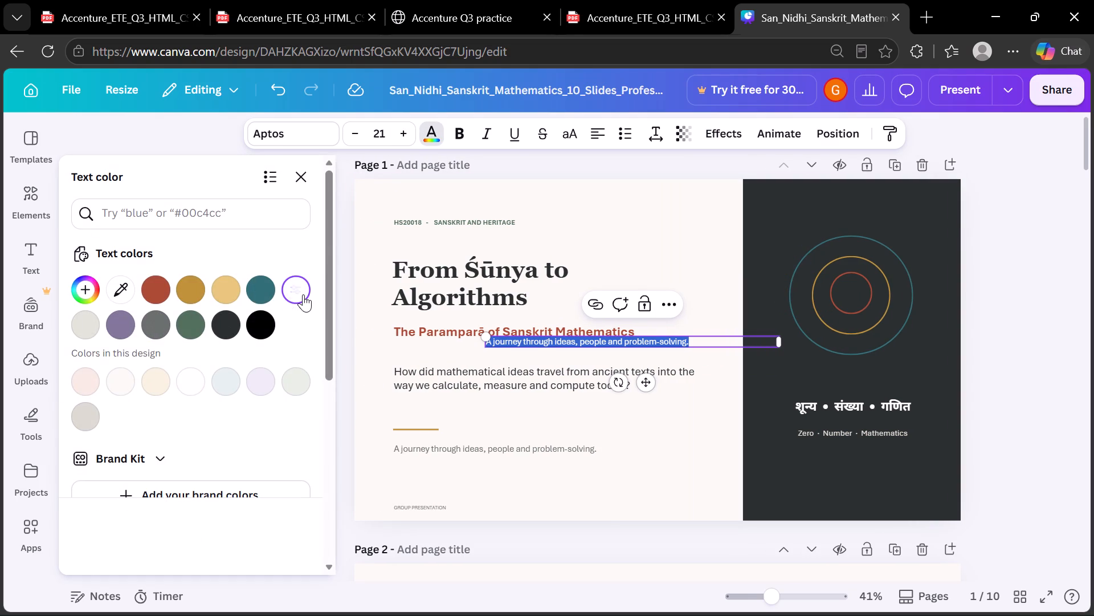
left_click(458, 132)
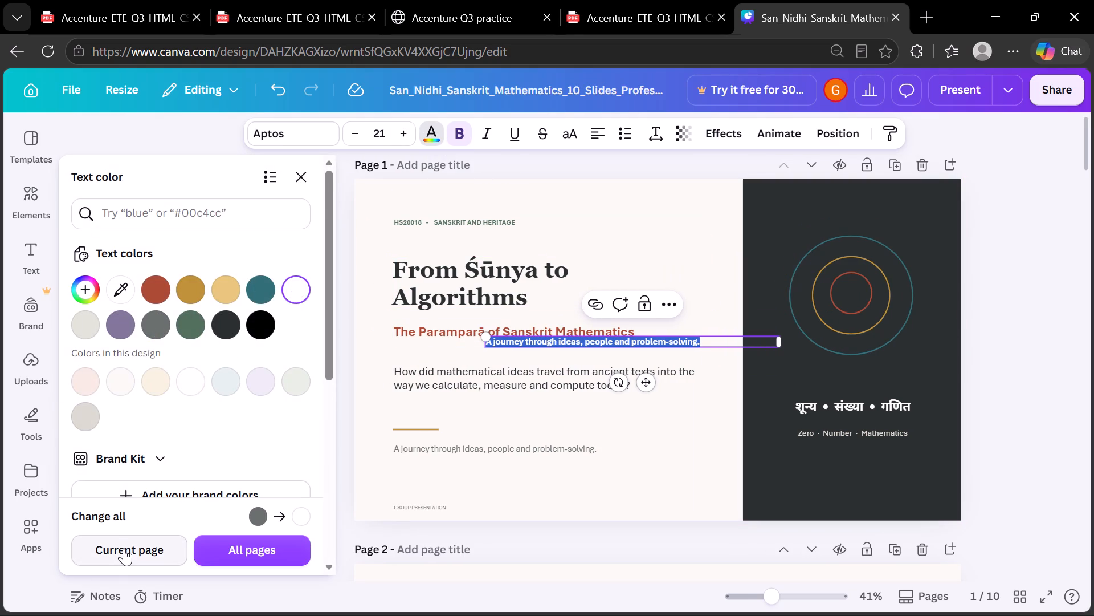
left_click(646, 421)
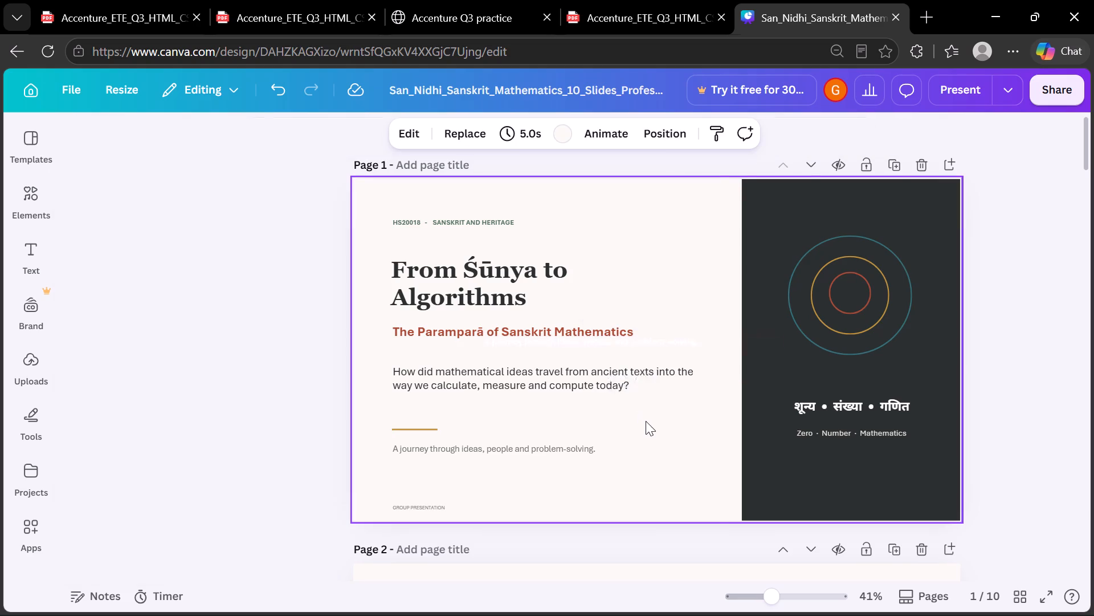
Move the white tagline copy onto the cover's dark panel, across the lower part of the circles.
left_click(548, 343)
left_click_drag(548, 343, 745, 340)
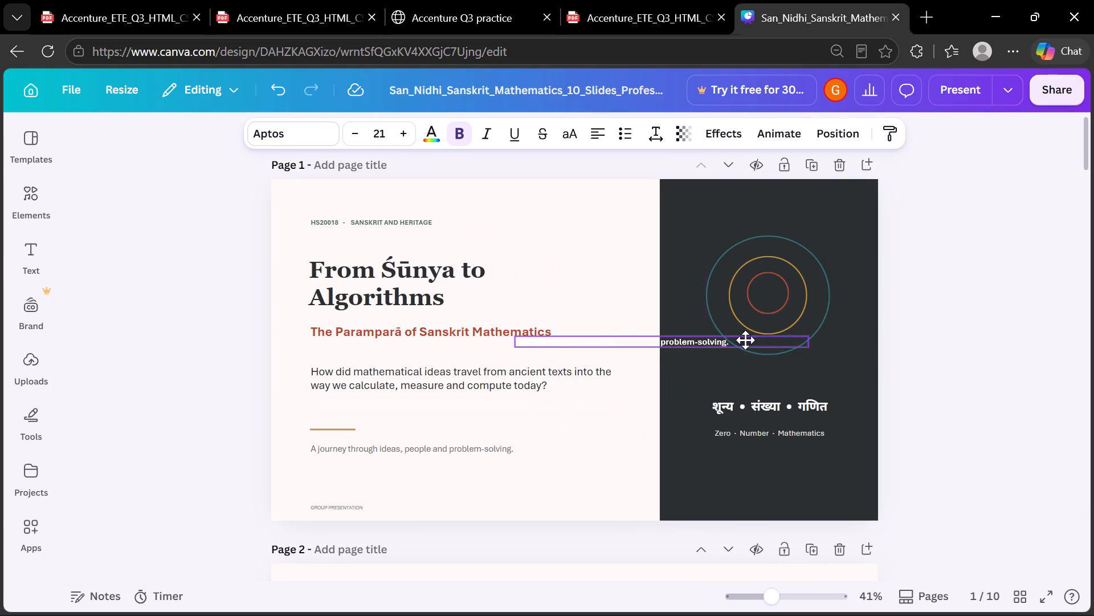
left_click_drag(745, 340, 790, 346)
left_click(790, 346)
Replace the white tagline copy's text with AERO.
key("BackSpace")
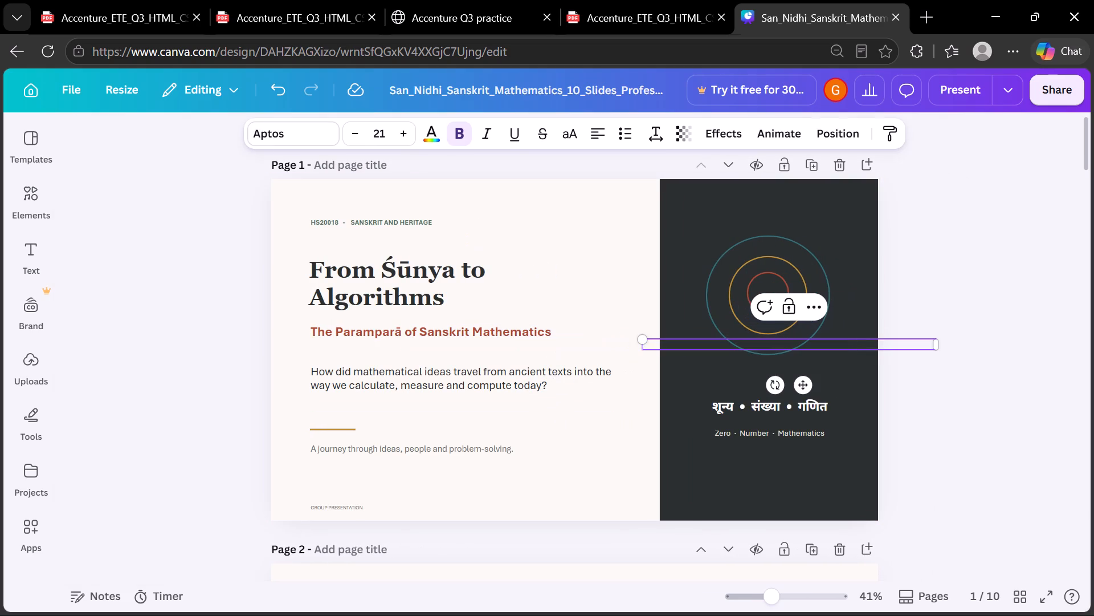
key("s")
key("BackSpace")
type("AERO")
left_click(855, 378)
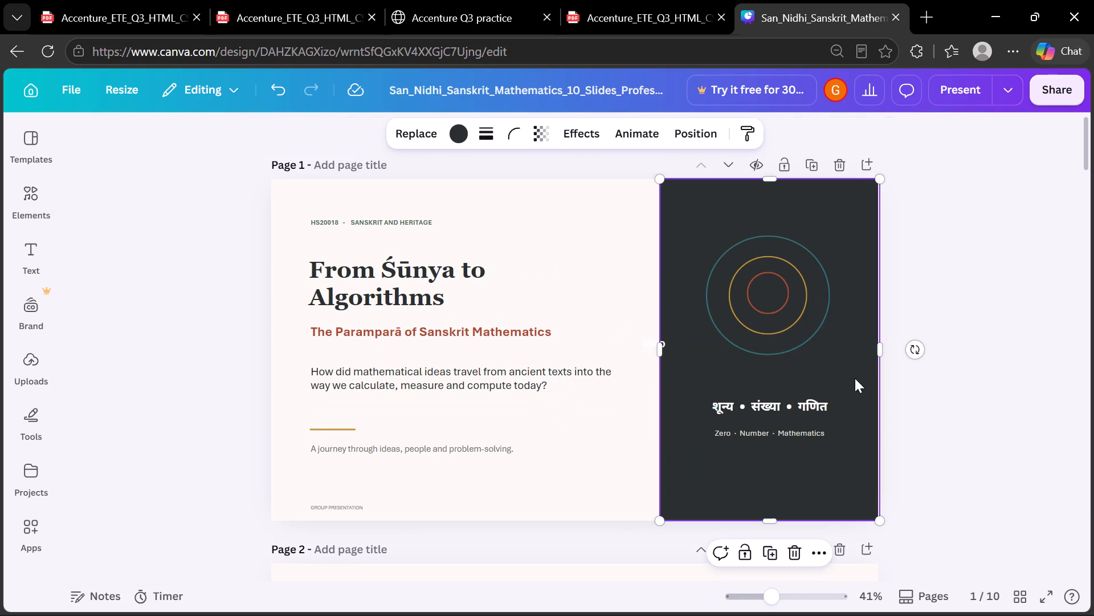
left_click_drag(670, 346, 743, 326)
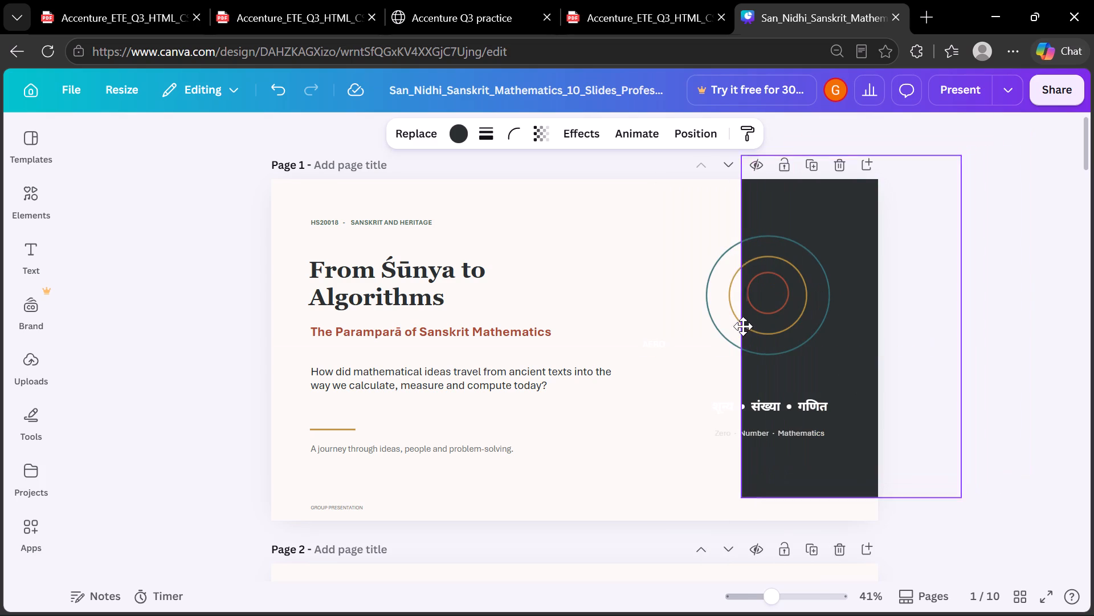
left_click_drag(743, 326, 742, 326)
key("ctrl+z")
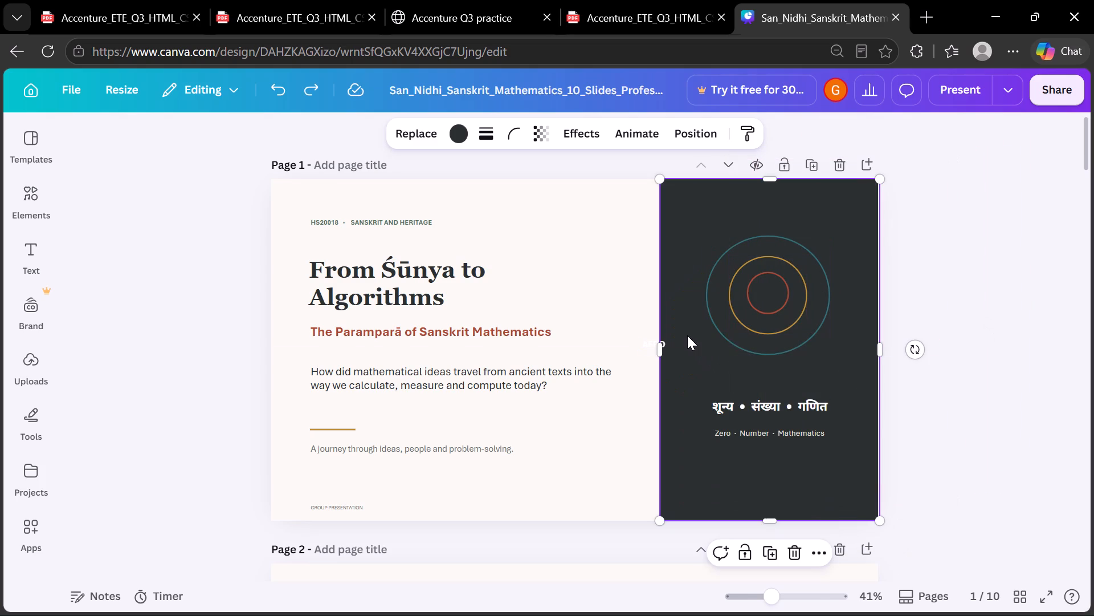
Narrow the AERO text box to fit its word and move it inside the small red circle on the dark panel.
left_click(691, 344)
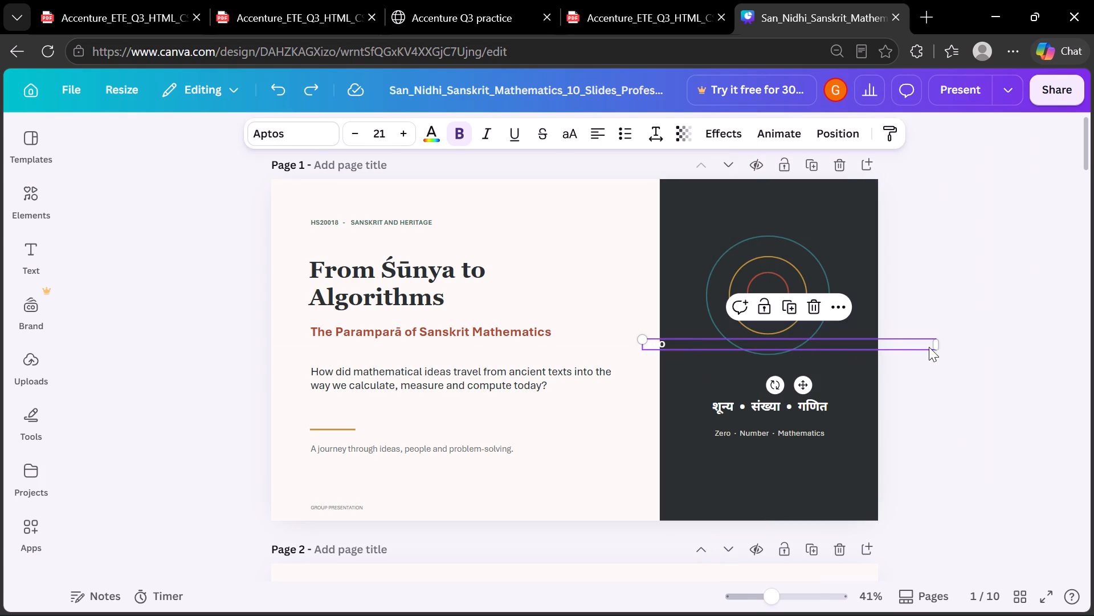
left_click_drag(938, 345, 683, 355)
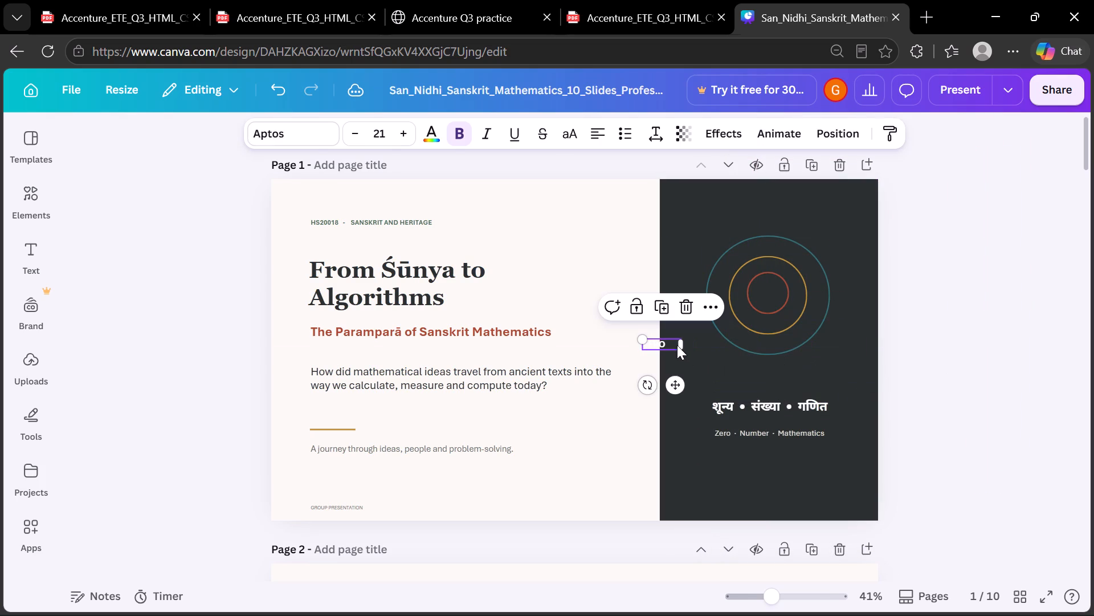
left_click_drag(668, 343, 777, 297)
left_click_drag(777, 297, 780, 293)
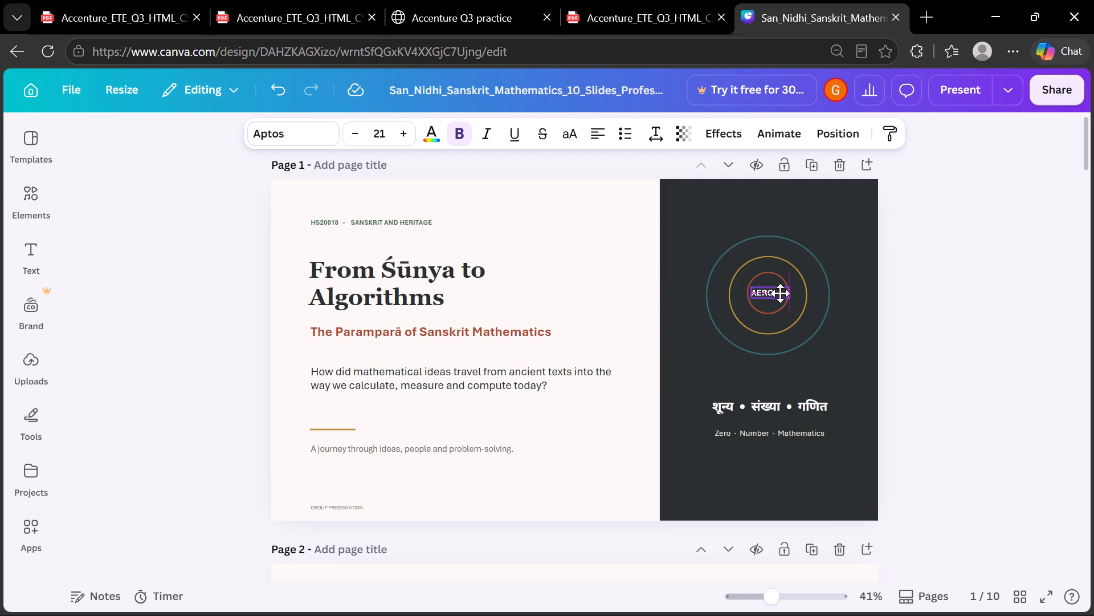
left_click_drag(780, 293, 782, 294)
Correct the label inside the red circle to read ZERO.
left_click(766, 294)
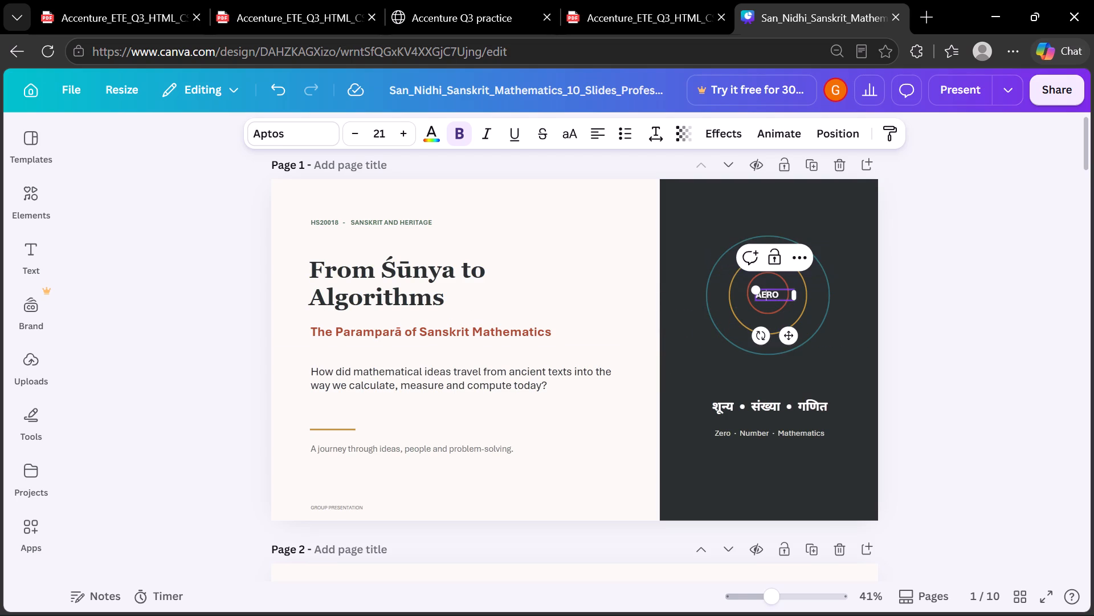
left_click(766, 294)
key("Left")
key("Left")
key("Right")
key("BackSpace")
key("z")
left_click(817, 352)
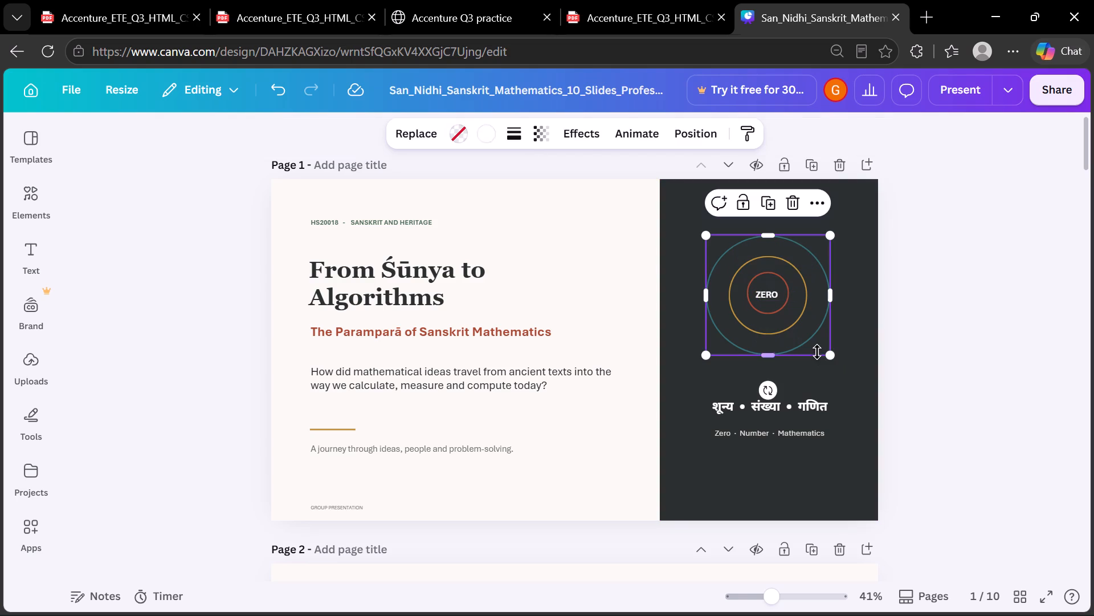
Duplicate the ZERO label and place the copy below the red circle, inside the yellow circle.
left_click(774, 291)
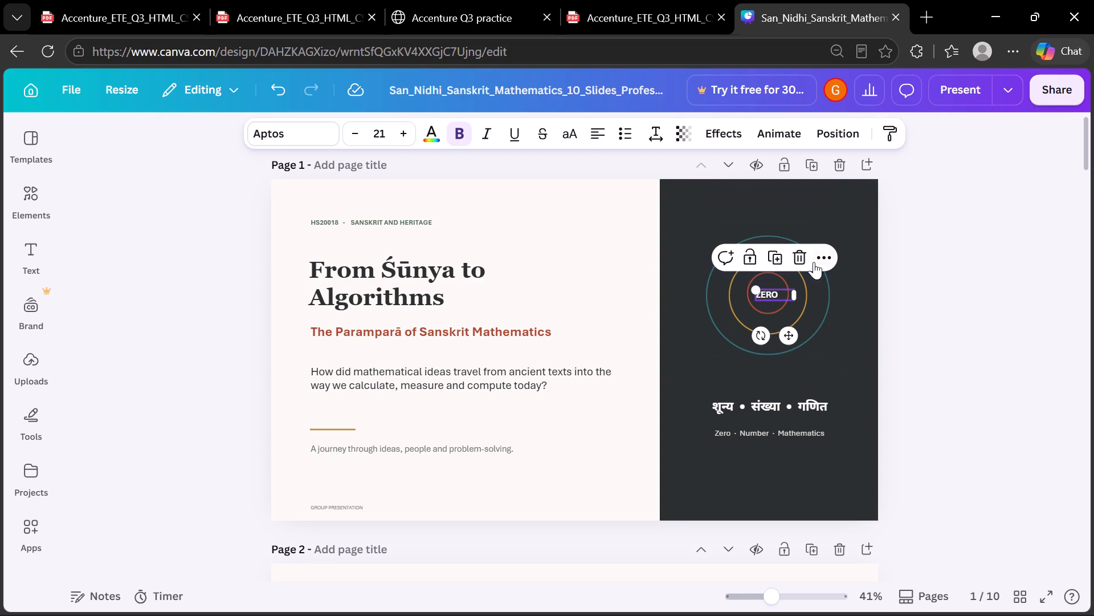
left_click(778, 261)
left_click_drag(782, 299, 778, 325)
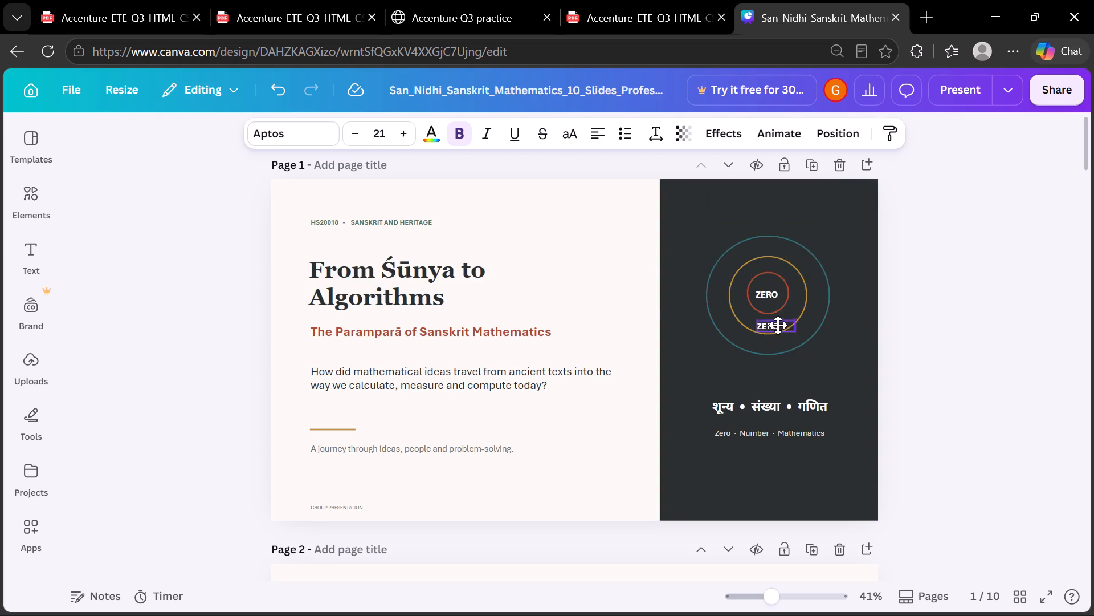
left_click_drag(778, 325, 777, 322)
left_click(864, 361)
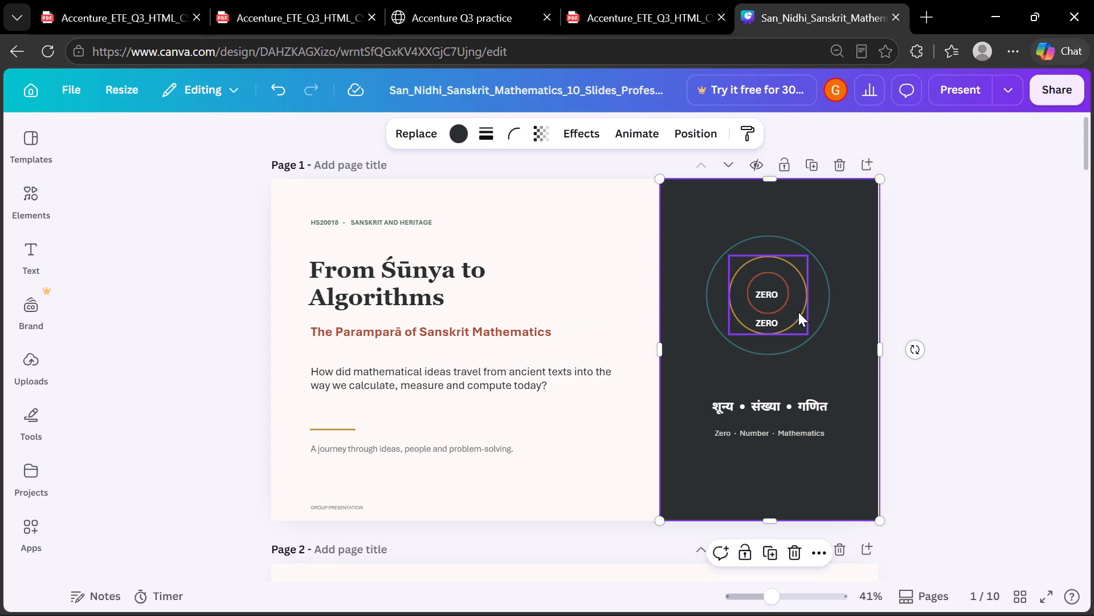
Stretch the yellow circle into a wider oval and shift it and the teal circle toward the dark panel's left edge.
left_click(798, 312)
left_click_drag(807, 298, 838, 295)
left_click_drag(711, 300, 688, 300)
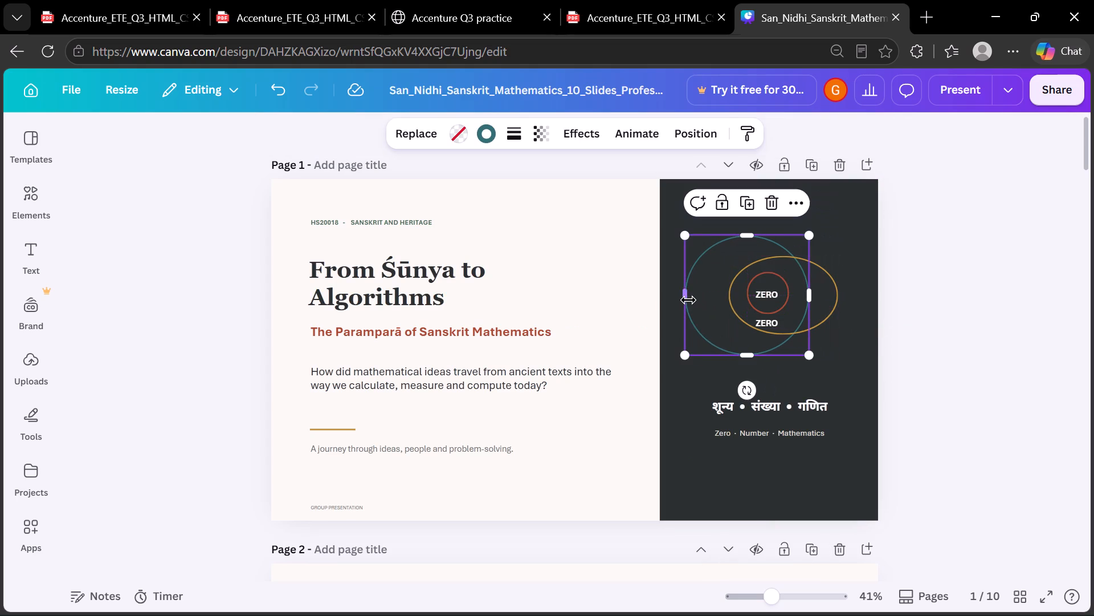
left_click_drag(824, 294, 798, 294)
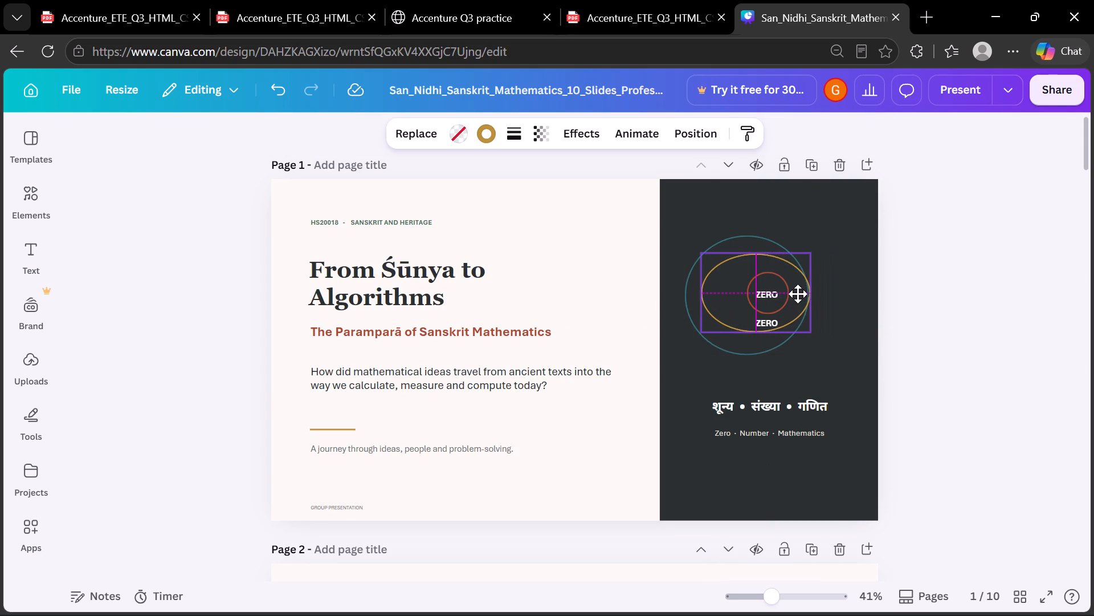
left_click_drag(798, 294, 794, 294)
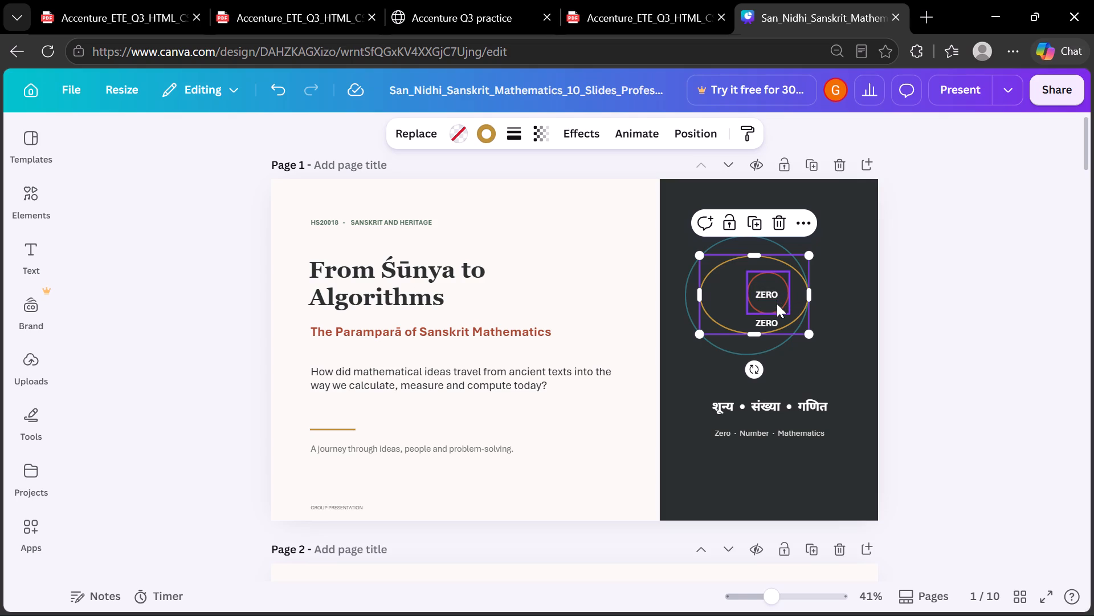
left_click(794, 301)
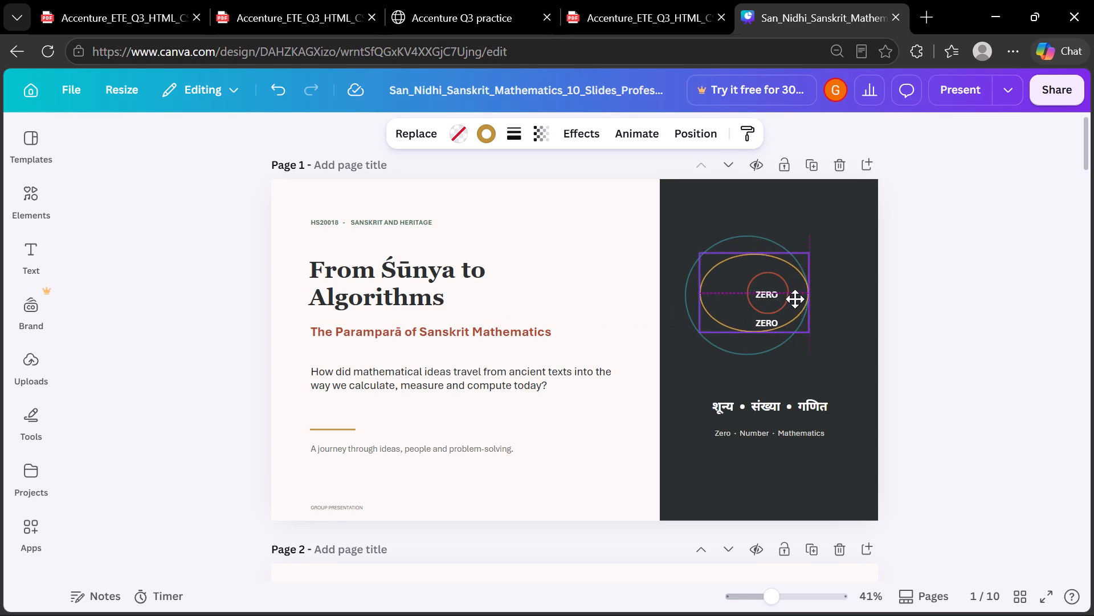
Move the red circle and its ZERO label into the left part of the yellow oval.
left_click(770, 301)
left_click_drag(770, 301, 762, 302)
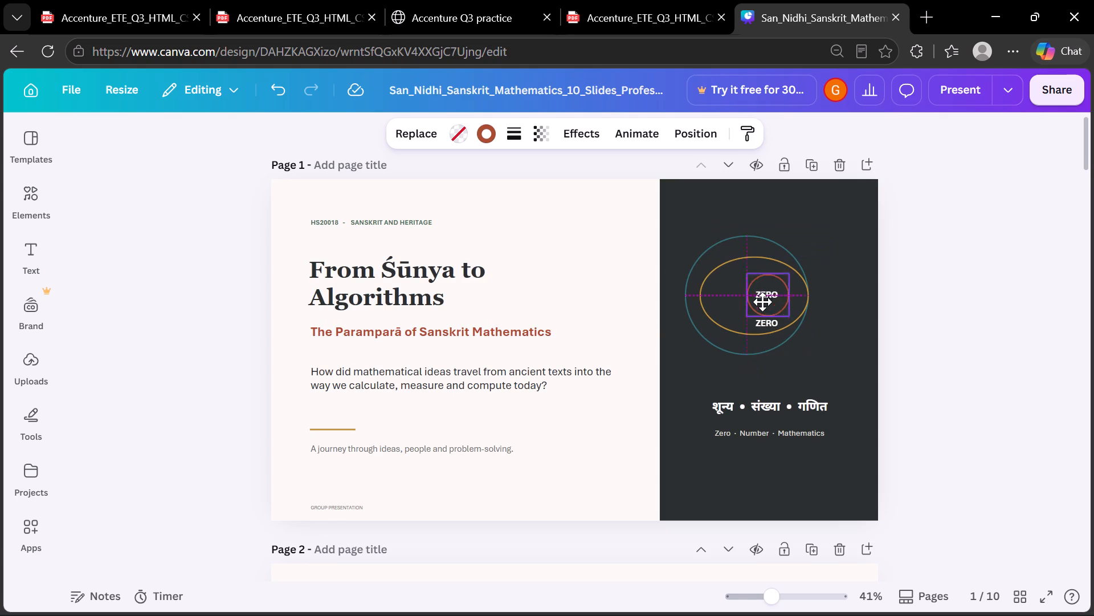
left_click_drag(762, 302, 743, 303)
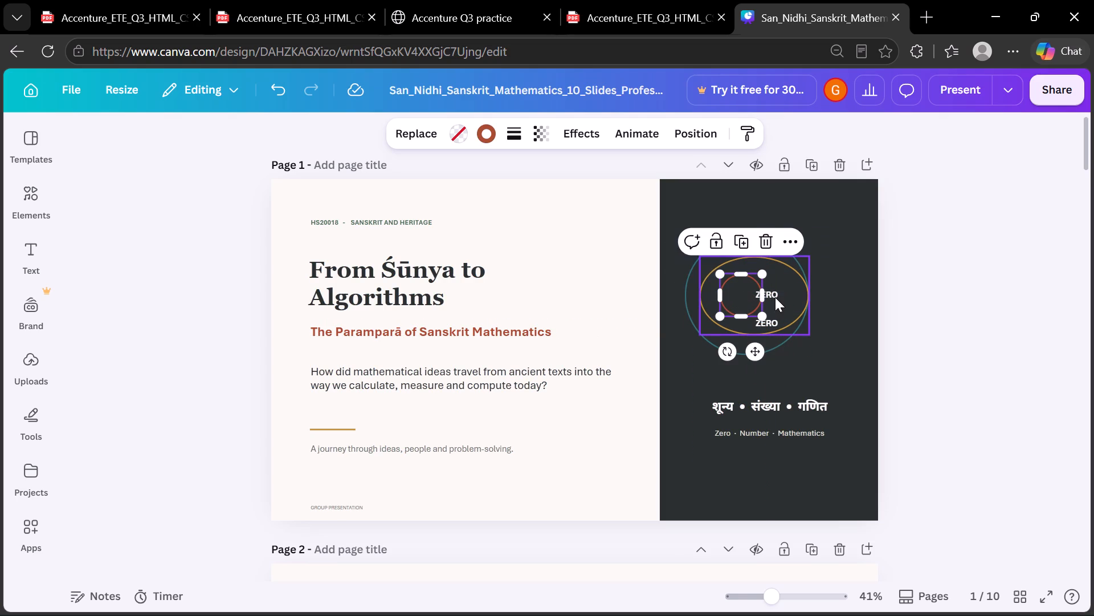
left_click_drag(775, 297, 751, 299)
Move the copied ZERO label beside the red circle, within the yellow oval, and replace its text with NUMBERS.
left_click_drag(760, 323, 773, 298)
left_click(788, 296)
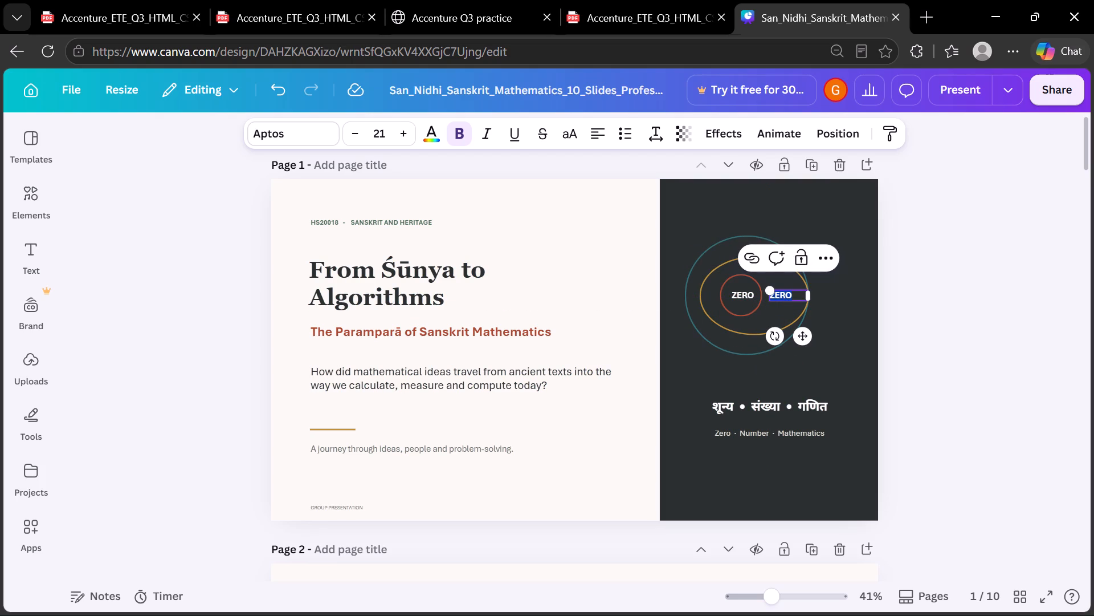
key("BackSpace")
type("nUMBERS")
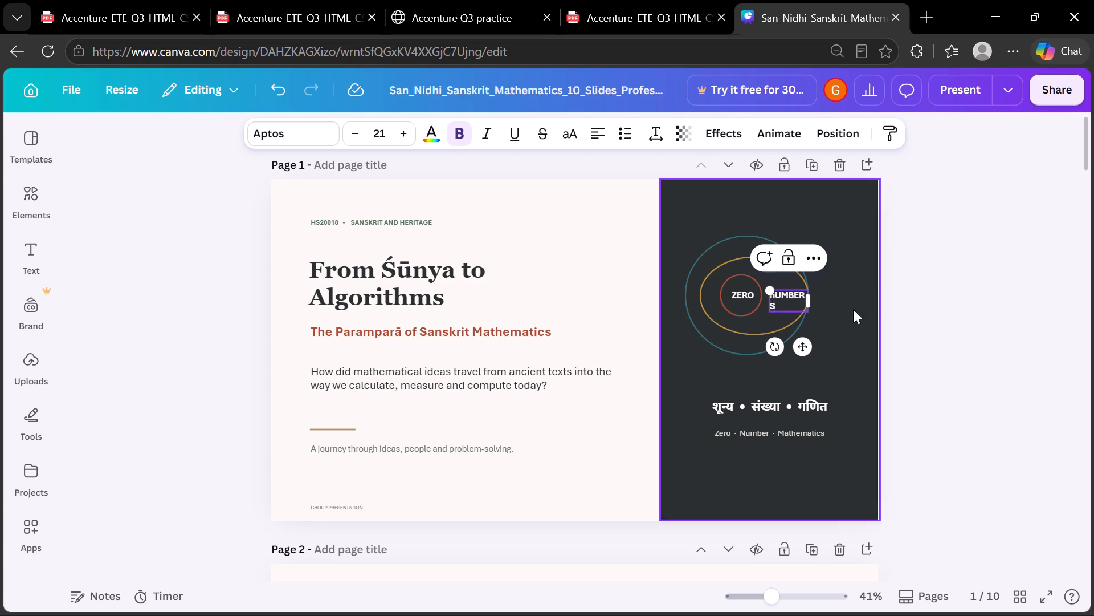
left_click(830, 315)
left_click(785, 291)
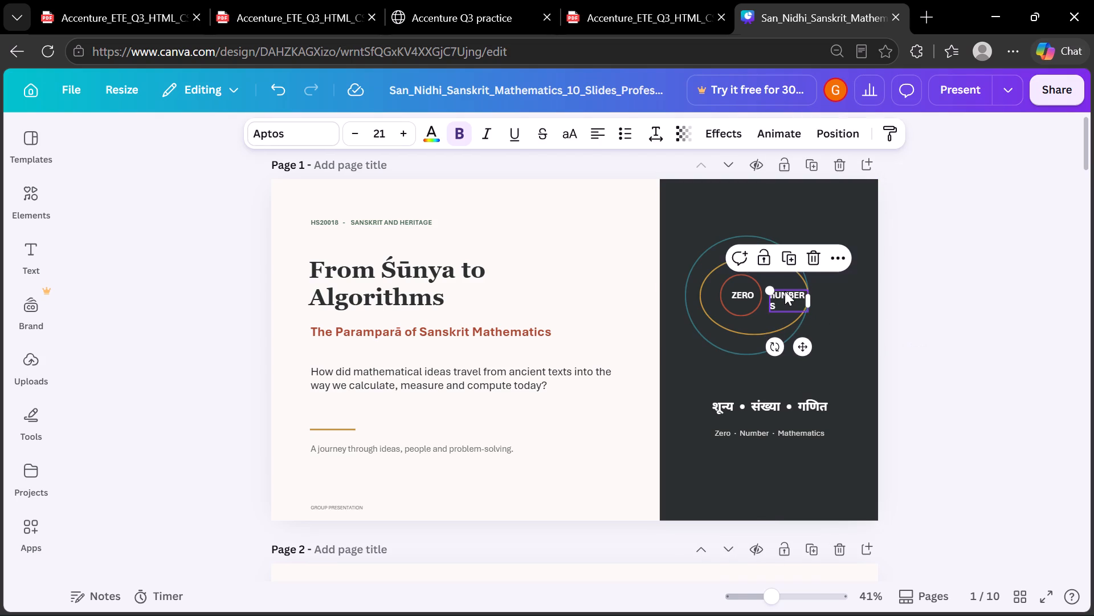
left_click(782, 294)
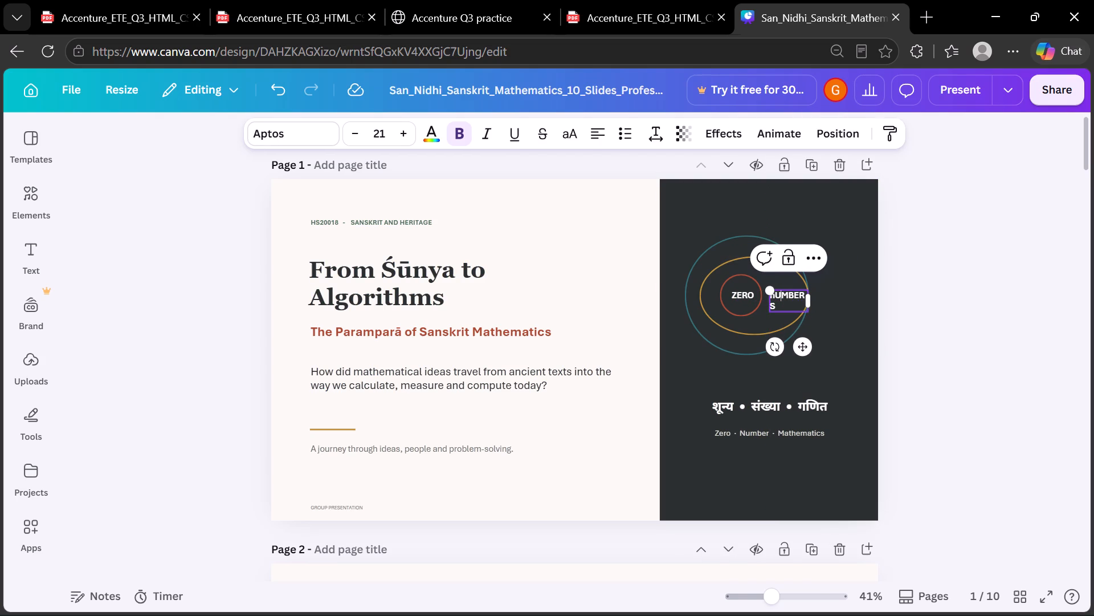
key("Left")
key("BackSpace")
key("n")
left_click(853, 312)
Widen the yellow oval further and widen the NUMBERS text box so the word fits on one line.
left_click(791, 320)
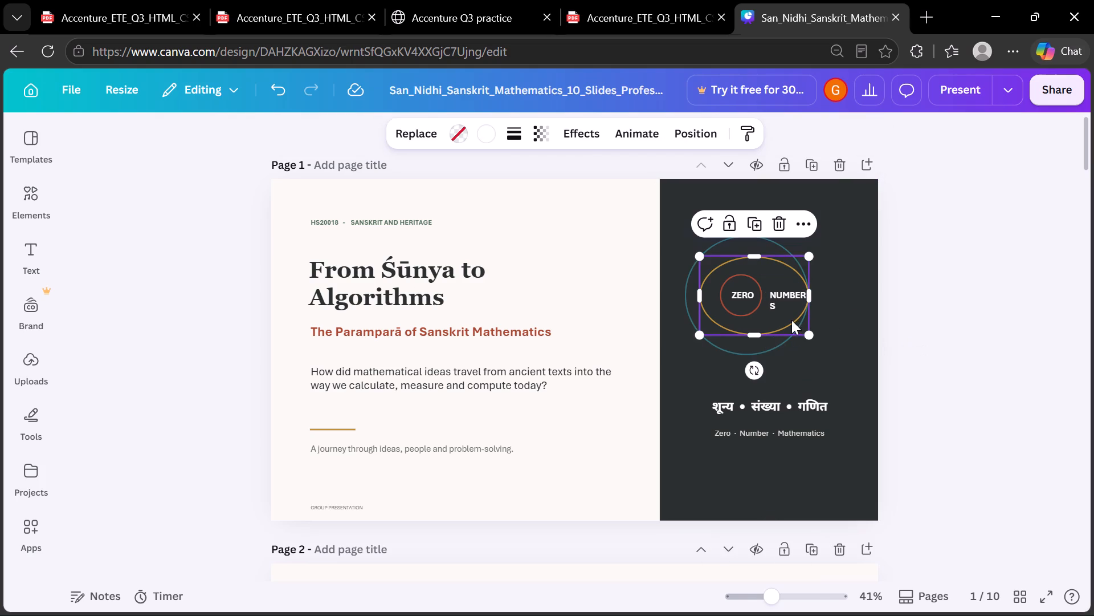
left_click_drag(810, 305, 830, 301)
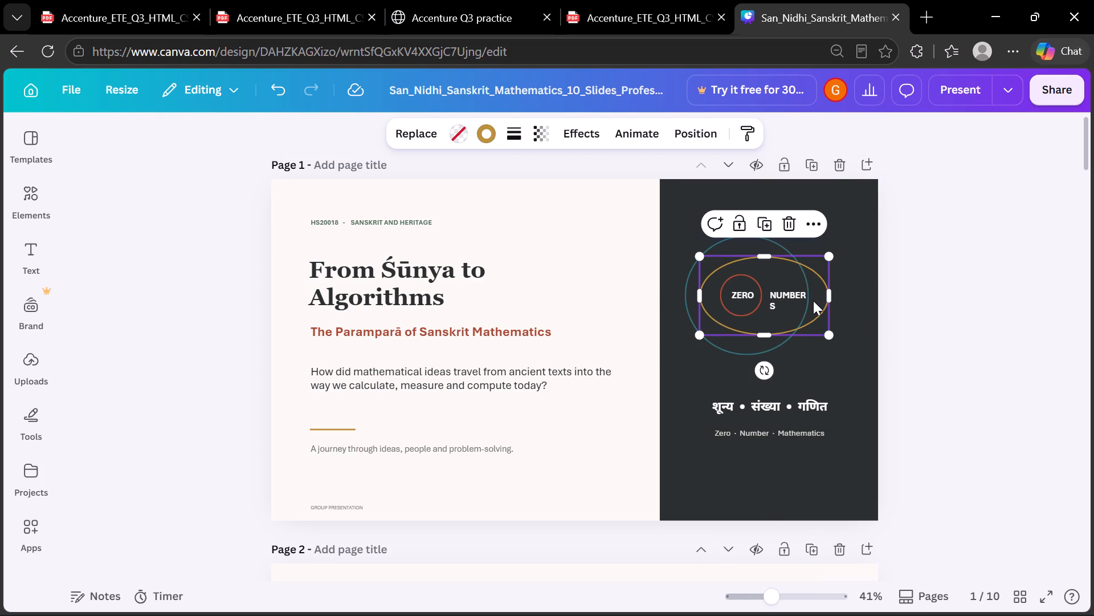
left_click(790, 294)
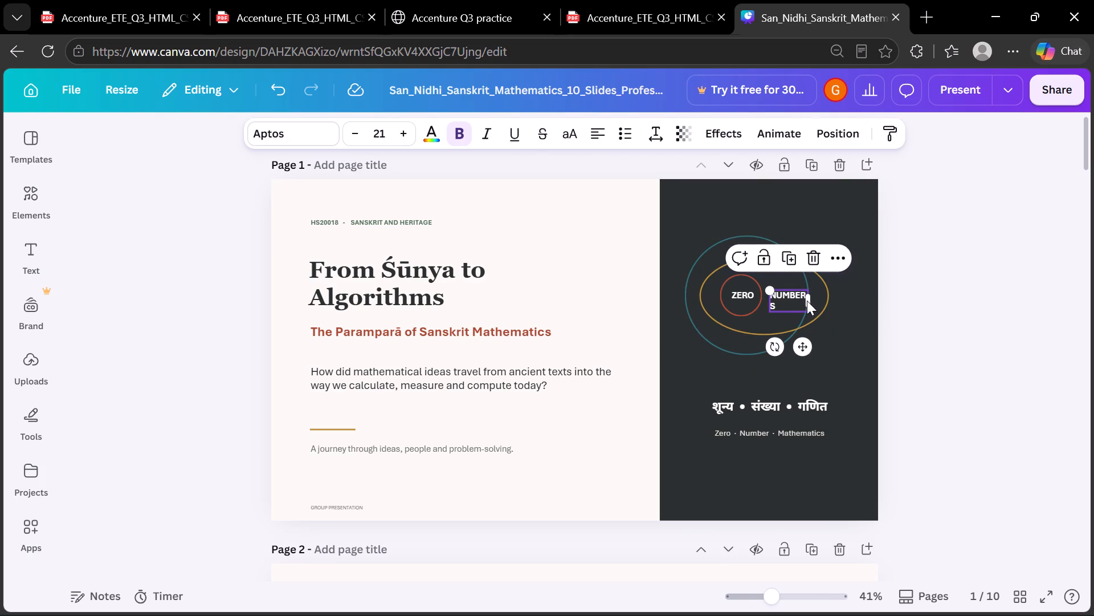
left_click_drag(808, 300, 819, 299)
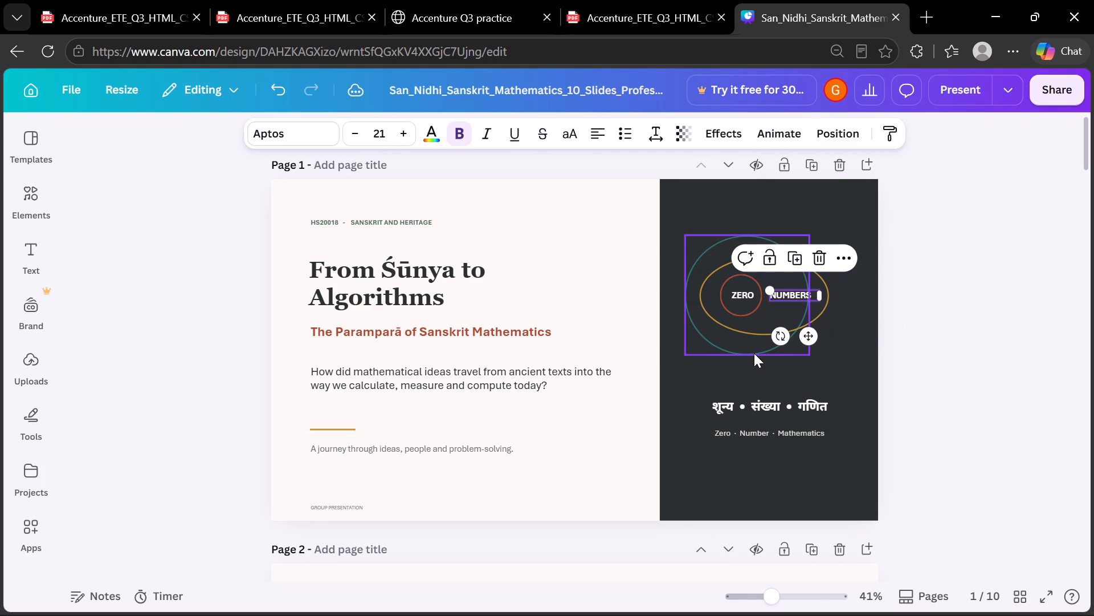
Stretch the teal circle wider and taller so it encloses the yellow oval with space beneath it.
left_click(753, 350)
left_click_drag(810, 294, 862, 289)
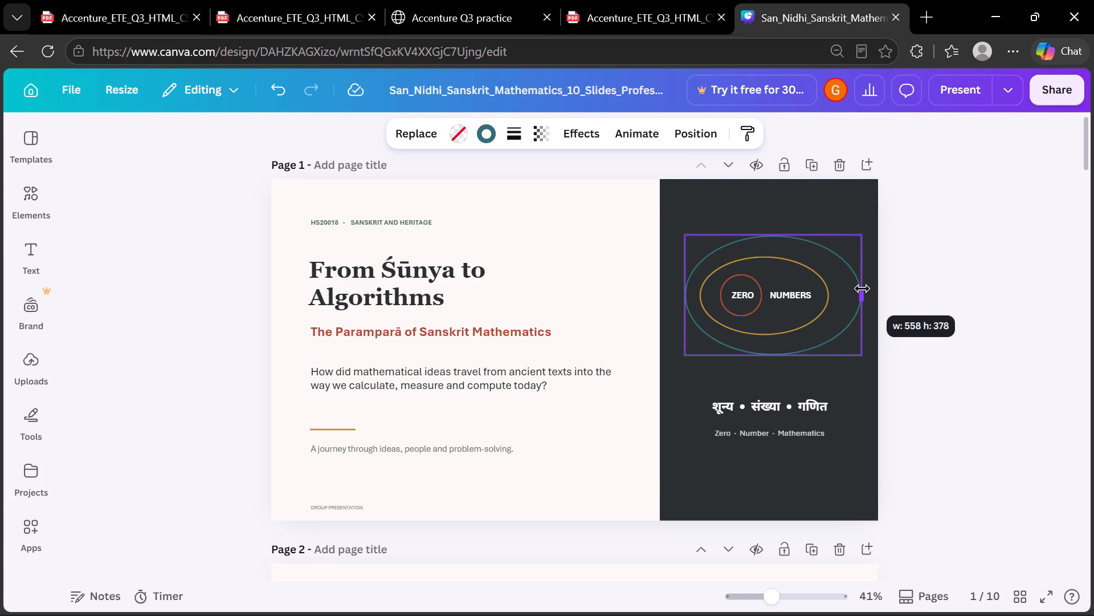
left_click_drag(862, 289, 859, 288)
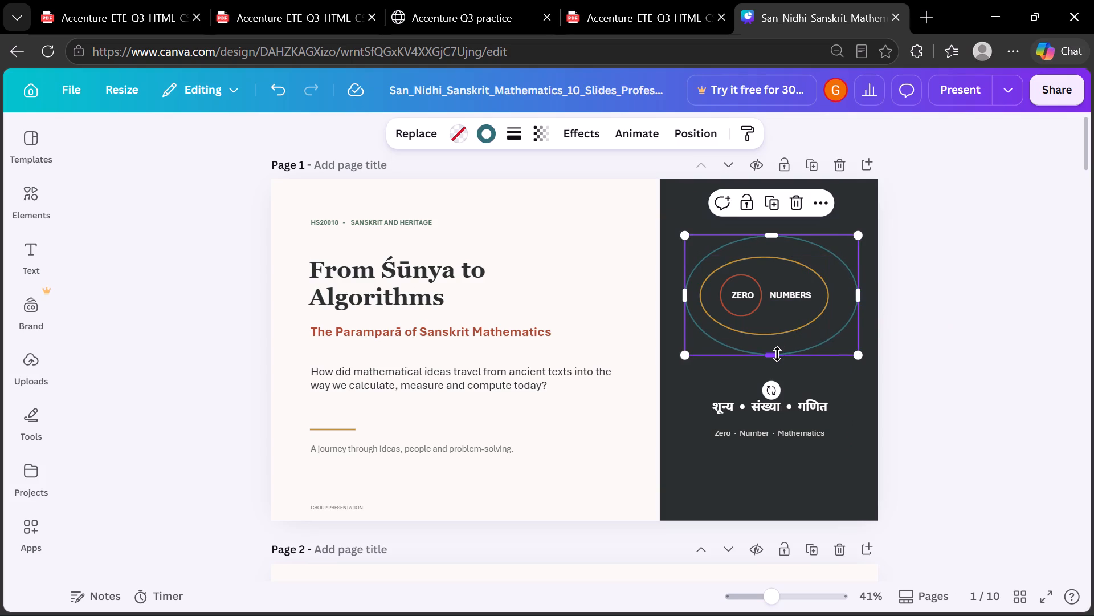
left_click_drag(777, 354, 785, 370)
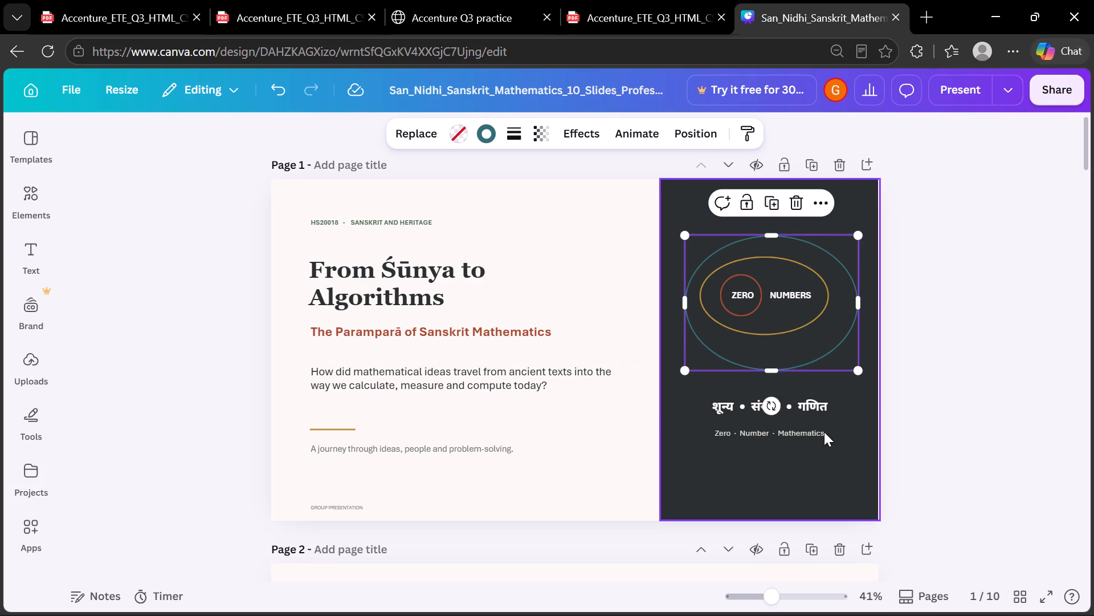
Copy the word Mathematics from the dark panel's caption and paste it as a separate text element.
left_click(817, 433)
left_click(817, 433)
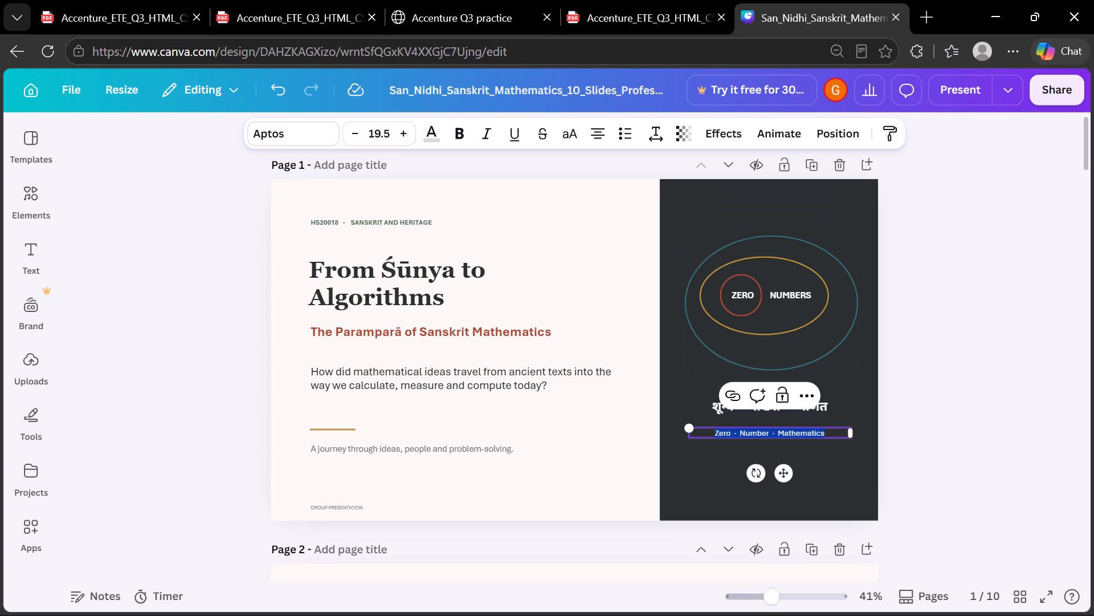
left_click(817, 433)
left_click_drag(776, 434, 826, 432)
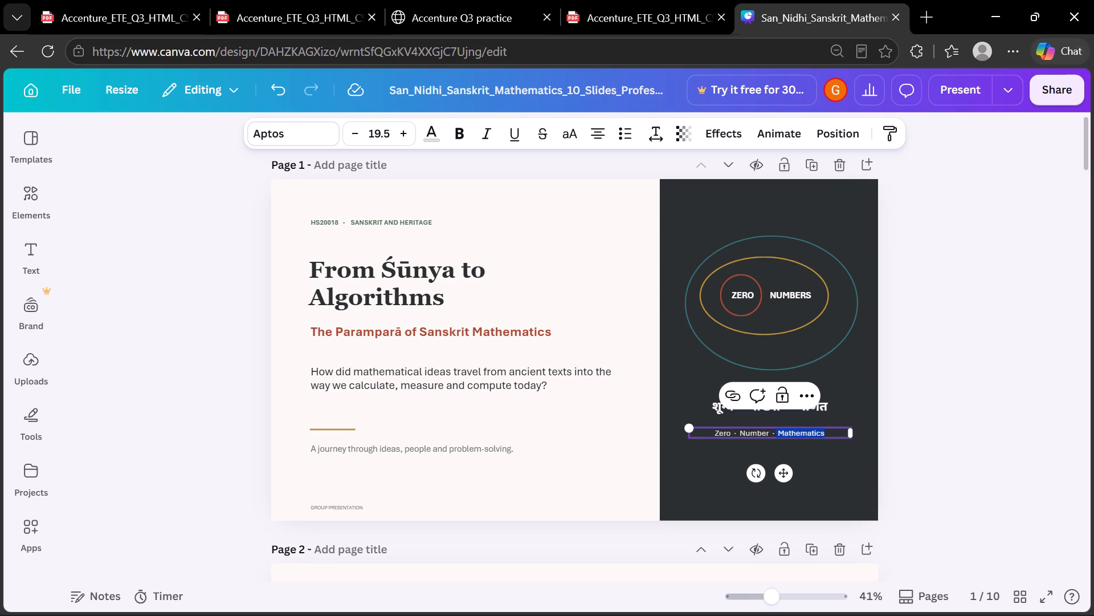
key("ctrl+c")
left_click(785, 339)
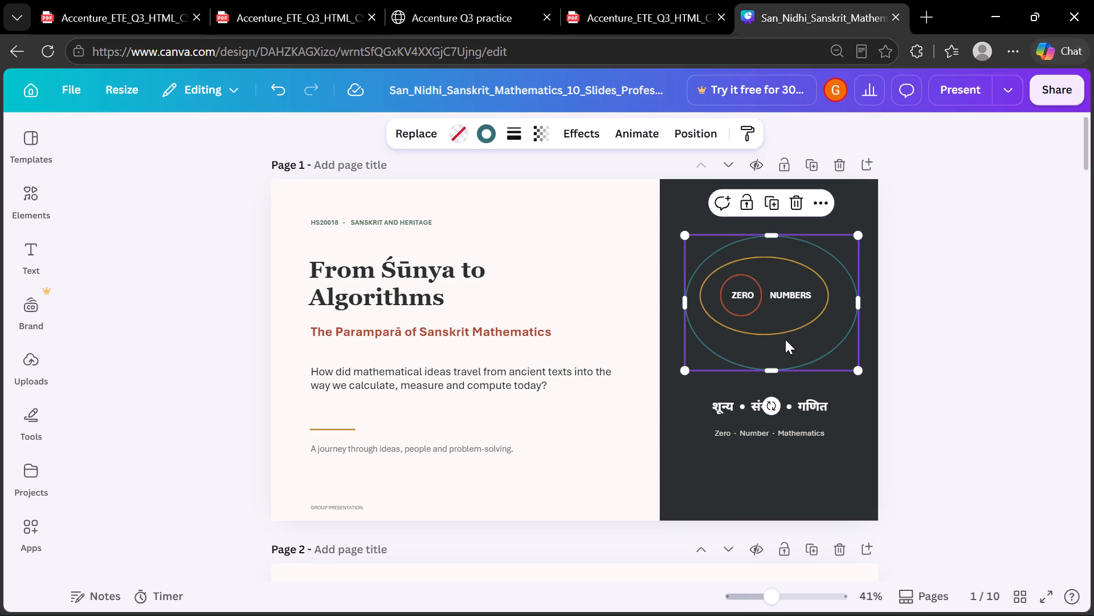
key("ctrl+v")
left_click(839, 467)
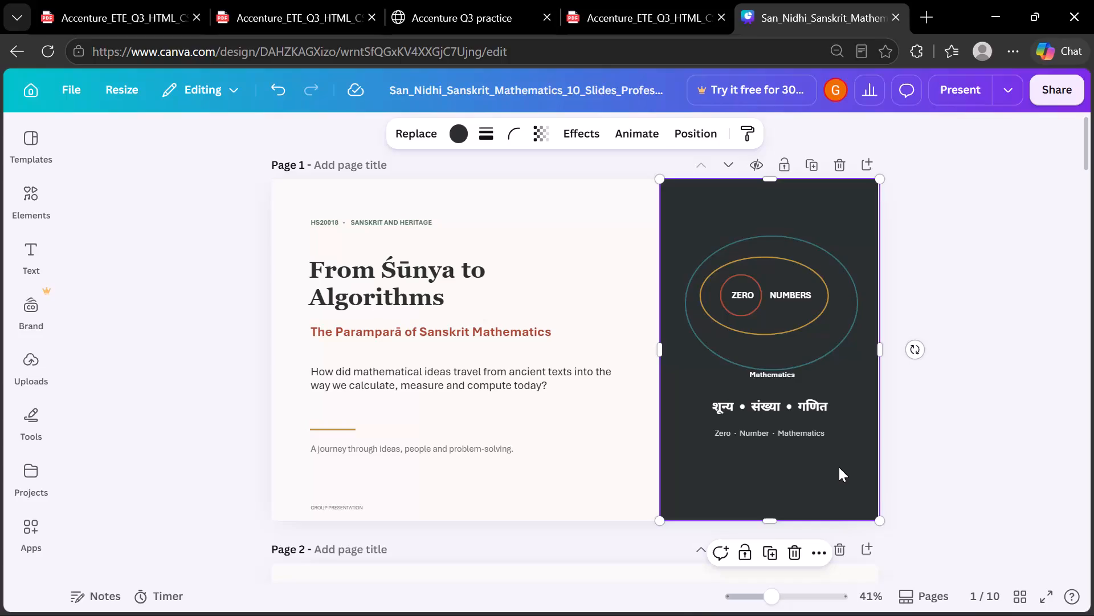
Move the pasted Mathematics label into the lower part of the teal oval and replace its text with MATHEMATICS.
left_click_drag(769, 374, 769, 355)
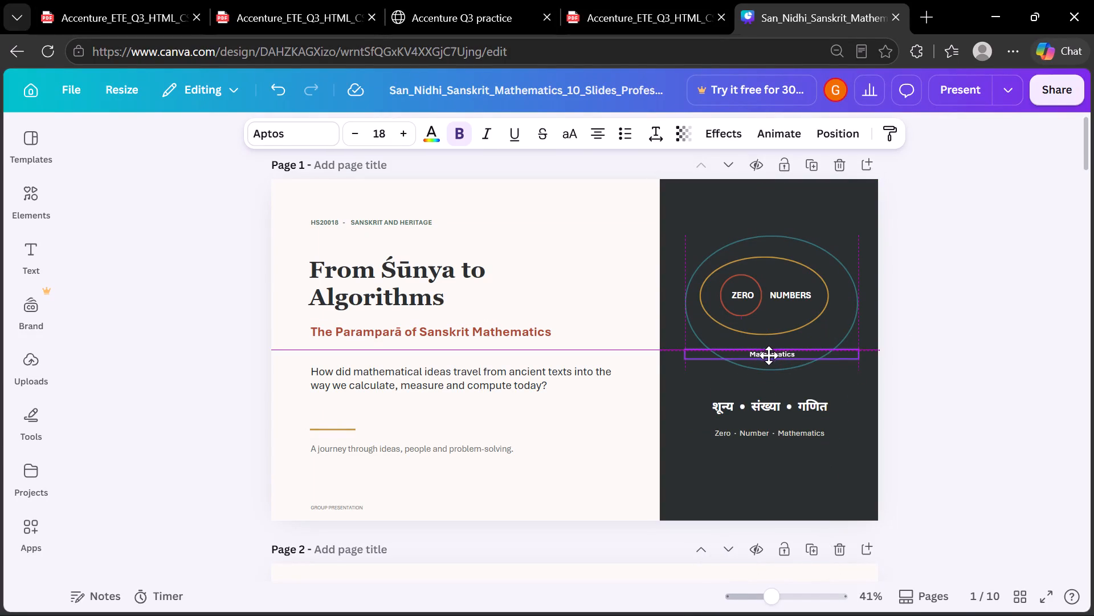
left_click_drag(769, 355, 769, 349)
left_click(769, 349)
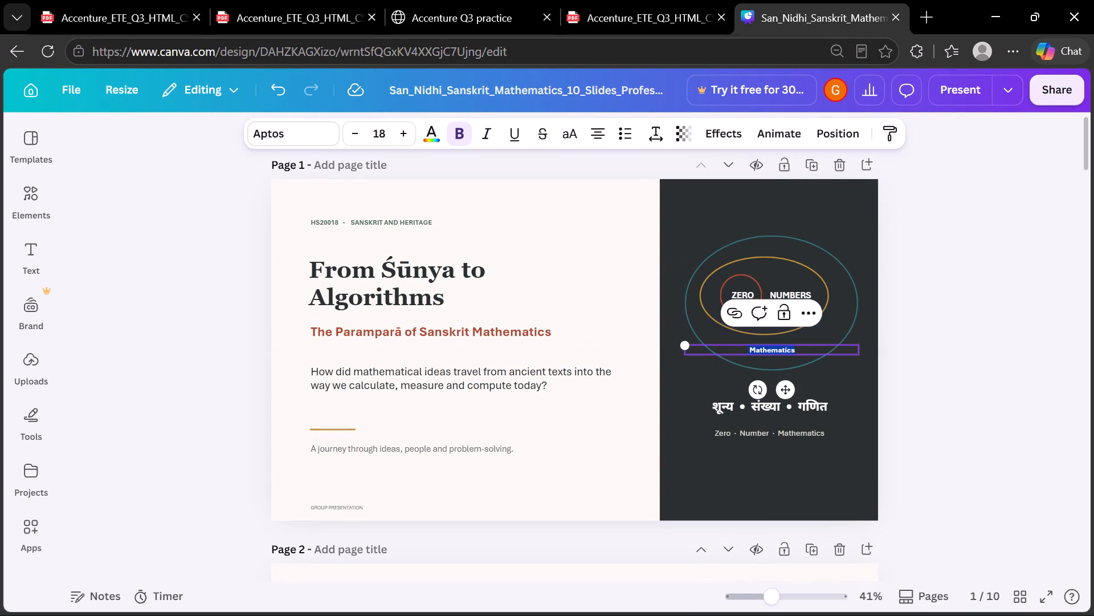
key("BackSpace")
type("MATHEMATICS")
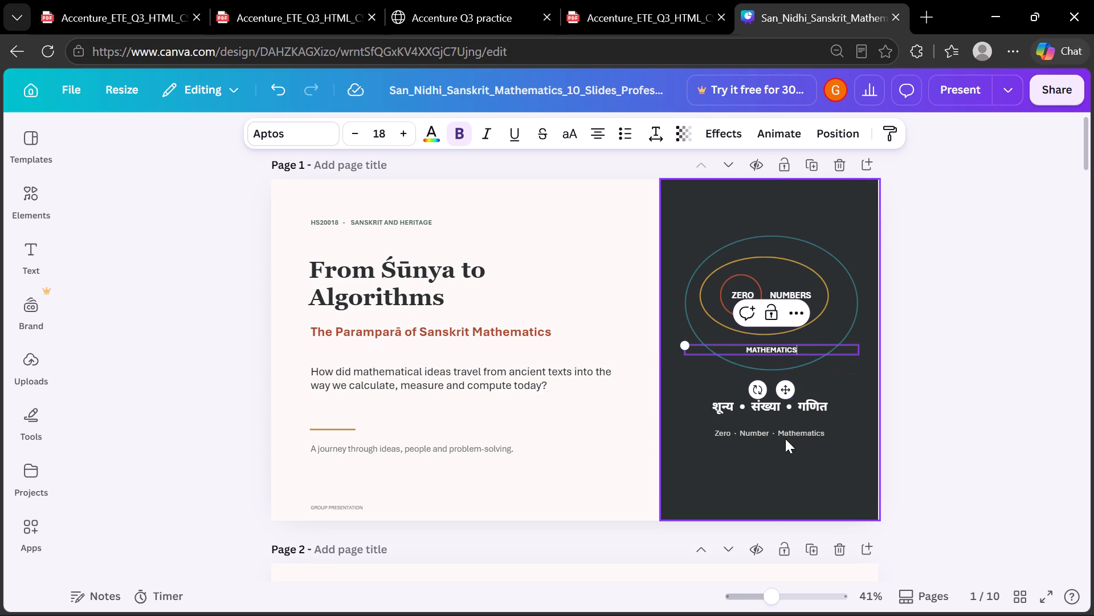
Increase the font size of the MATHEMATICS label in the teal oval to 20.
left_click(785, 439)
left_click(774, 347)
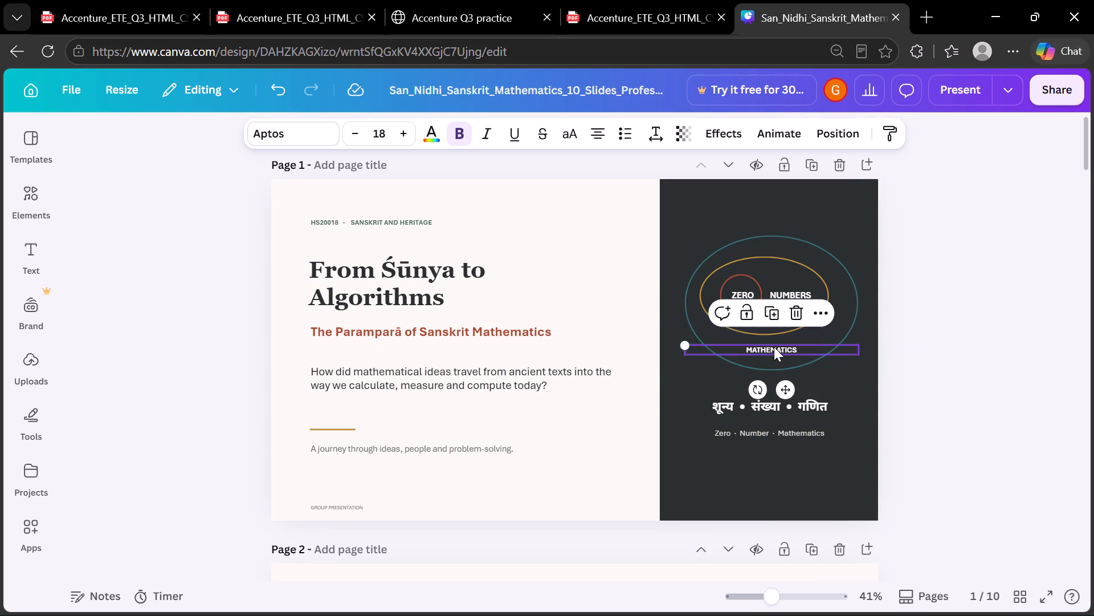
double_click(401, 137)
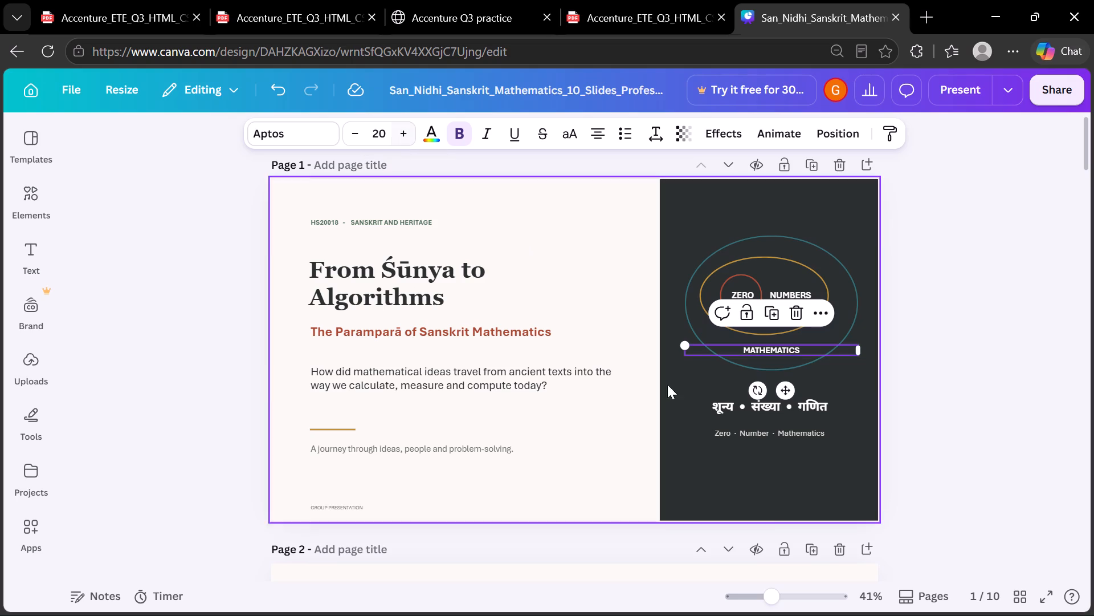
left_click(768, 499)
left_click(869, 467)
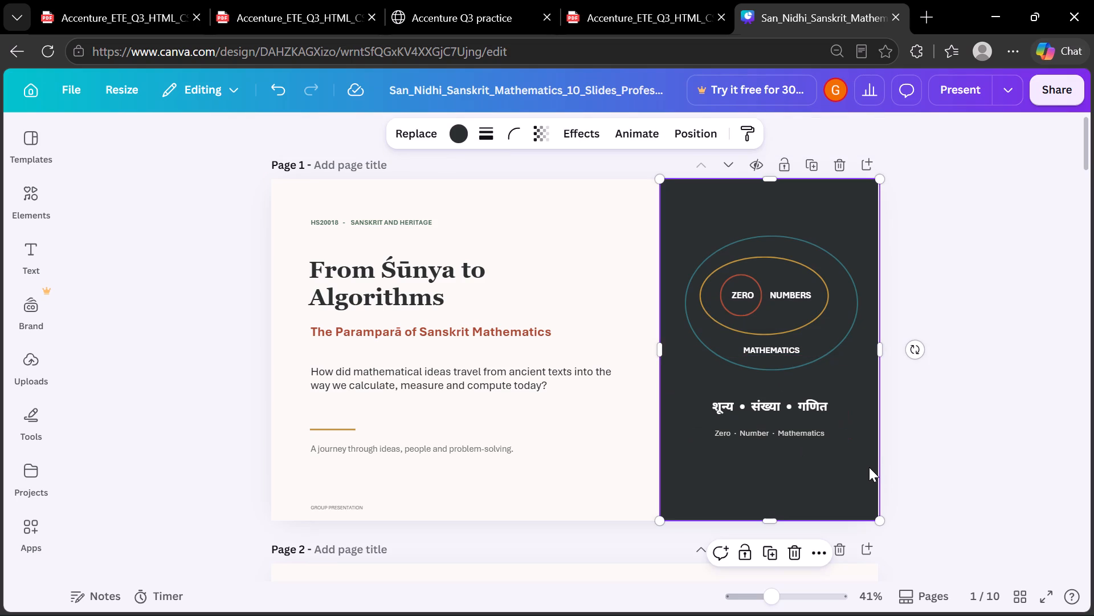
left_click(513, 425)
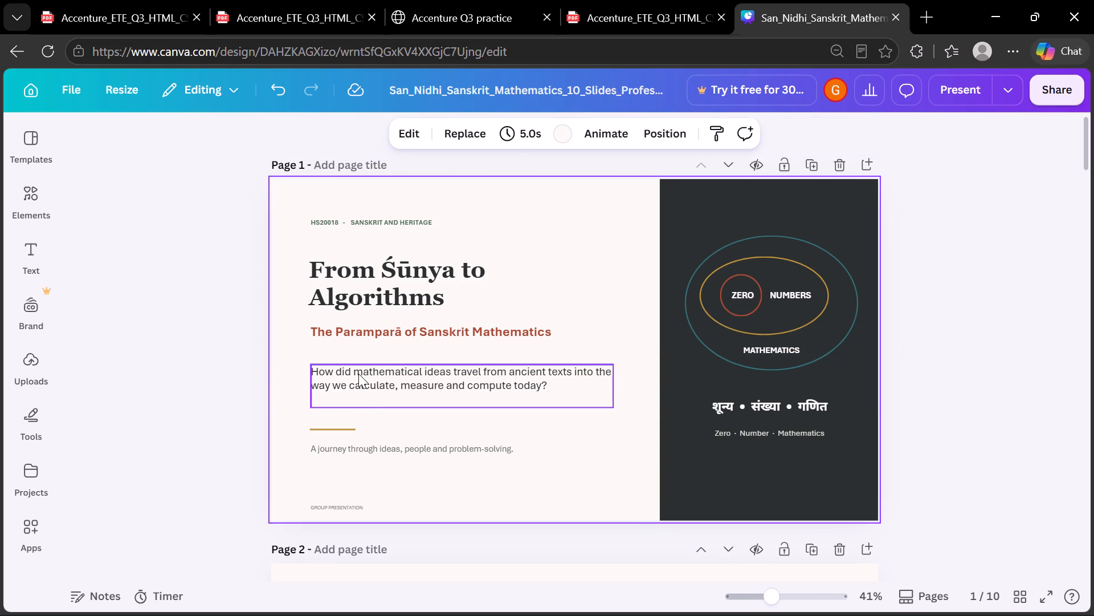
Move the "How did mathematical ideas travel" paragraph up so it sits just beneath the red subtitle.
left_click_drag(358, 374, 355, 358)
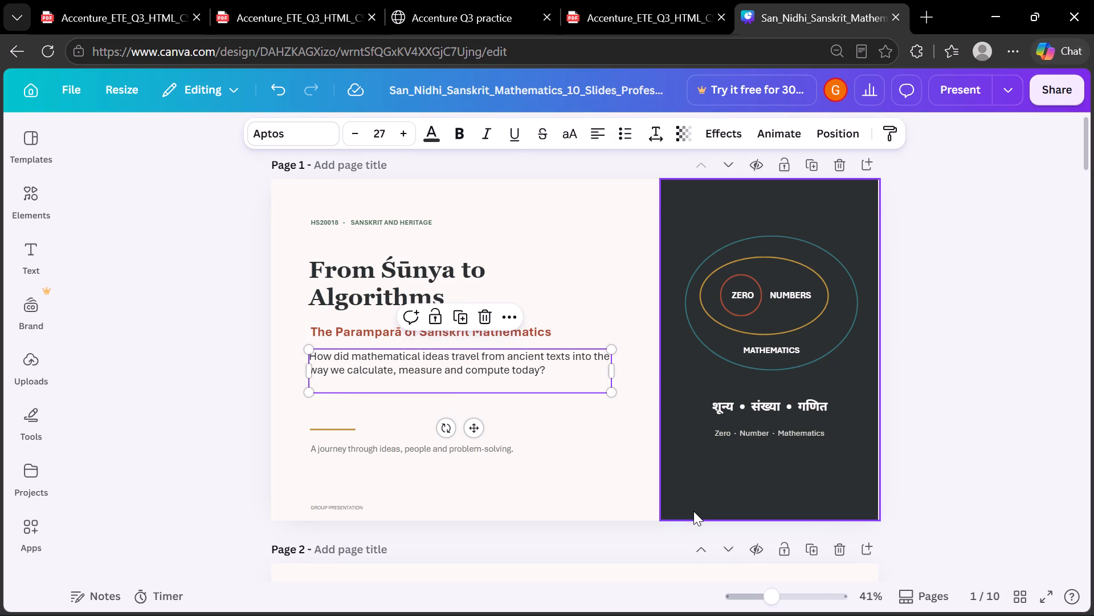
left_click(617, 484)
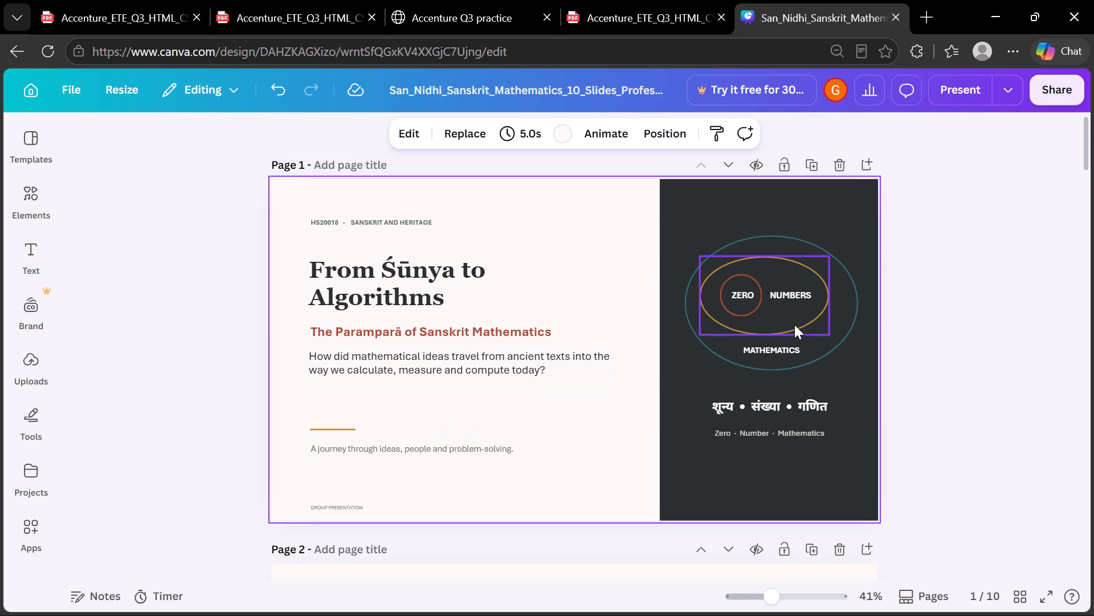
Move the title "From Śūnya to Algorithms" up closer to the HS20018 course line.
left_click(394, 267)
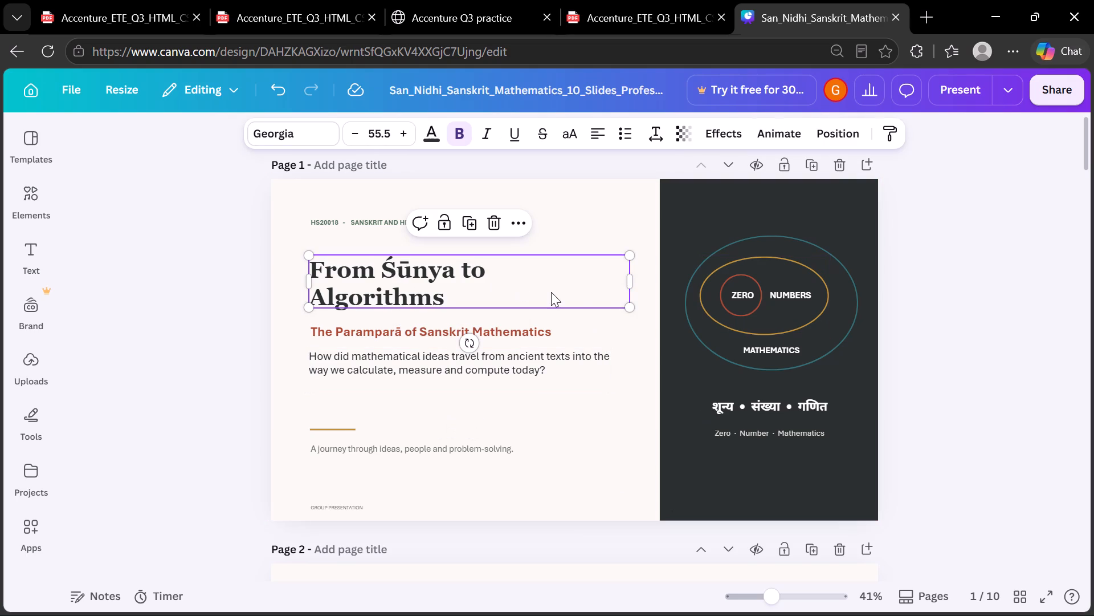
left_click_drag(543, 299, 542, 282)
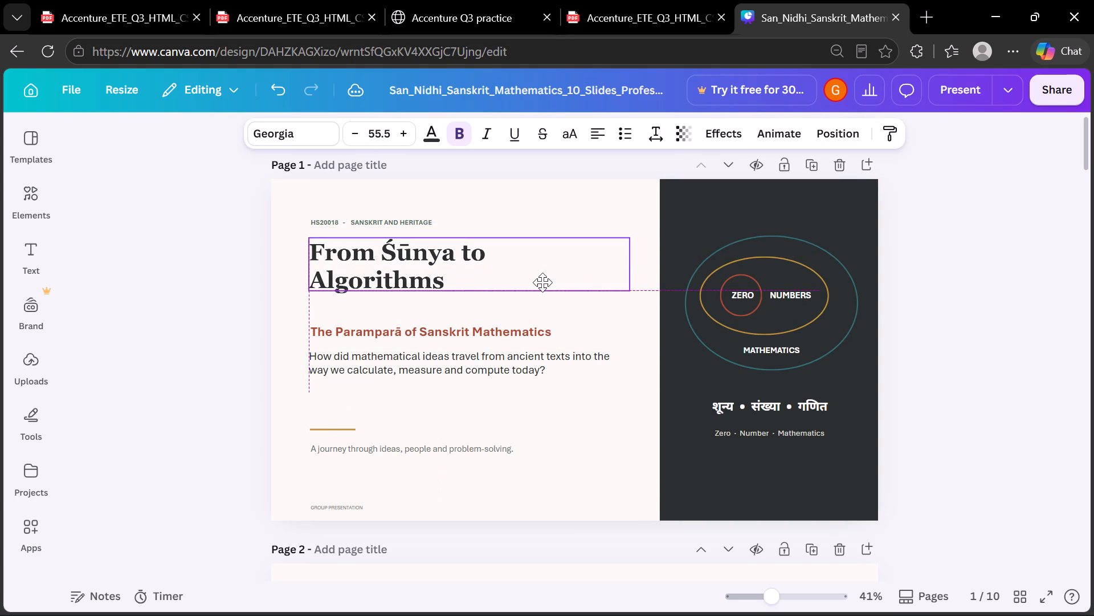
left_click_drag(542, 282, 542, 281)
left_click(619, 407)
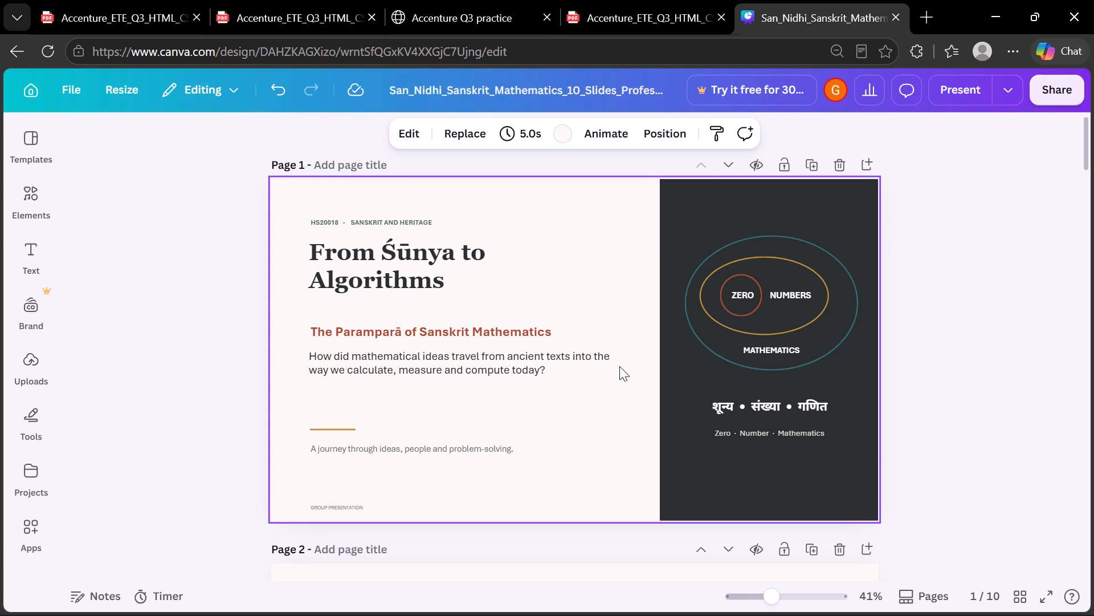
Select the red subtitle and the question paragraph together and move both up closer to the title.
left_click_drag(615, 395, 519, 329)
left_click_drag(519, 329, 520, 313)
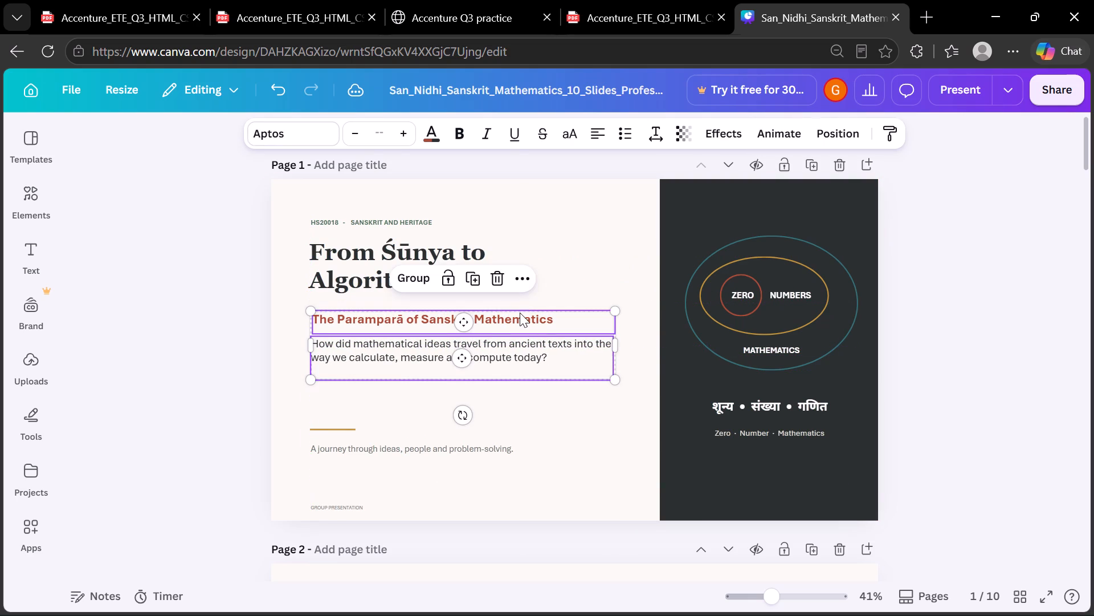
left_click(520, 313)
left_click(587, 472)
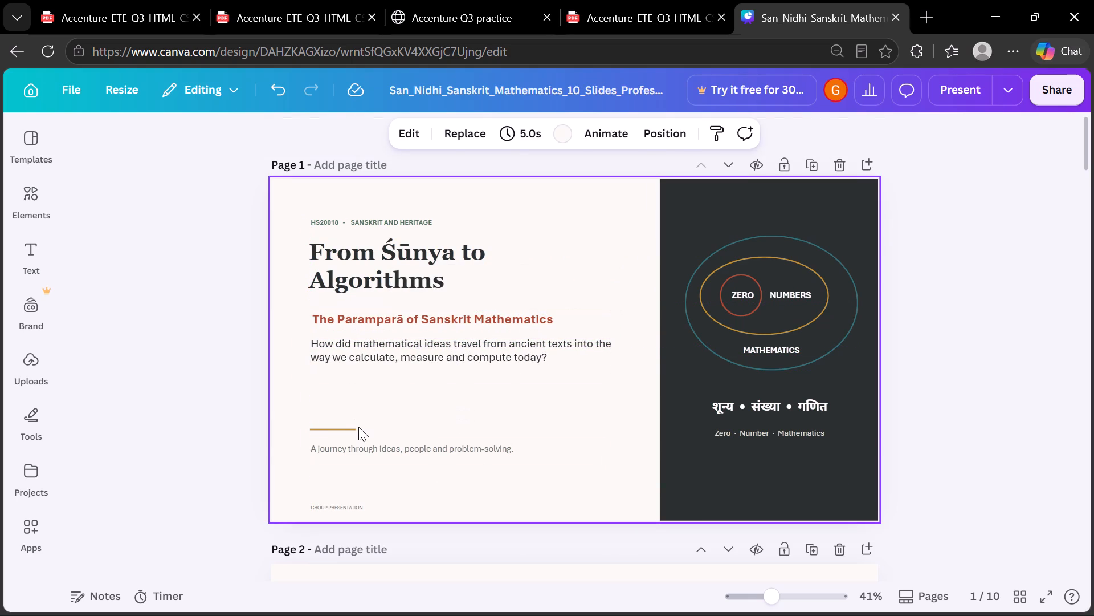
Replace the tagline "A journey through ideas, people and problem-solving." with OUR TEAM.
left_click(374, 452)
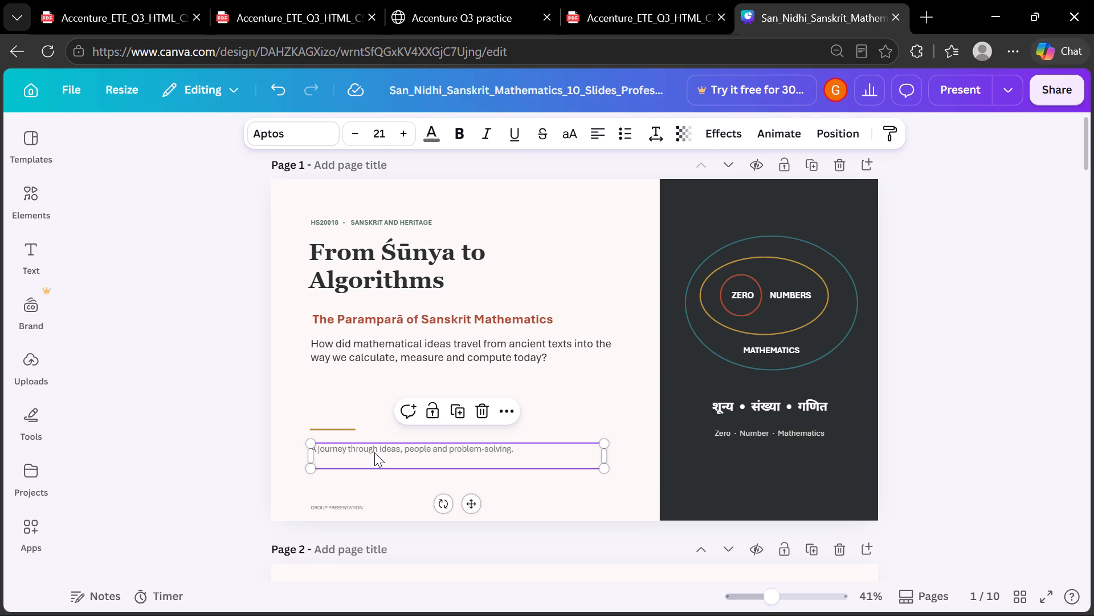
left_click(374, 452)
key("BackSpace")
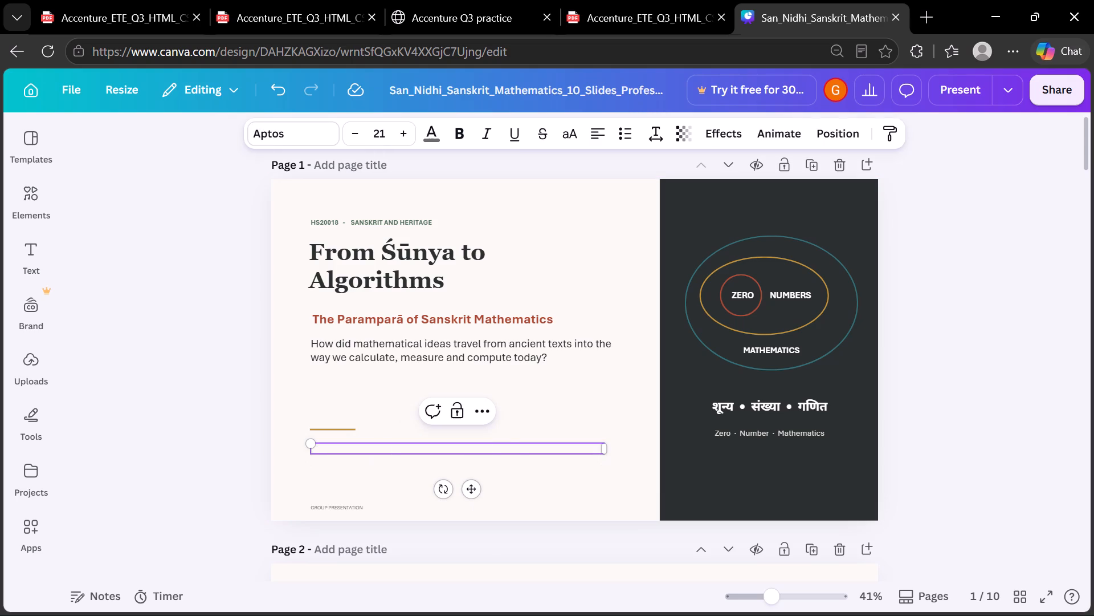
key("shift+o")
key("BackSpace")
key("BackSpace")
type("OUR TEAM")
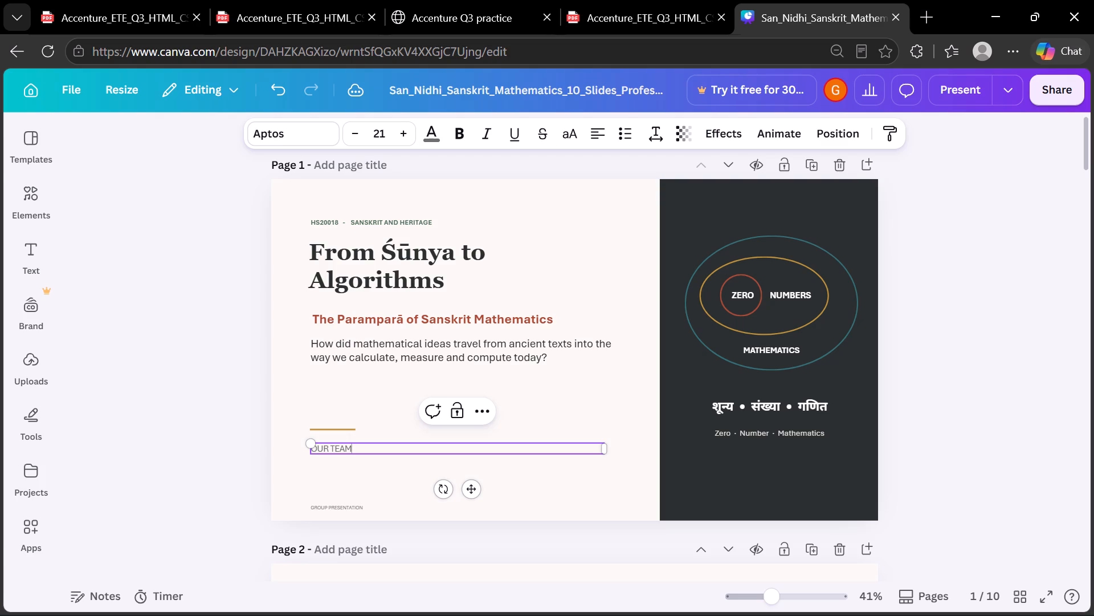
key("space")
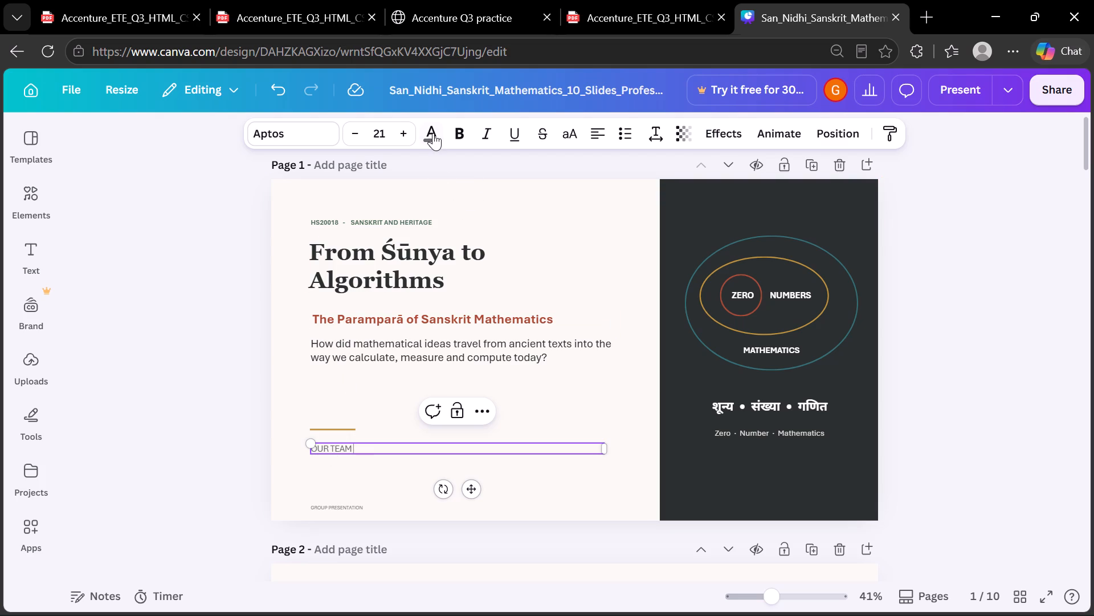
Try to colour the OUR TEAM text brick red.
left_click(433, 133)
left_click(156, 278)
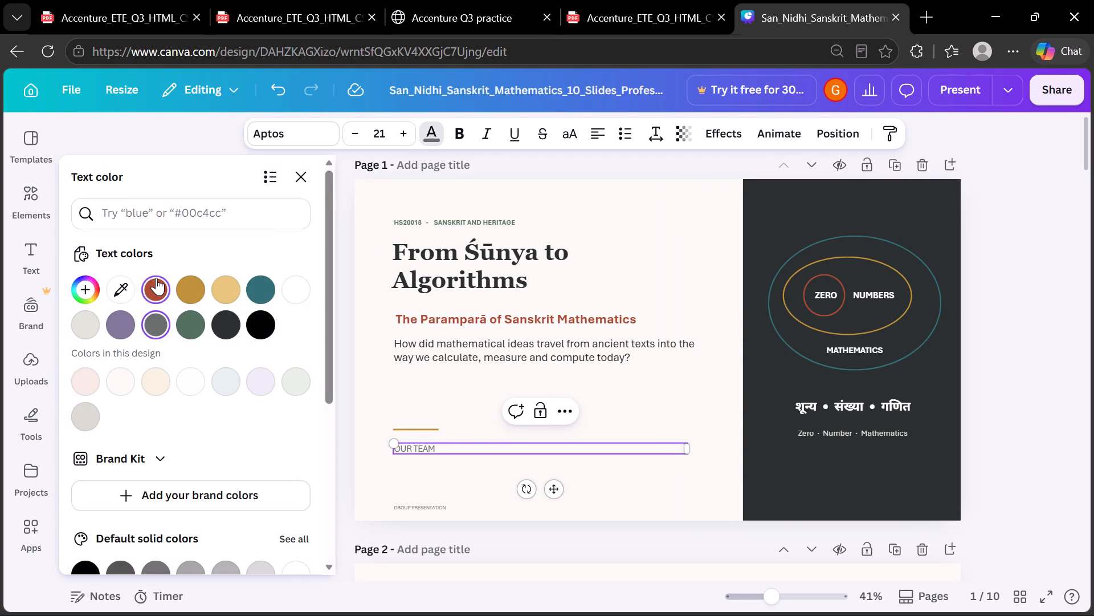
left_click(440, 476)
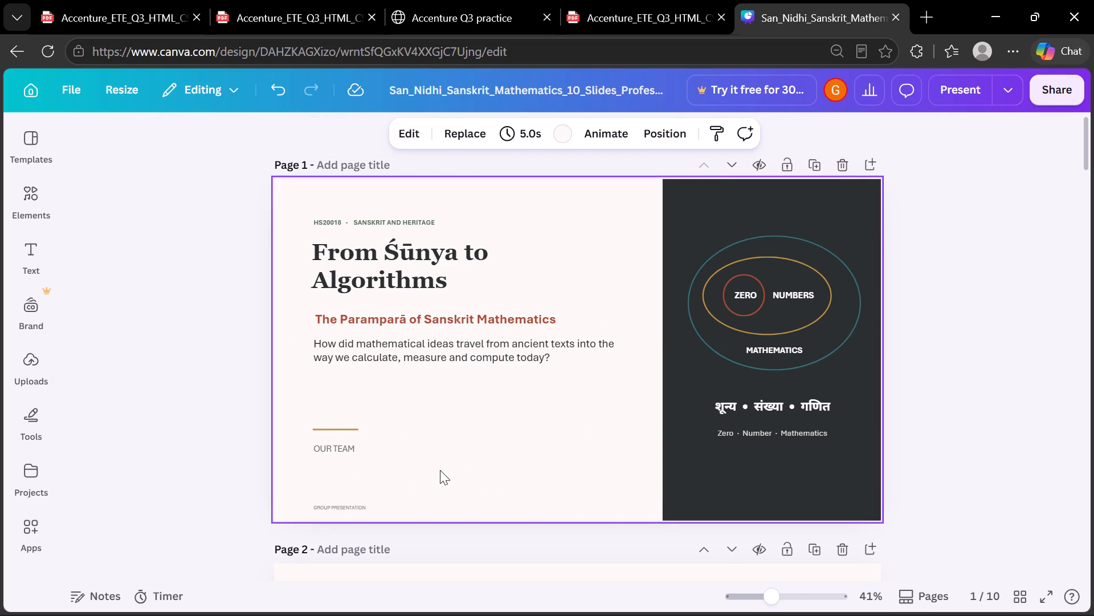
Make the whole OUR TEAM text bold and colour it the brick red used by the subtitle.
double_click(386, 449)
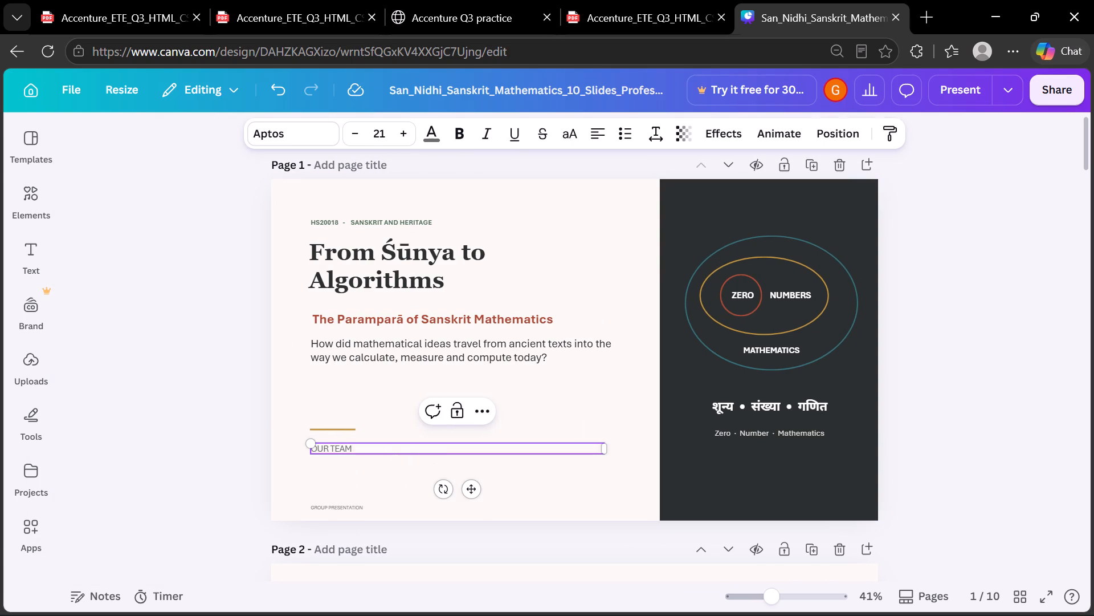
key("ctrl+a")
left_click(468, 133)
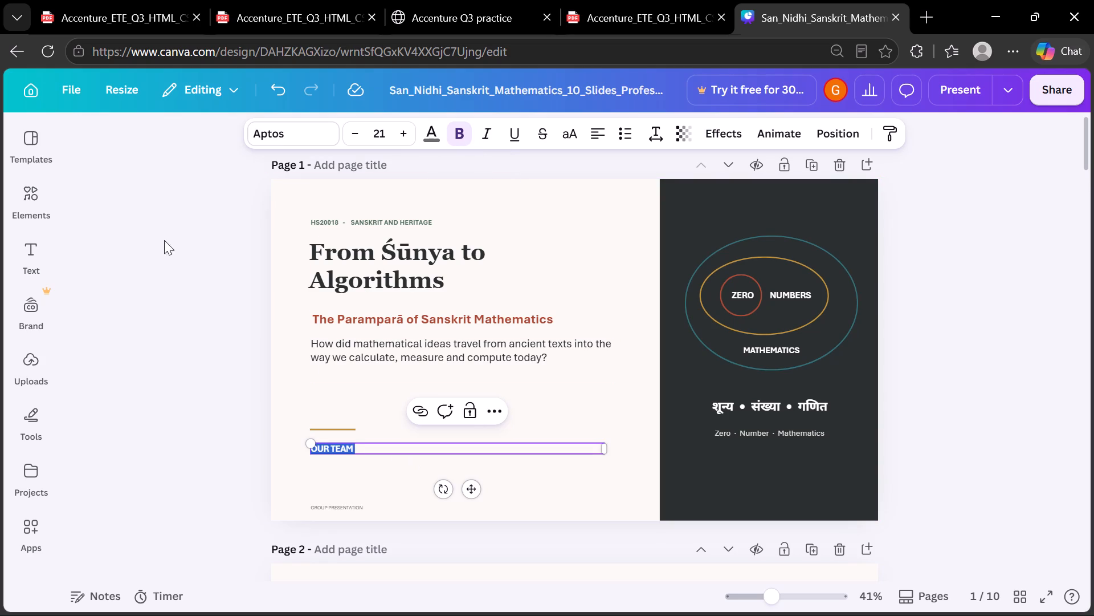
left_click(465, 136)
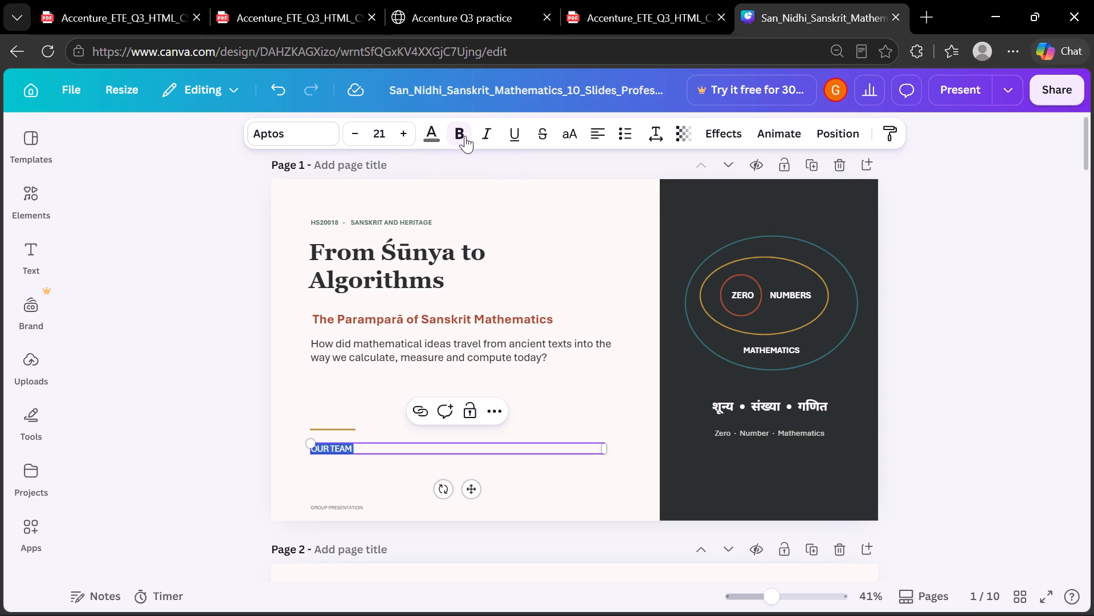
left_click(465, 136)
left_click(419, 141)
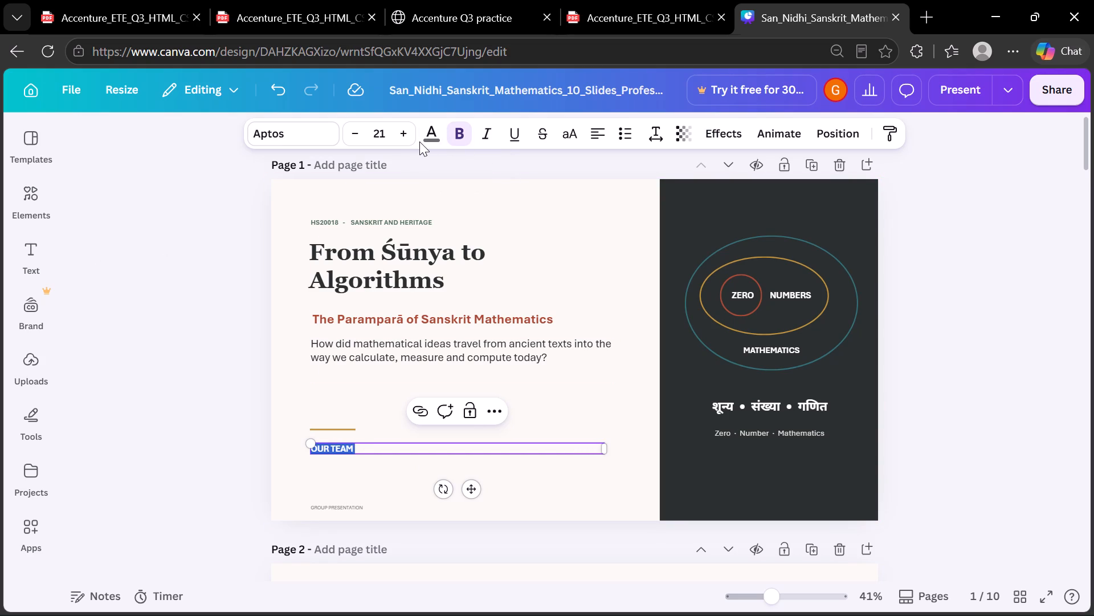
left_click(428, 140)
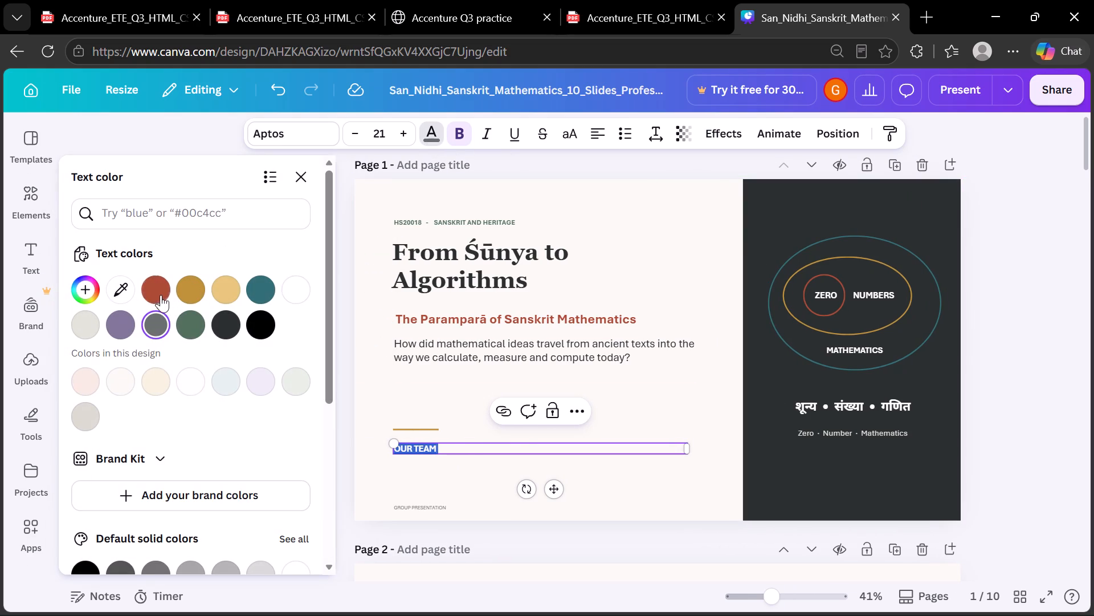
left_click(160, 295)
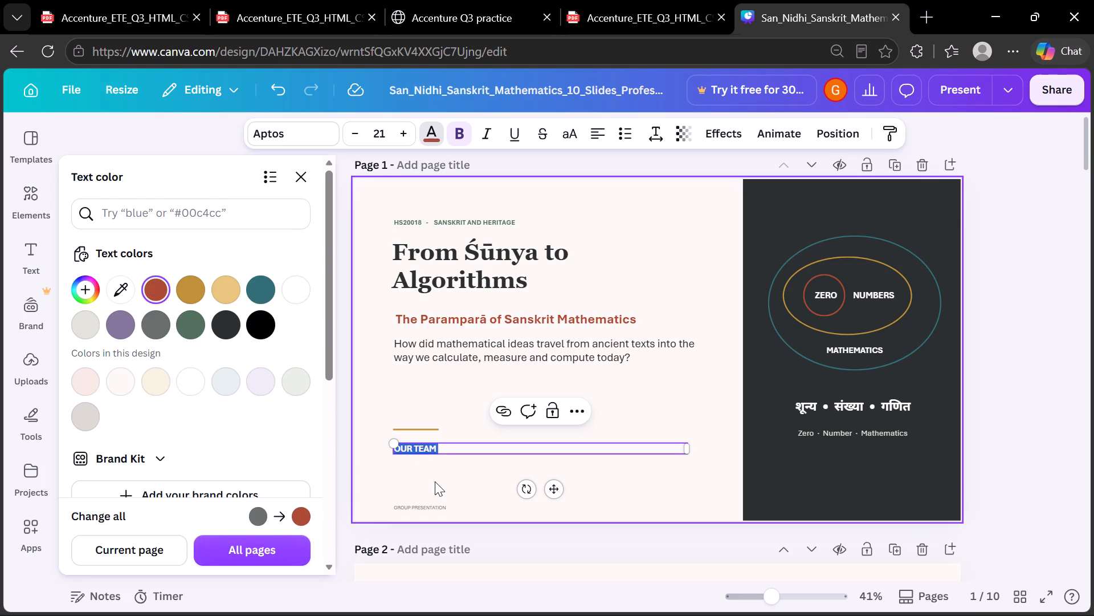
left_click(435, 481)
Move the short gold divider line up to sit just beneath the question paragraph.
left_click_drag(341, 425, 349, 432)
left_click(349, 432)
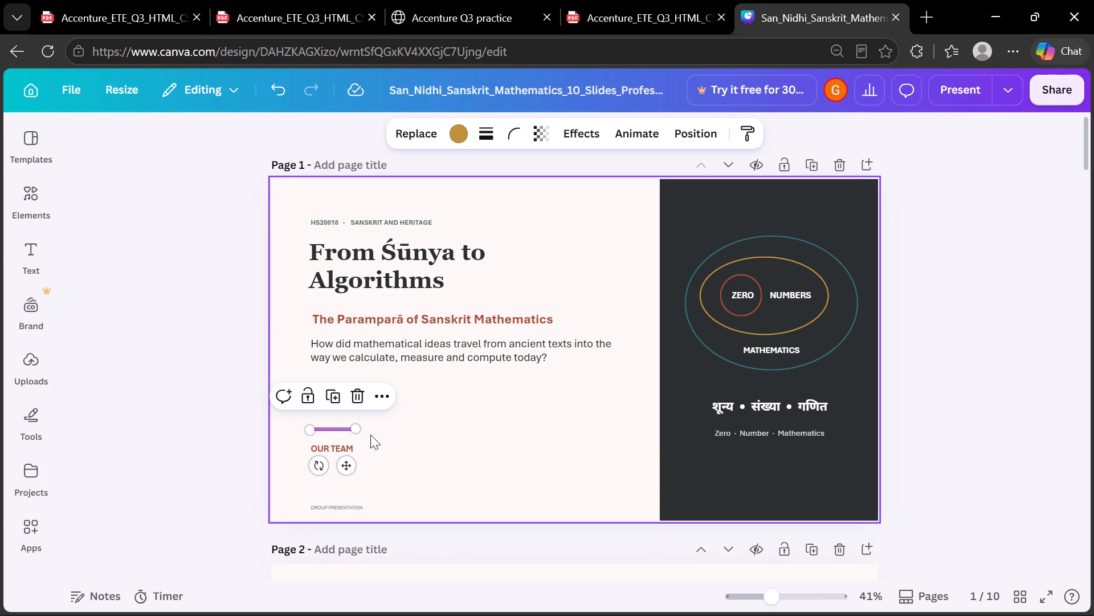
left_click_drag(373, 431, 382, 396)
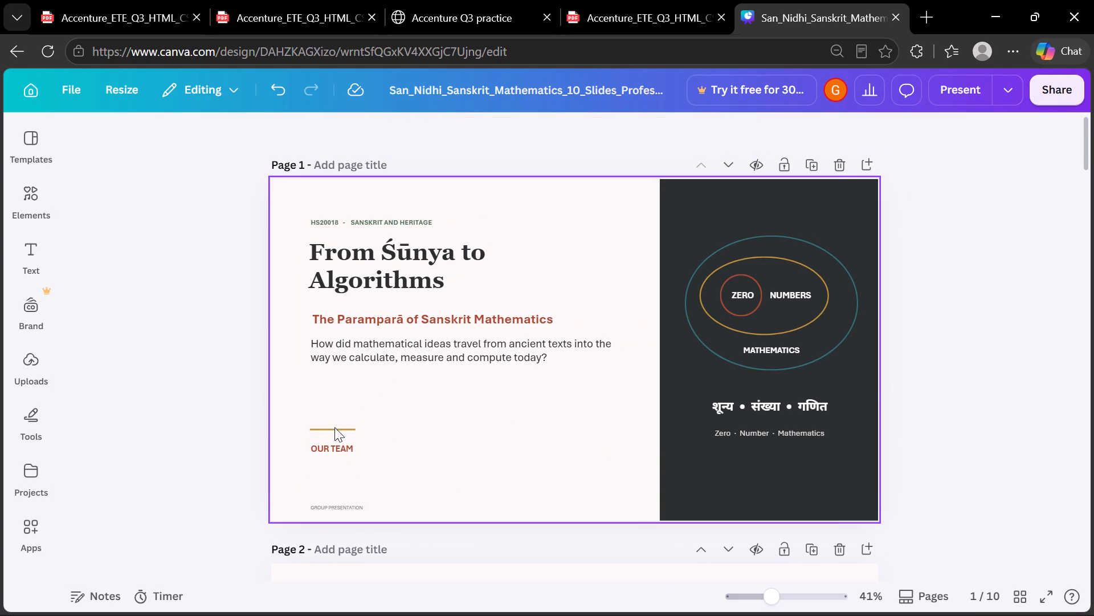
left_click(334, 429)
left_click_drag(346, 471, 348, 445)
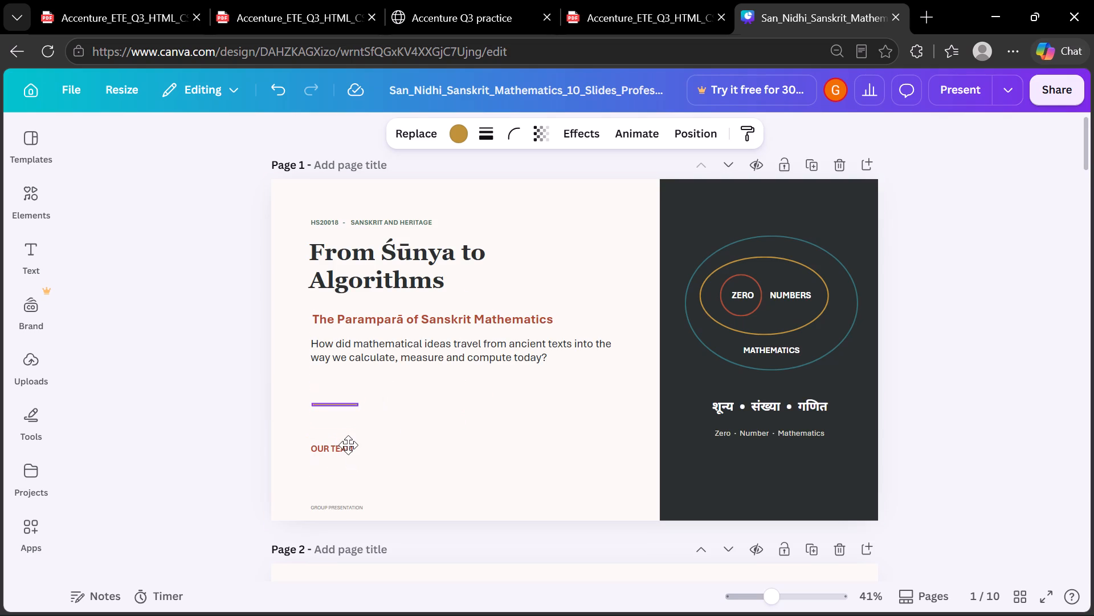
left_click_drag(348, 445, 349, 415)
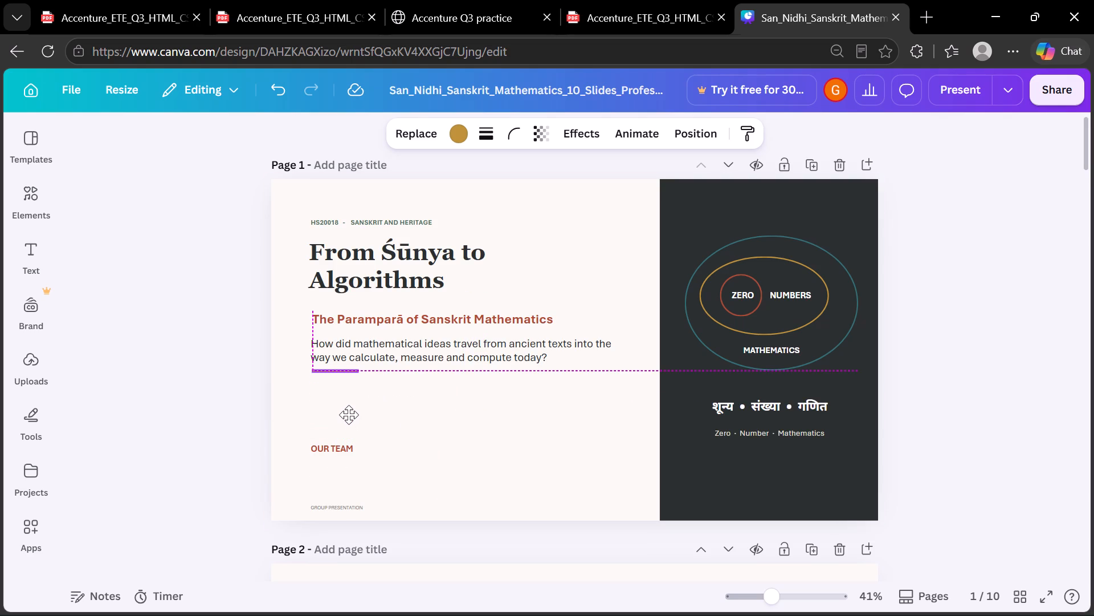
left_click_drag(349, 415, 348, 419)
Move the OUR TEAM heading up to sit directly beneath the short divider line.
left_click(440, 447)
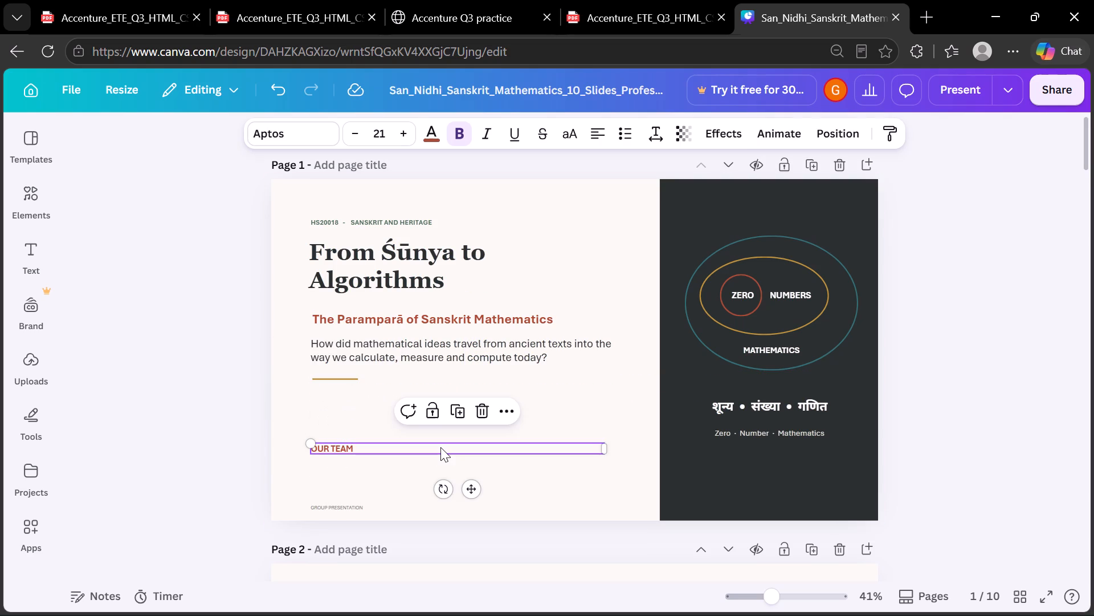
left_click_drag(334, 451, 337, 401)
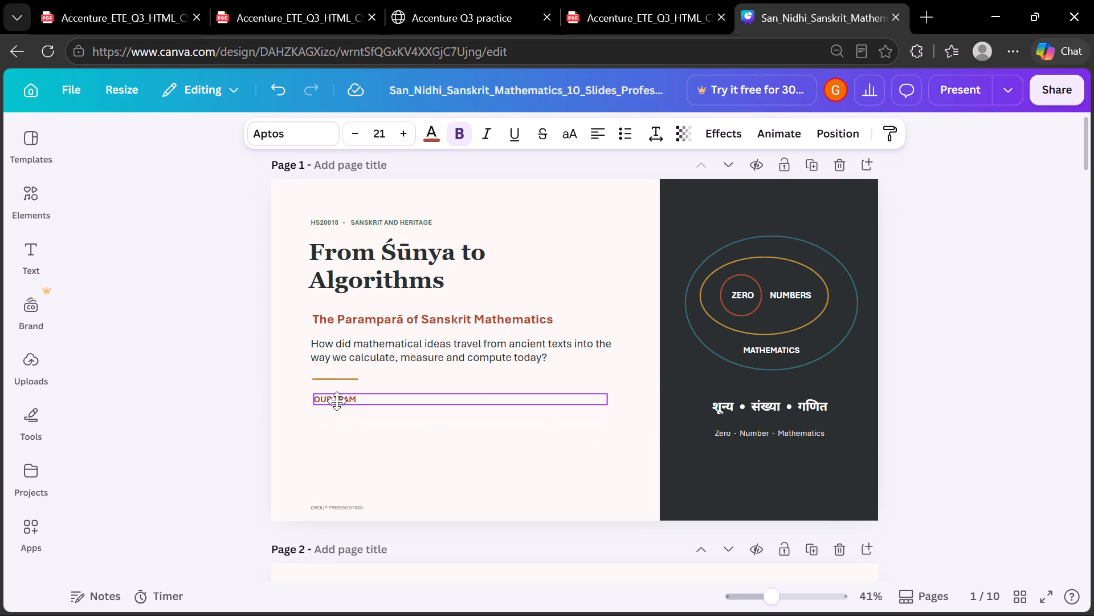
left_click_drag(337, 401, 334, 398)
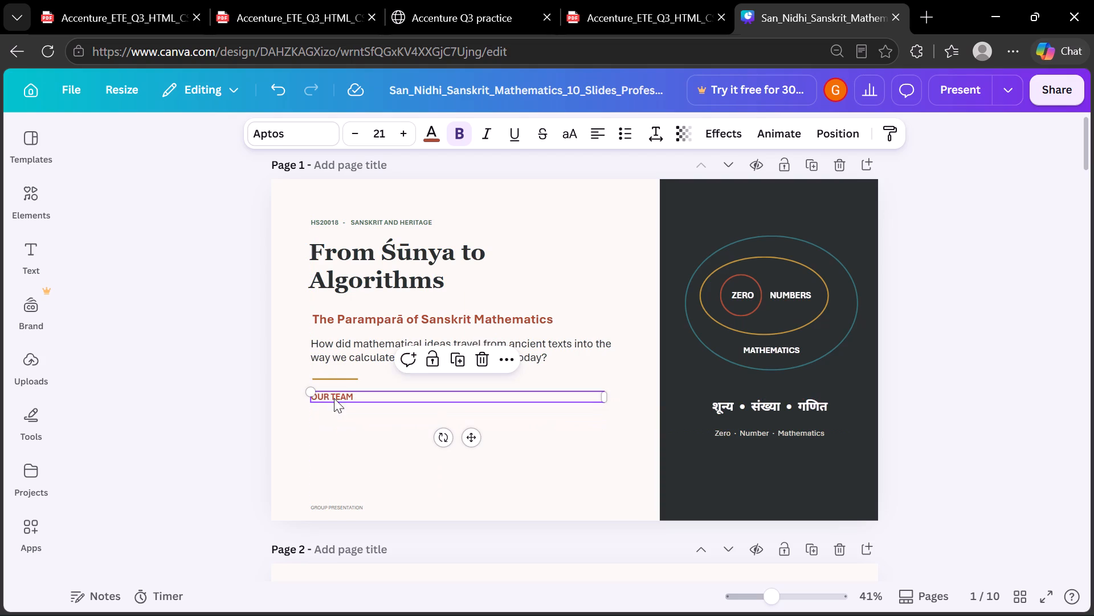
Recolour the short divider line above OUR TEAM from the design's colours to brick red.
left_click(334, 378)
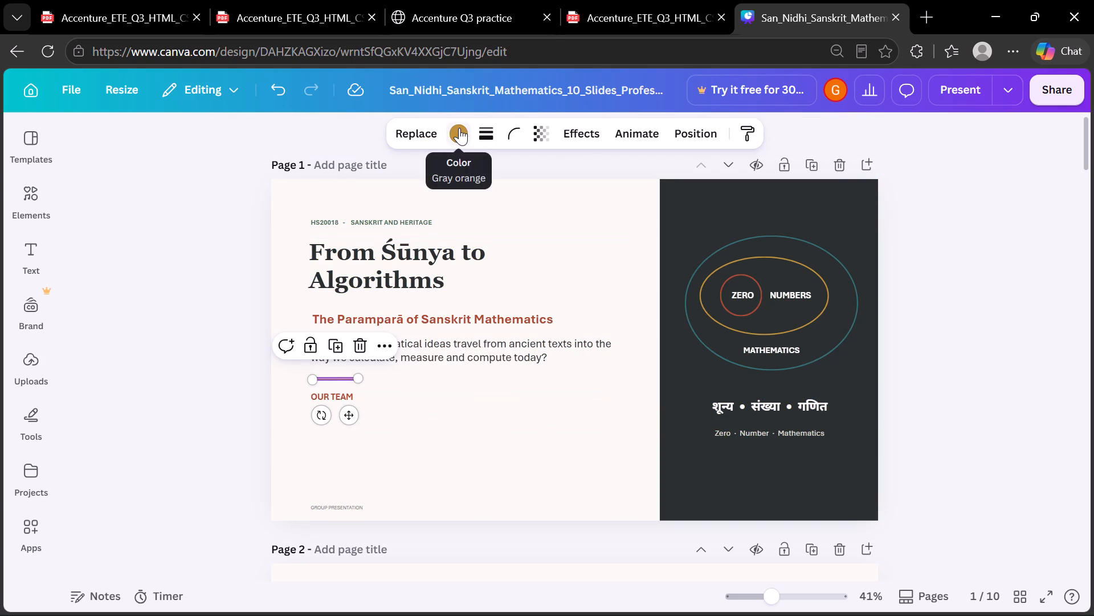
left_click(459, 128)
left_click(190, 254)
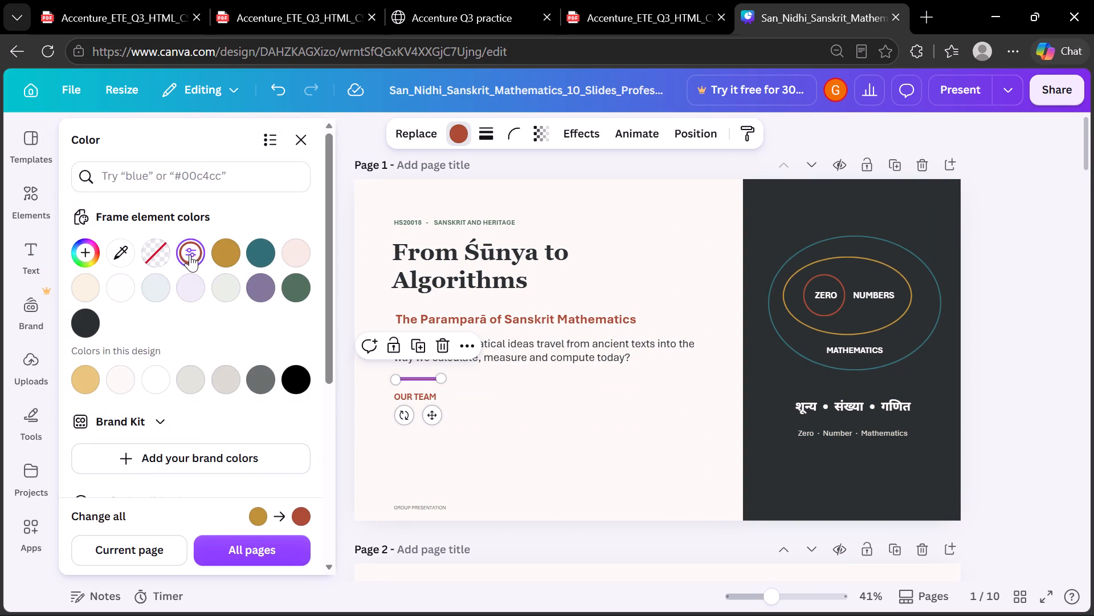
left_click(500, 449)
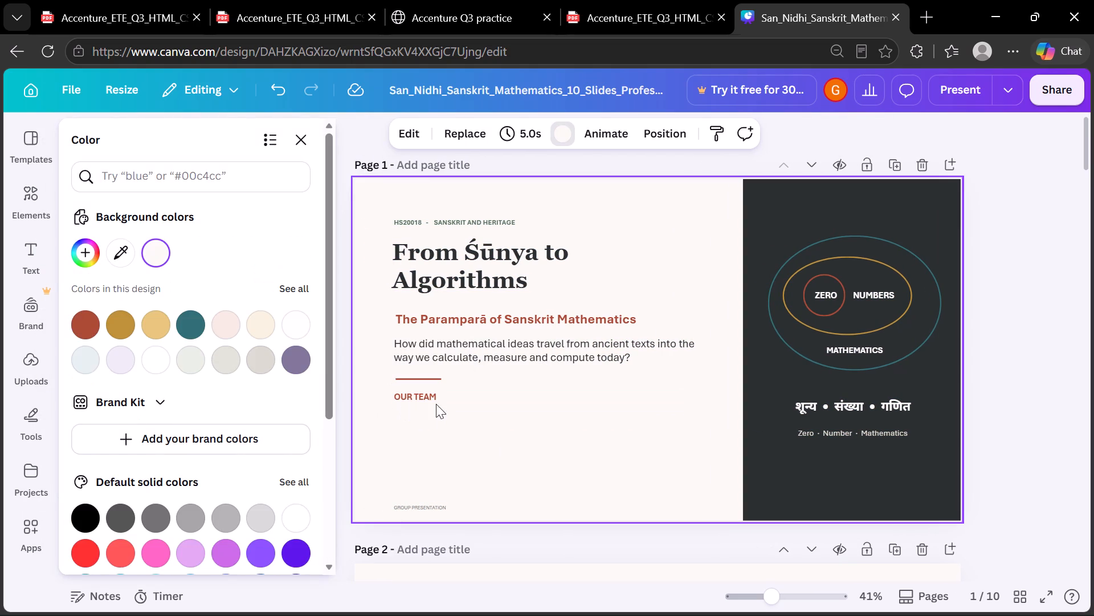
Nudge the OUR TEAM heading slightly closer to the short divider line, keeping its start aligned with the question paragraph.
left_click(432, 392)
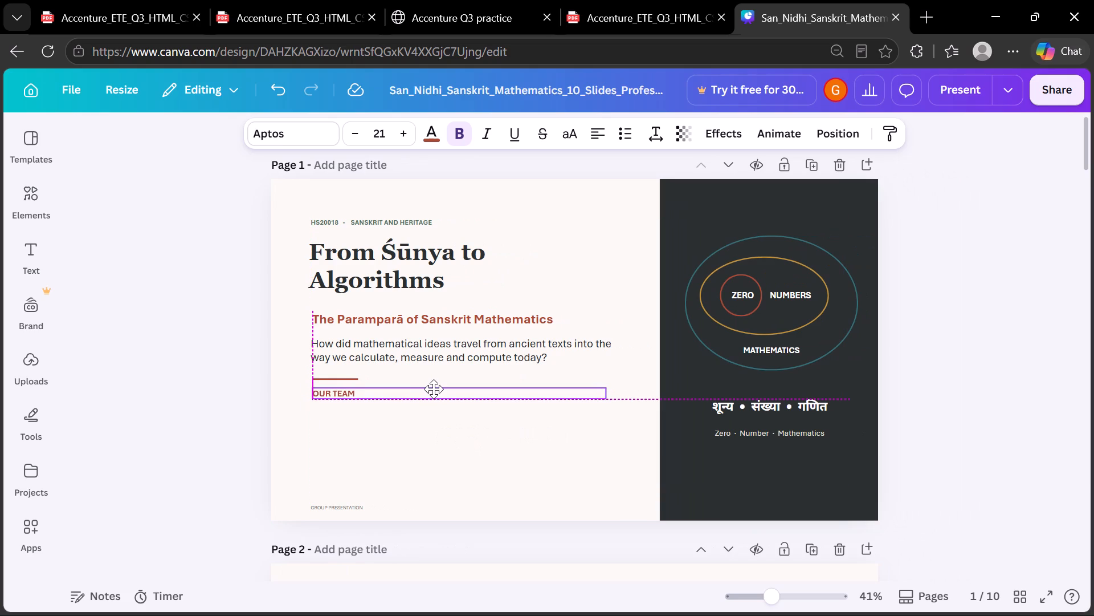
double_click(447, 453)
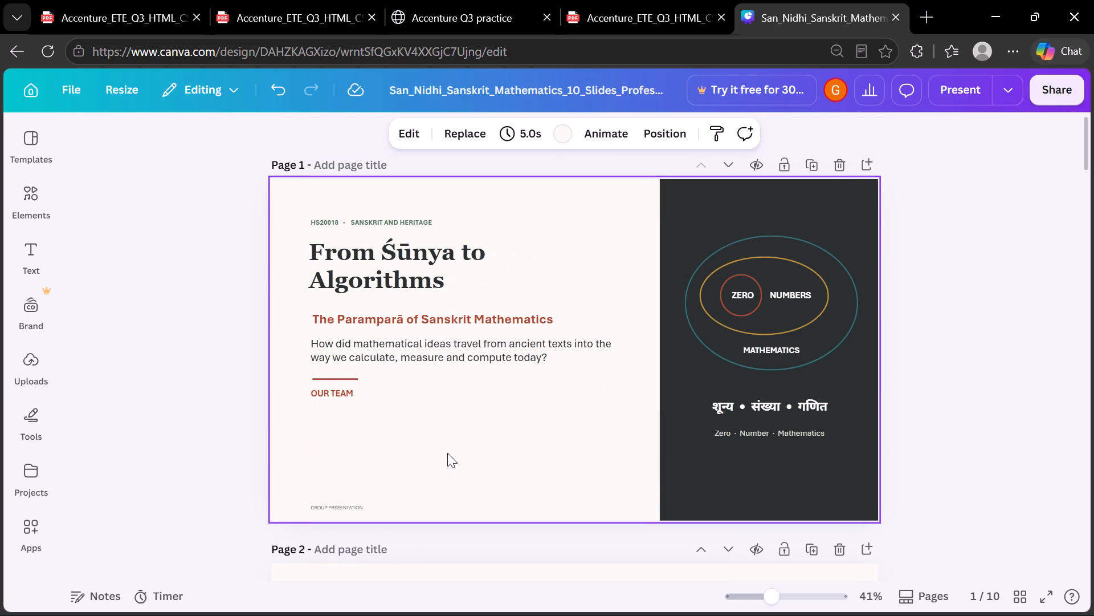
Add a colon at the end of the OUR TEAM heading, keeping it on a single line.
left_click(364, 396)
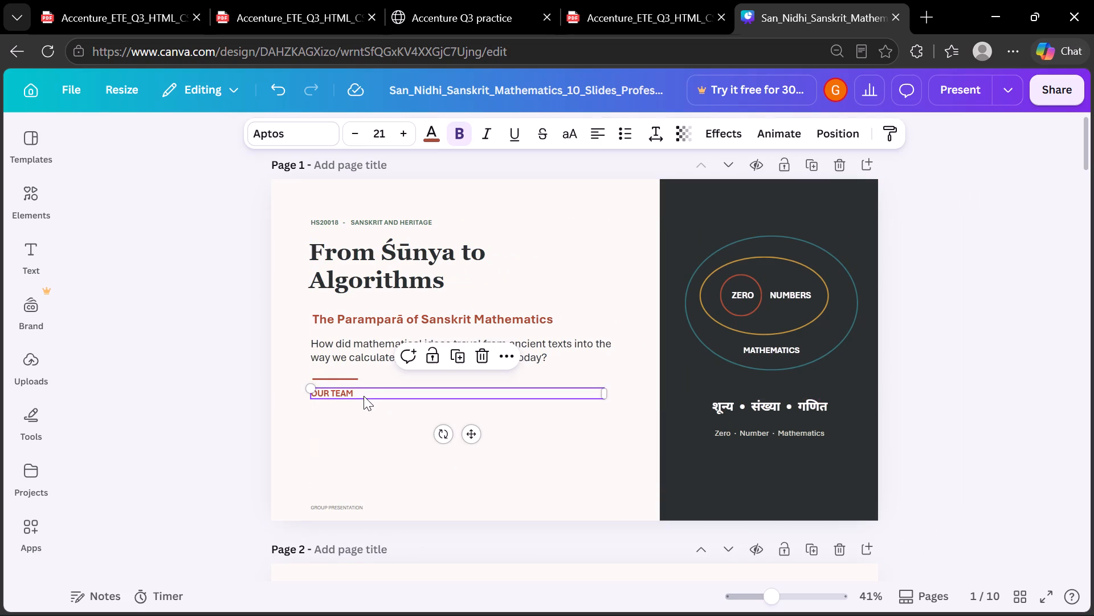
left_click(364, 395)
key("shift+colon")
key("Return")
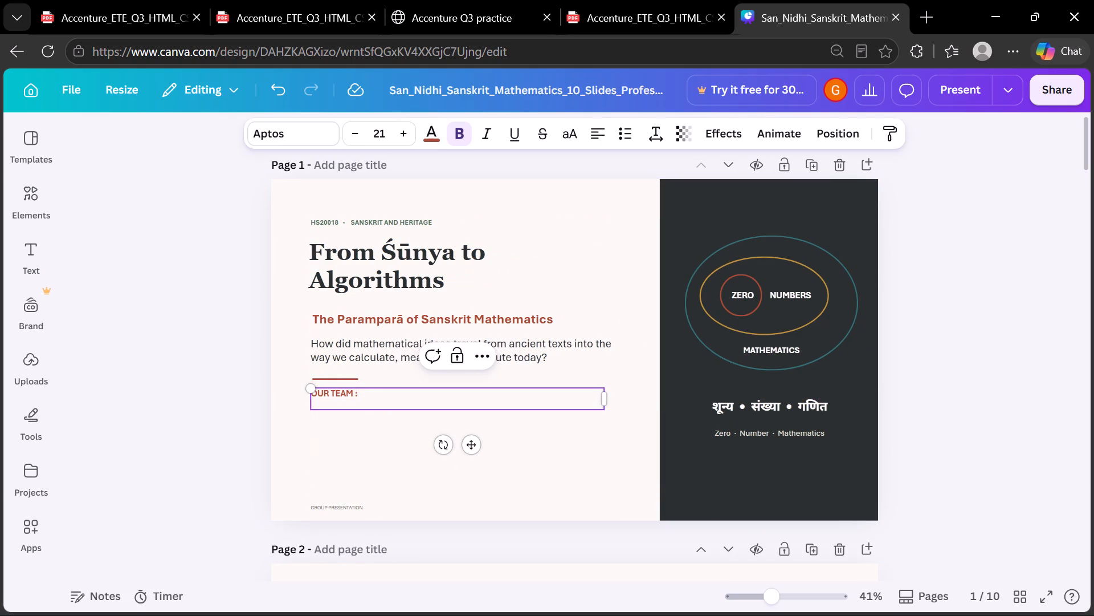
key("Return")
key("BackSpace")
key("BackSpace")
left_click(400, 458)
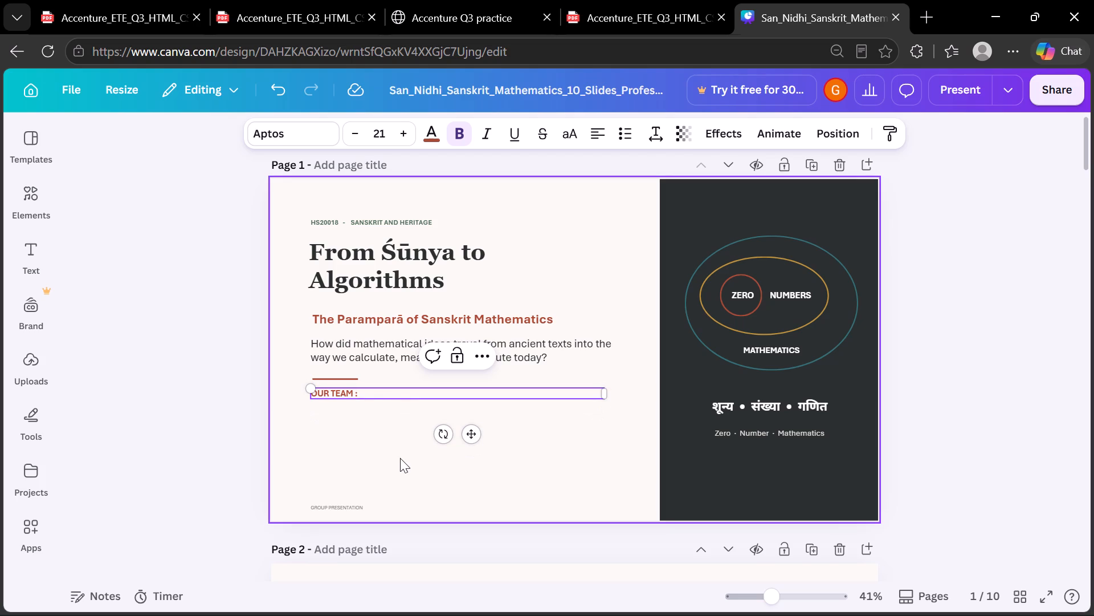
Duplicate the OUR TEAM heading and place the copy just below the original, indented slightly to its right.
left_click(364, 391)
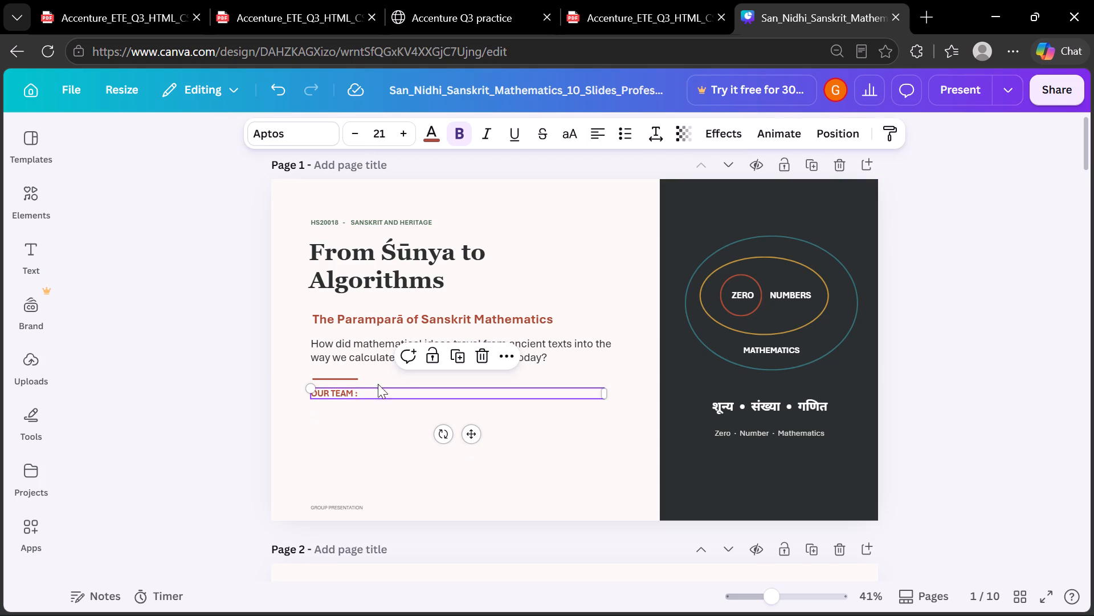
left_click(459, 351)
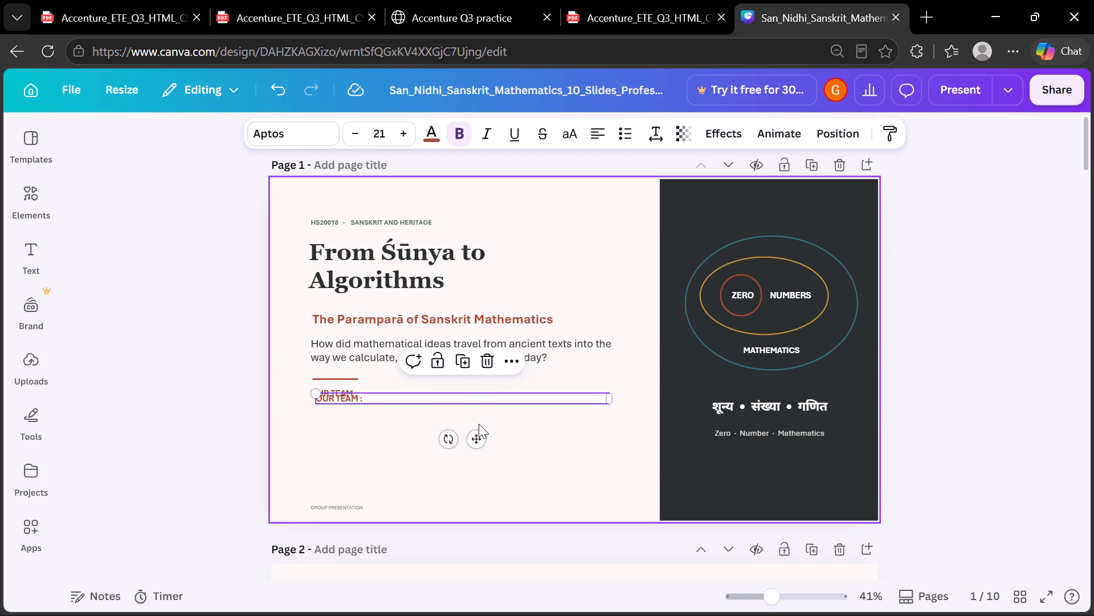
left_click_drag(476, 437, 471, 443)
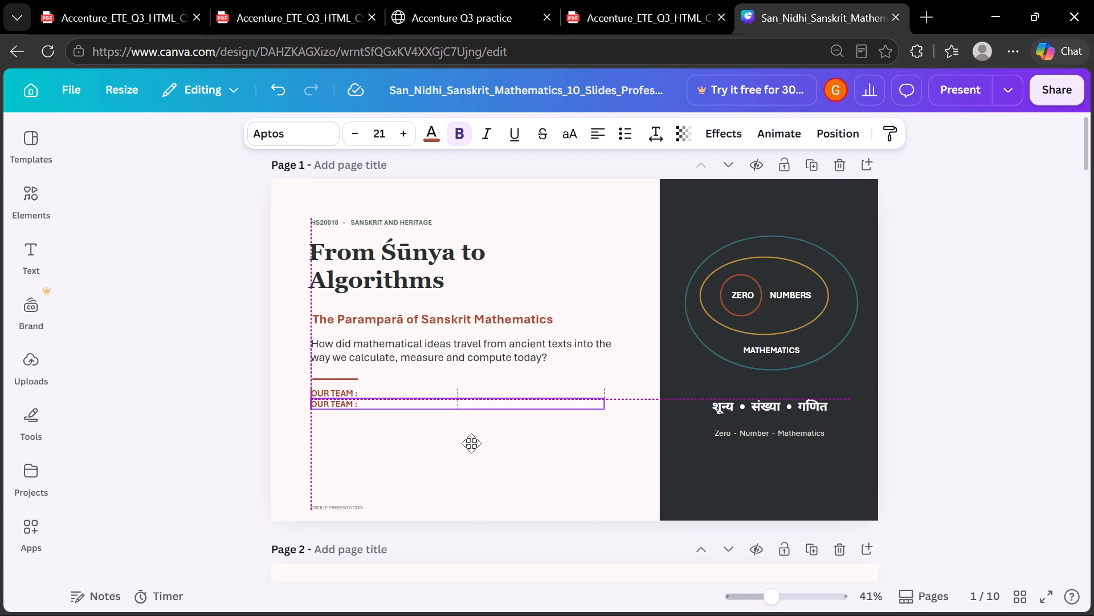
left_click_drag(471, 443, 472, 448)
left_click_drag(472, 448, 473, 448)
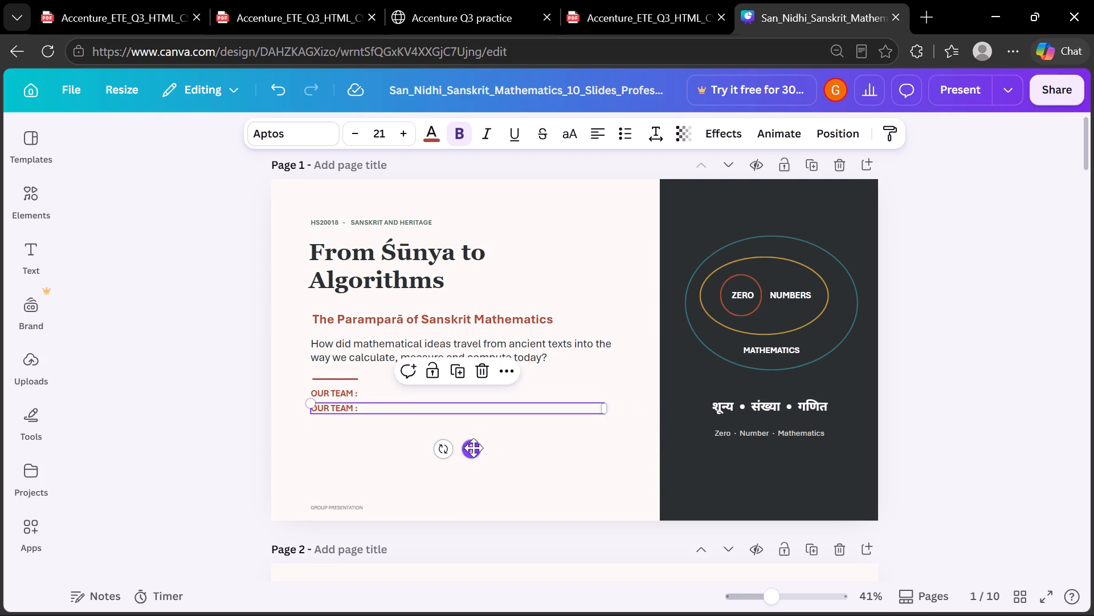
left_click_drag(473, 448, 495, 448)
Replace the duplicated heading's text with the first team member's full name in capitals and start a new line.
left_click(393, 408)
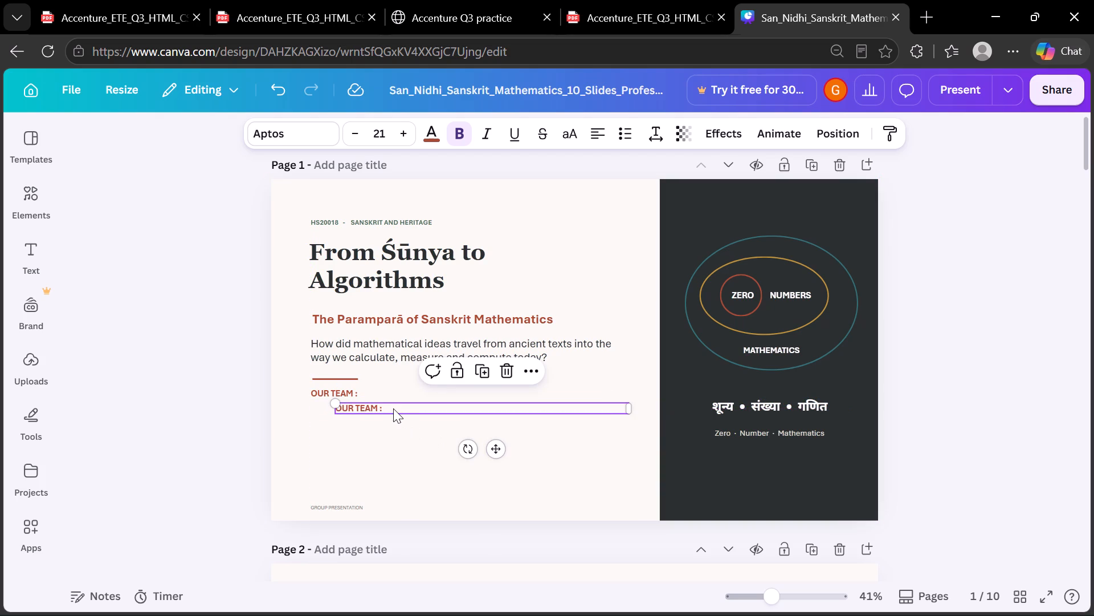
key("BackSpace")
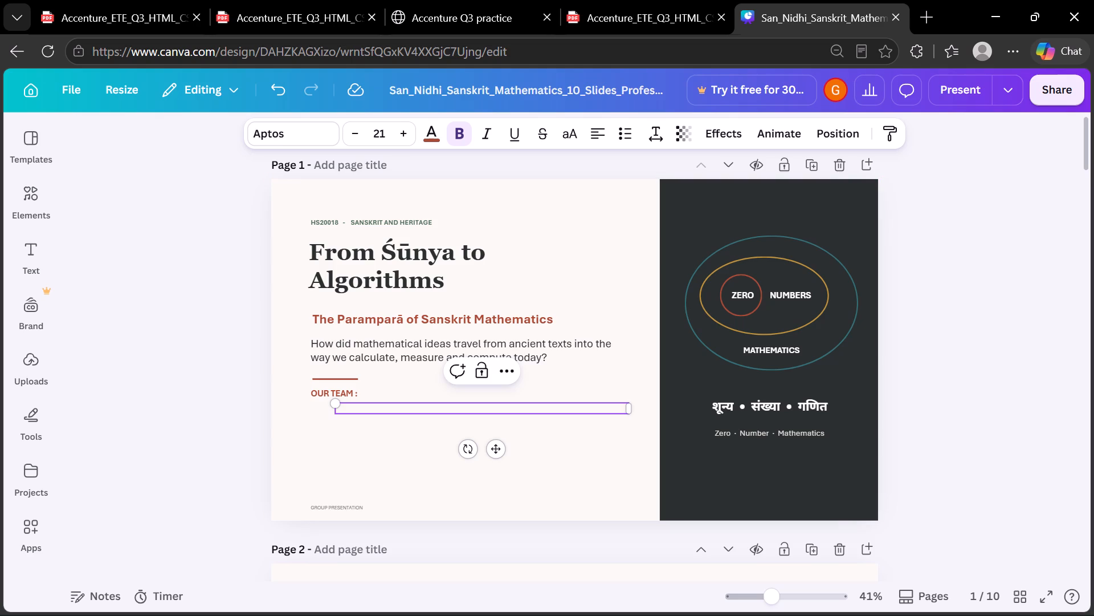
left_click(399, 411)
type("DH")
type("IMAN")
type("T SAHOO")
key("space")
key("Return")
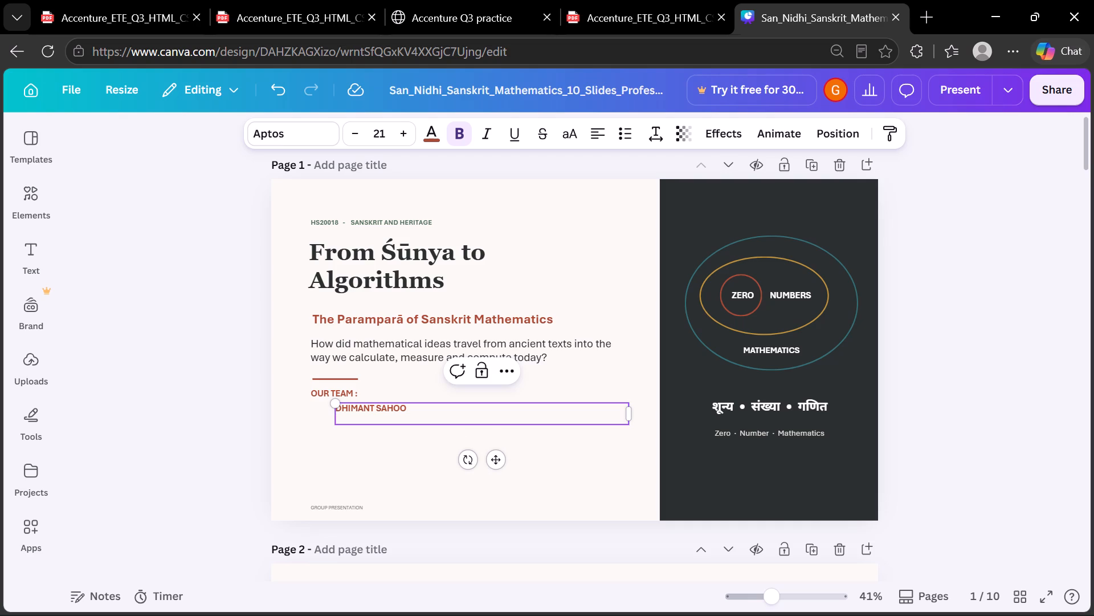
Add the second team member's name in capitals on its own line and correct the surname's ending.
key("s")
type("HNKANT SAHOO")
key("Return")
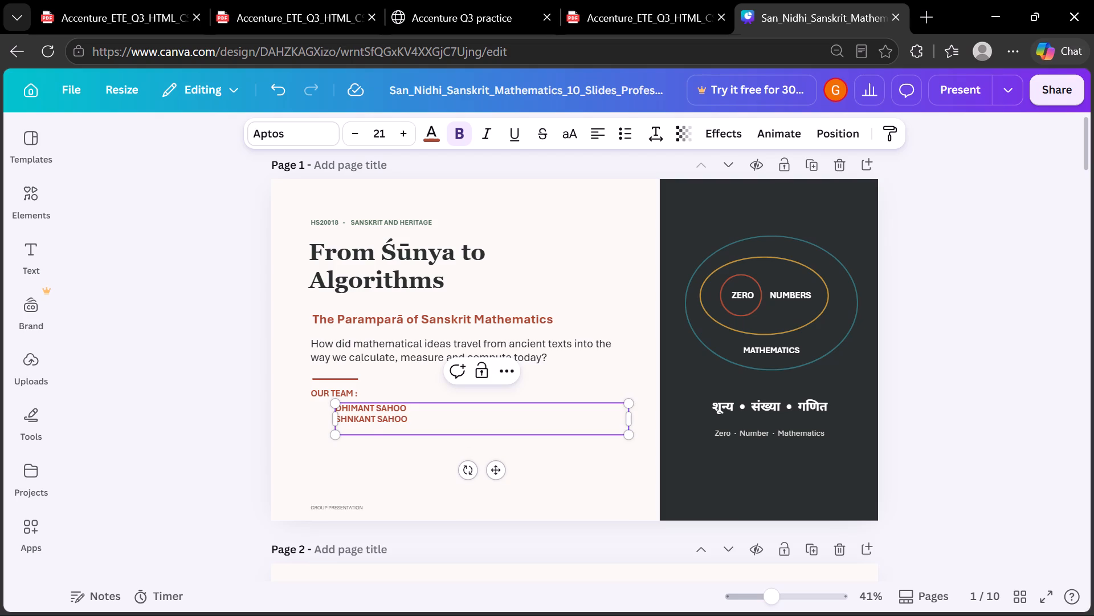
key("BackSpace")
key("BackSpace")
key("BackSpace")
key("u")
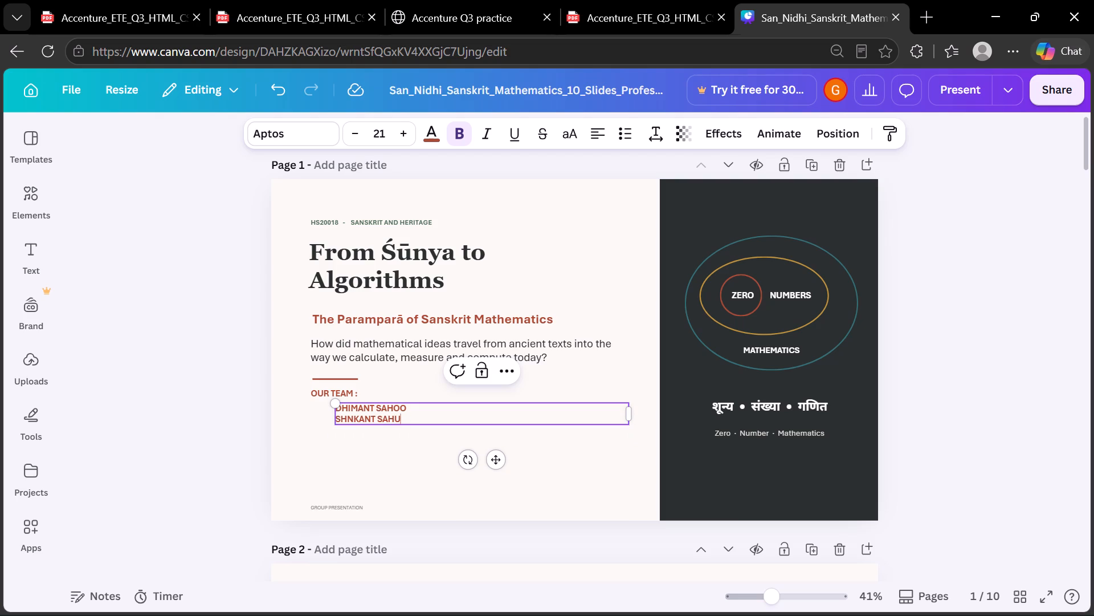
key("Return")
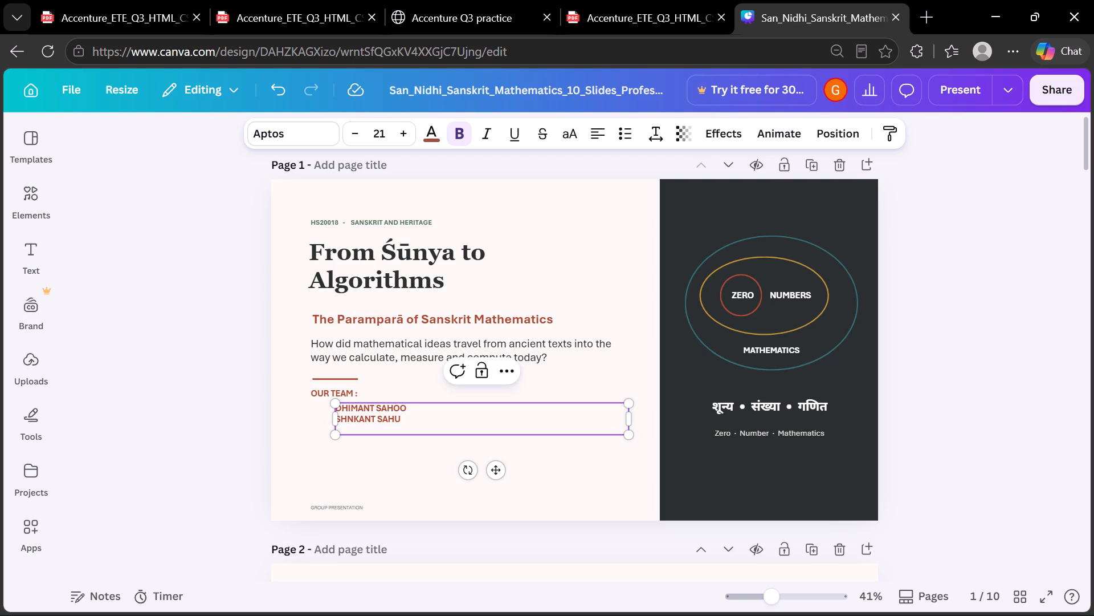
Add the third and fourth team members' full names in capitals, each on its own line.
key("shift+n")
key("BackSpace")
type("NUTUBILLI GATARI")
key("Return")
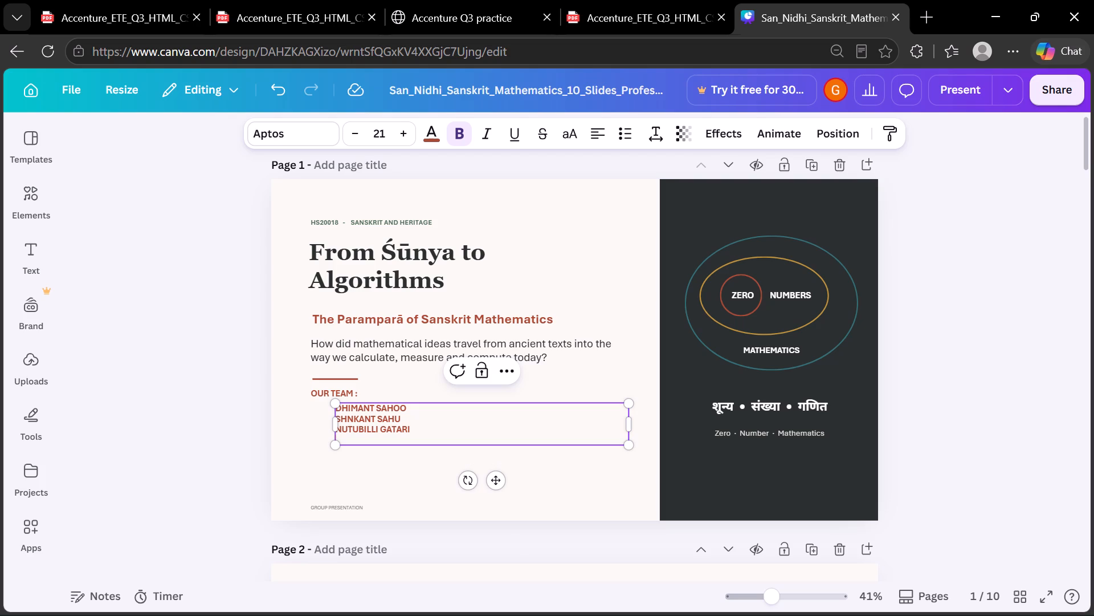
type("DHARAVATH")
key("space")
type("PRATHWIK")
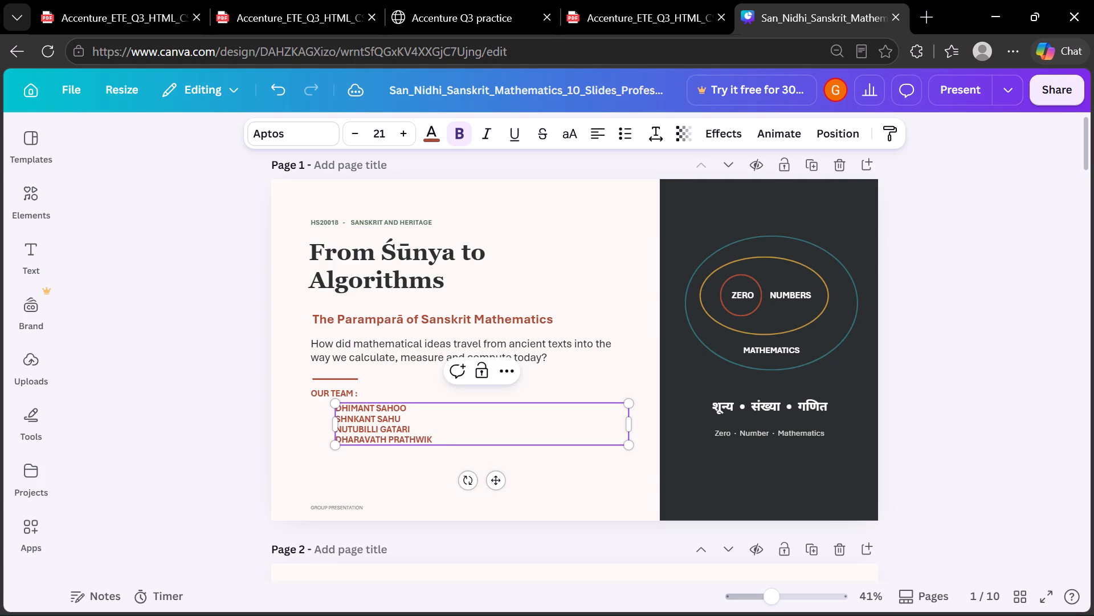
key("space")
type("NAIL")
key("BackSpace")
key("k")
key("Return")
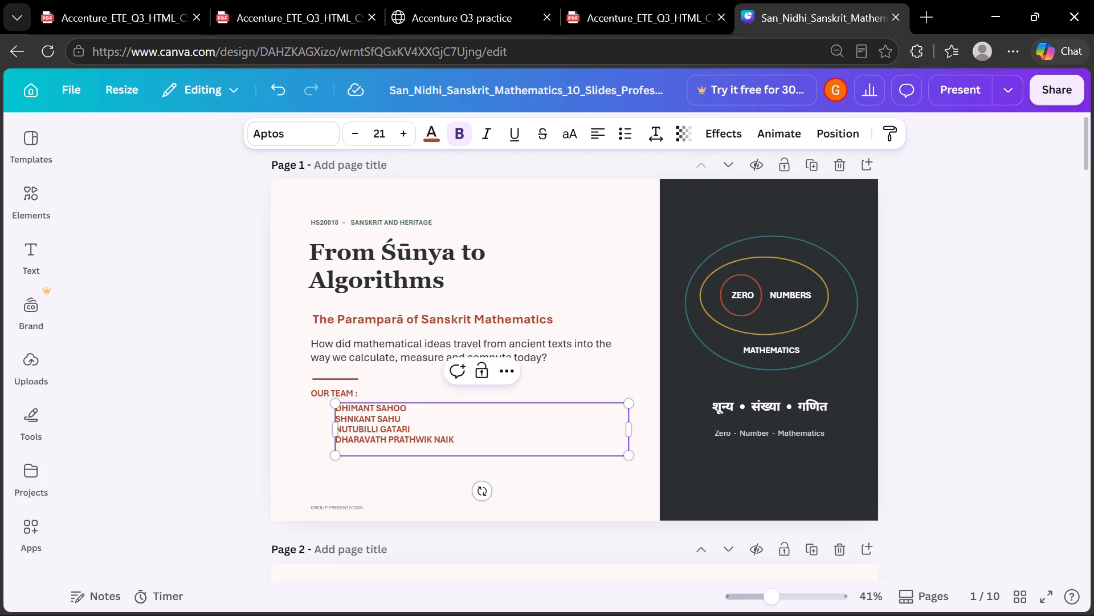
Add the fifth team member's full name on its own line and begin the sixth entry with that member's surname.
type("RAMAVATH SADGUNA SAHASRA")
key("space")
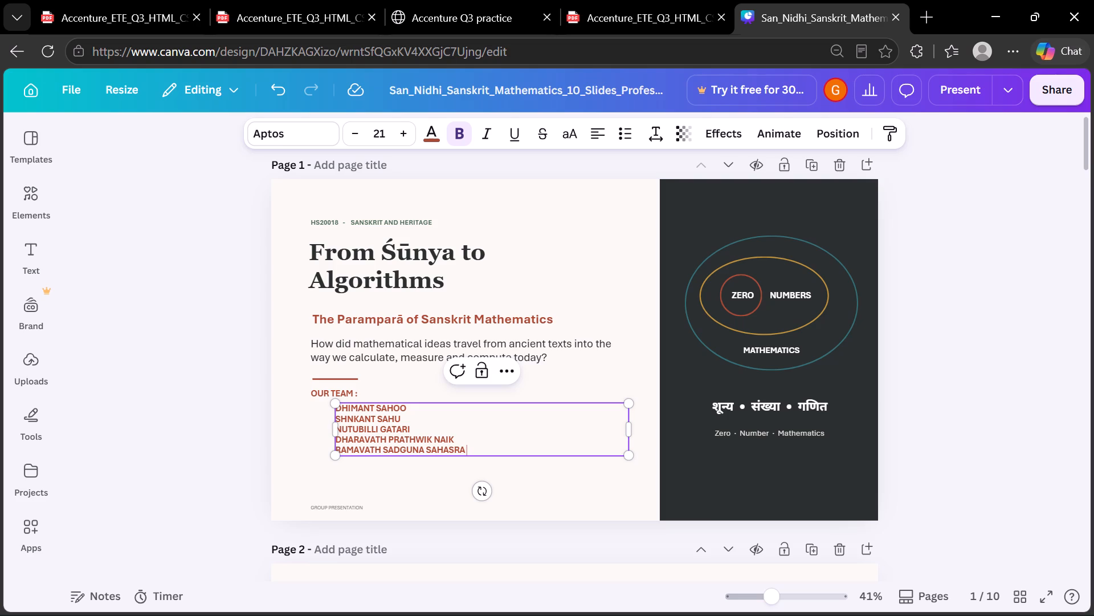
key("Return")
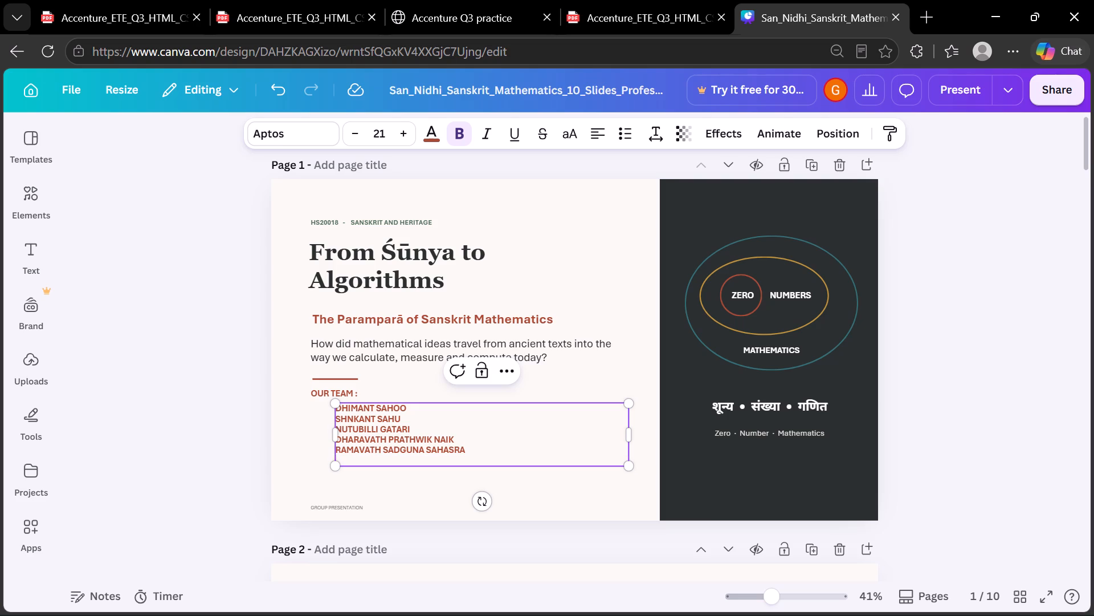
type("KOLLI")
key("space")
Replace the misspelled first name in the list's second entry with the team member's correct first name.
left_click(358, 424)
double_click(358, 418)
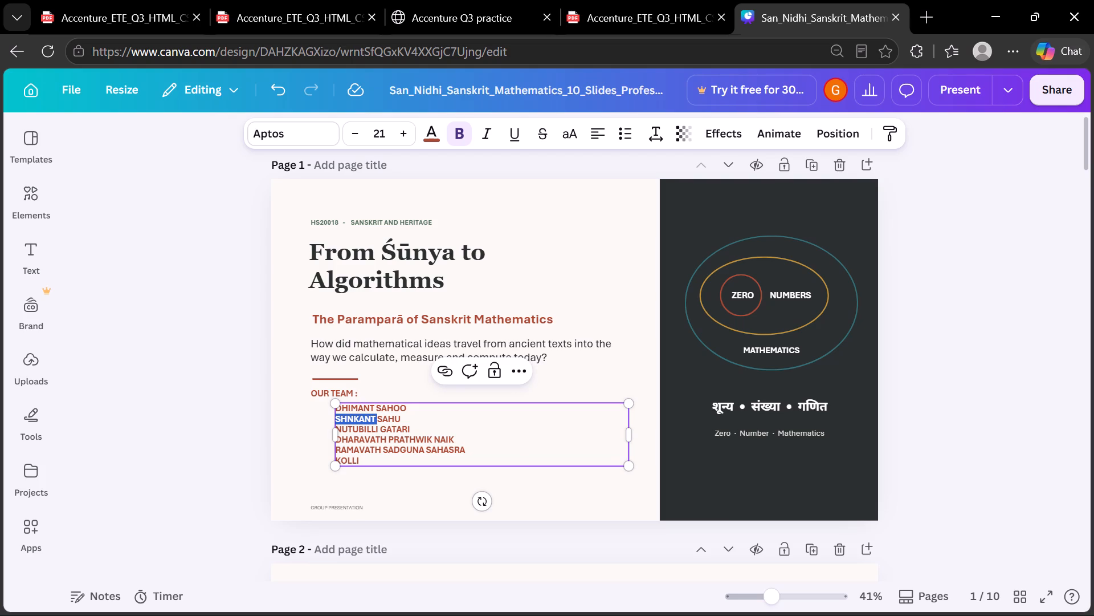
key("BackSpace")
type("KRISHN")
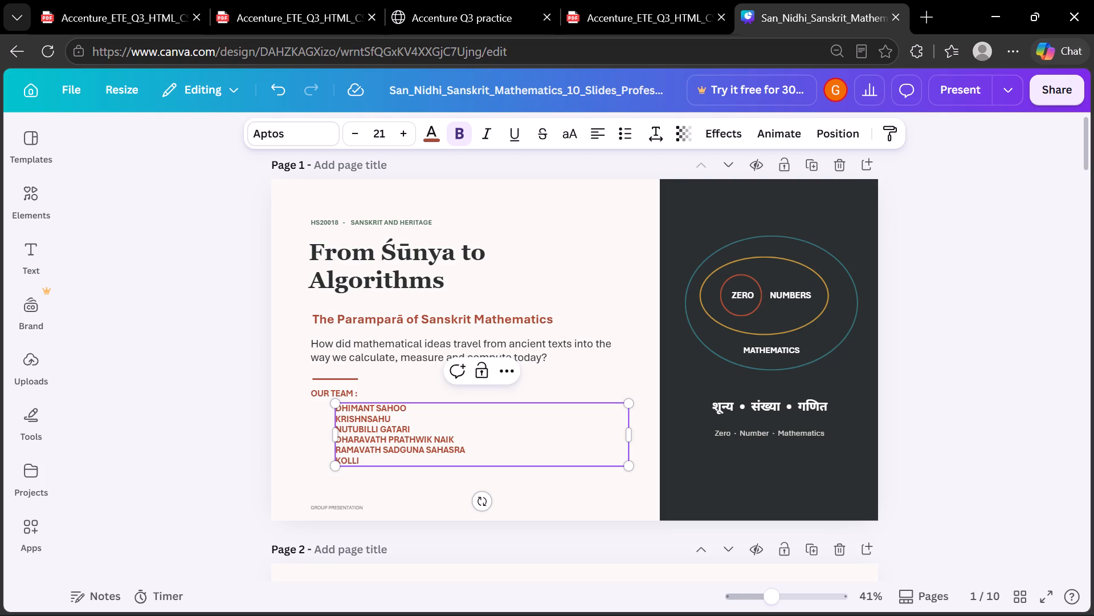
Complete the team member's first name in the list's second entry and separate it from the surname with a space.
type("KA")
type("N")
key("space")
Complete the sixth team member's name in capitals after the surname and start a new line below it.
left_click(413, 457)
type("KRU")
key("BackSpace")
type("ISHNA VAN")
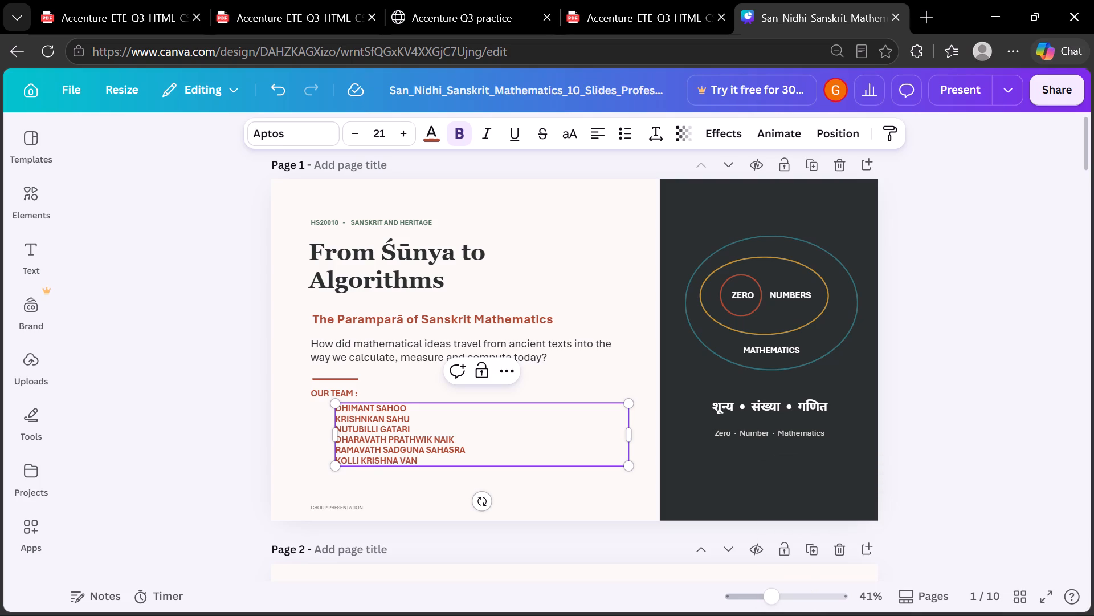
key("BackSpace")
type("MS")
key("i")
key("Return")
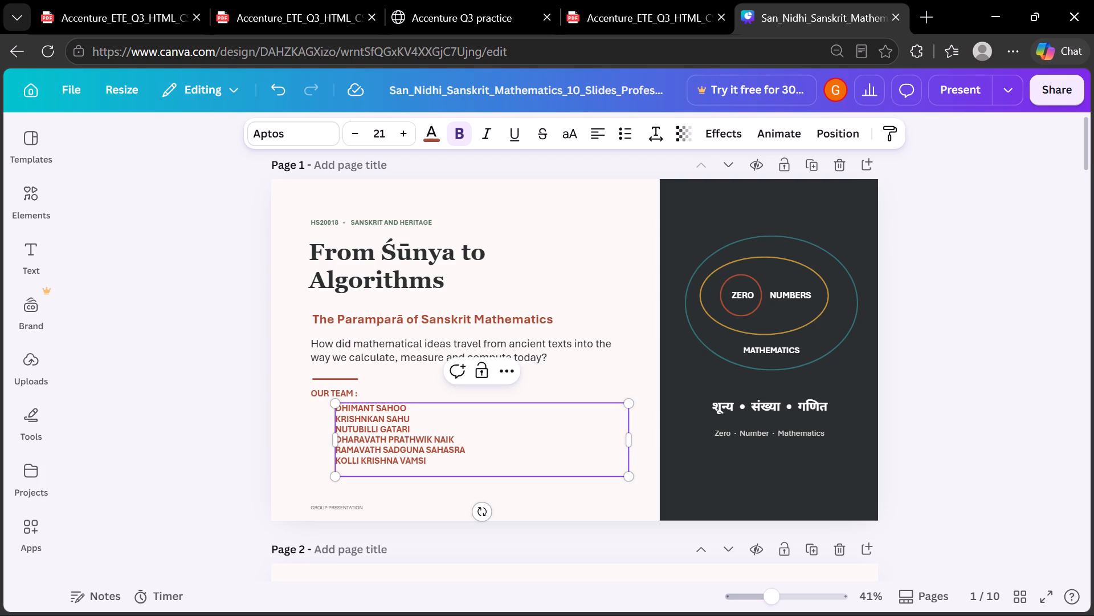
Delete the leading surname from the fifth team member's entry.
double_click(372, 451)
key("BackSpace")
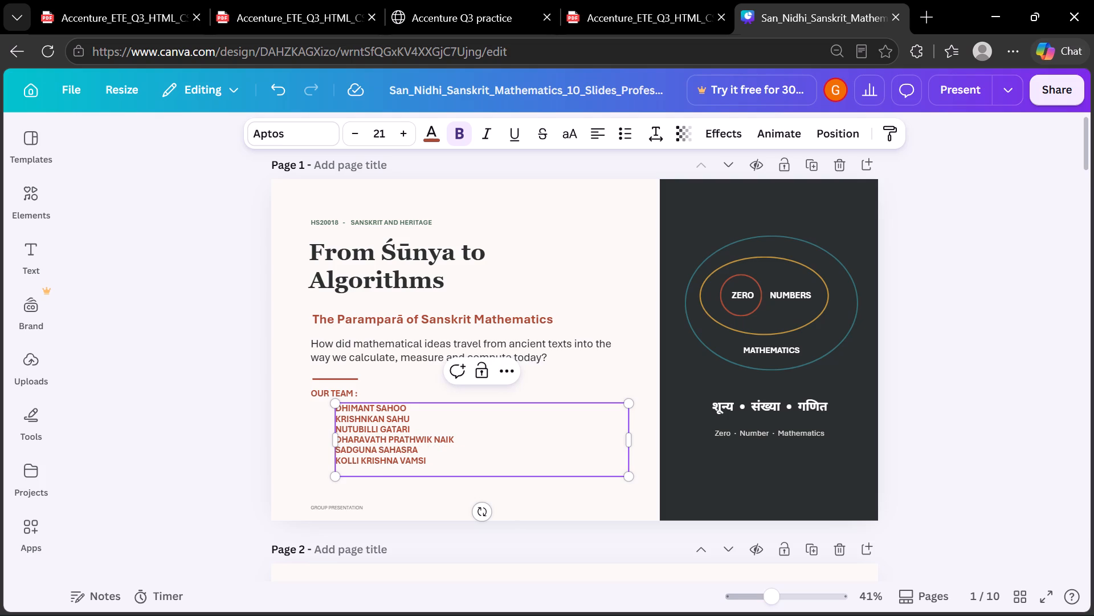
Shorten the fourth and sixth names in the team list by removing the leading surname from each.
double_click(352, 441)
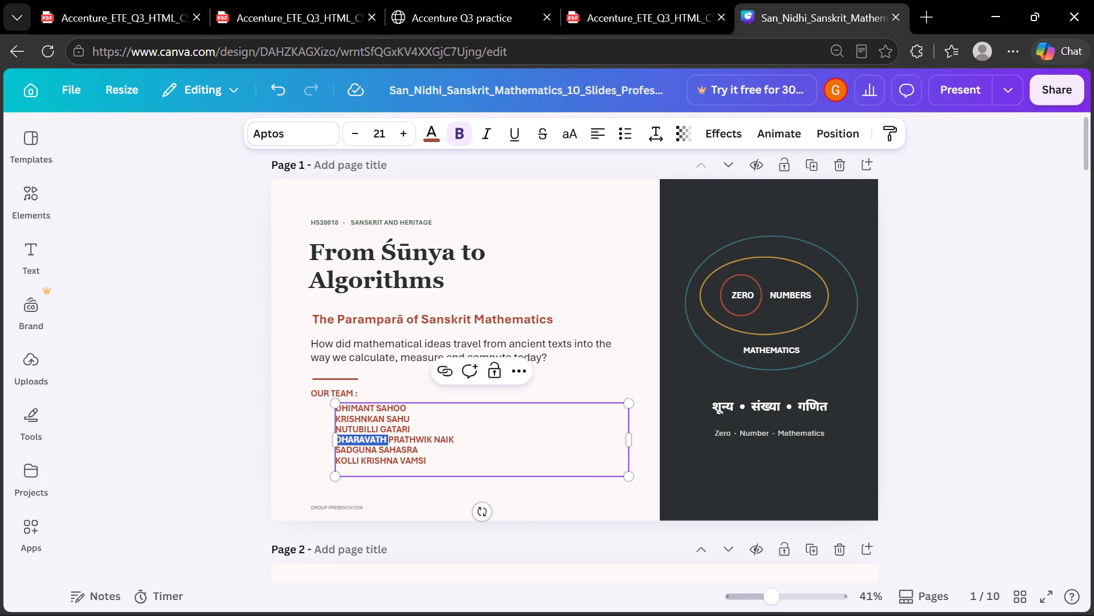
key("BackSpace")
left_click(385, 469)
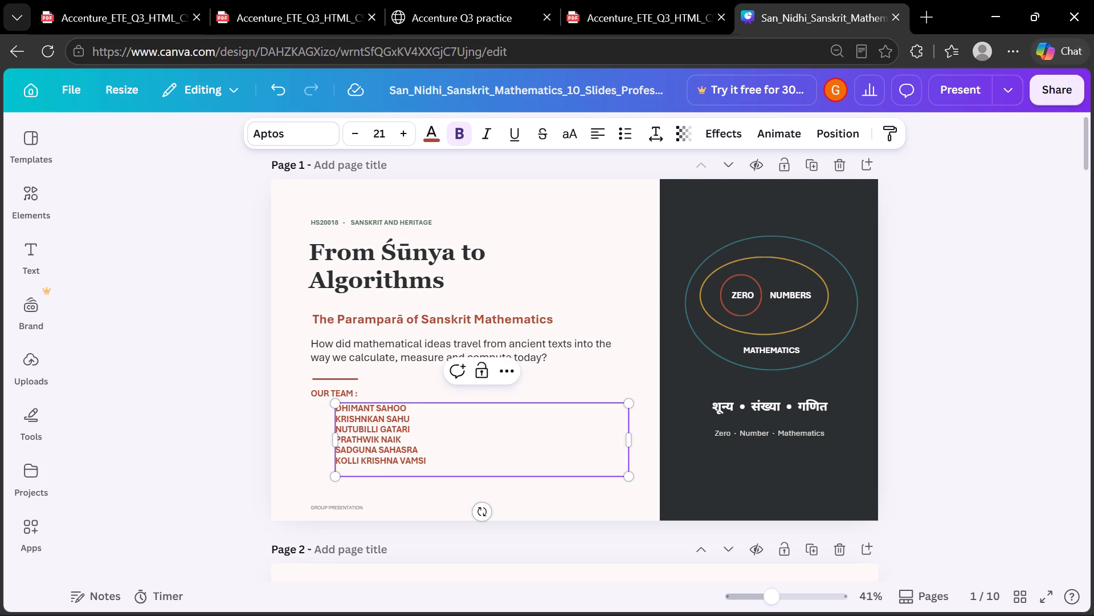
double_click(348, 463)
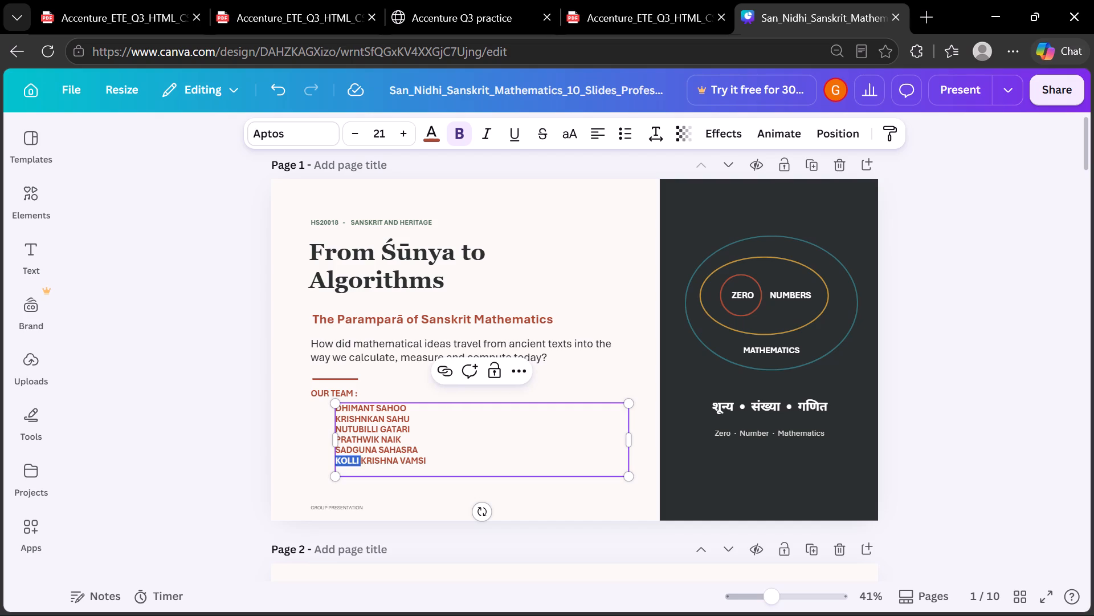
key("BackSpace")
left_click(367, 468)
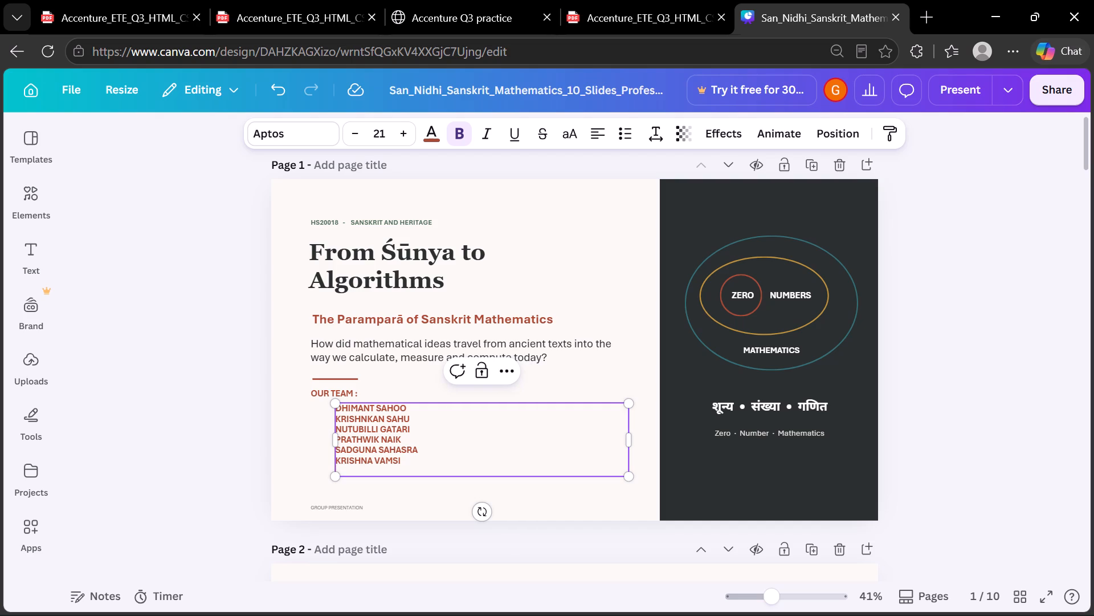
Add the seventh team member's name in capitals on a new line at the end of the team list.
left_click(367, 468)
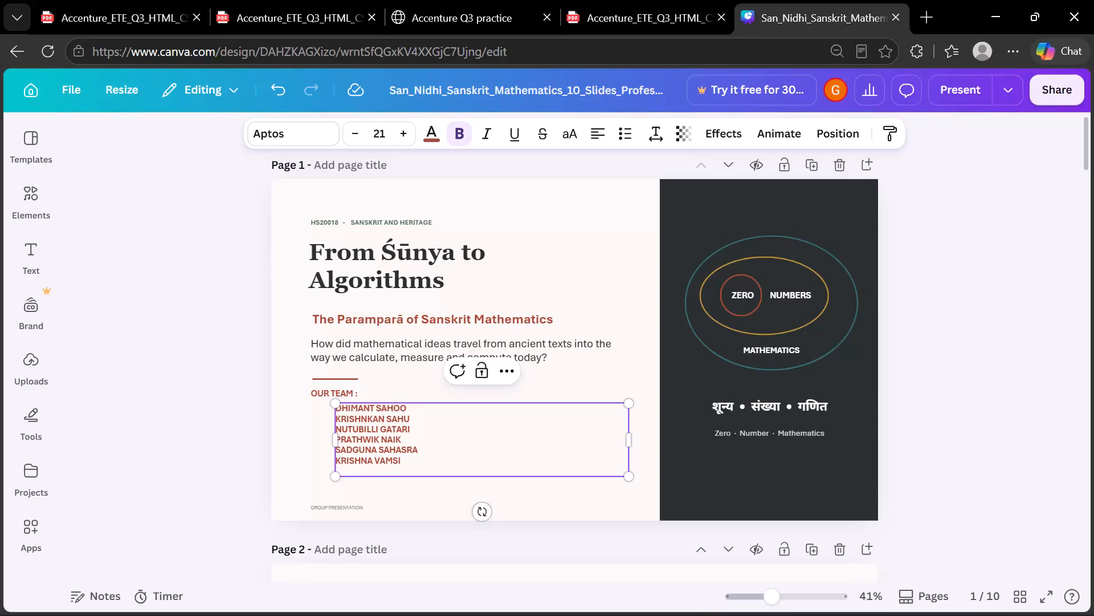
left_click(377, 471)
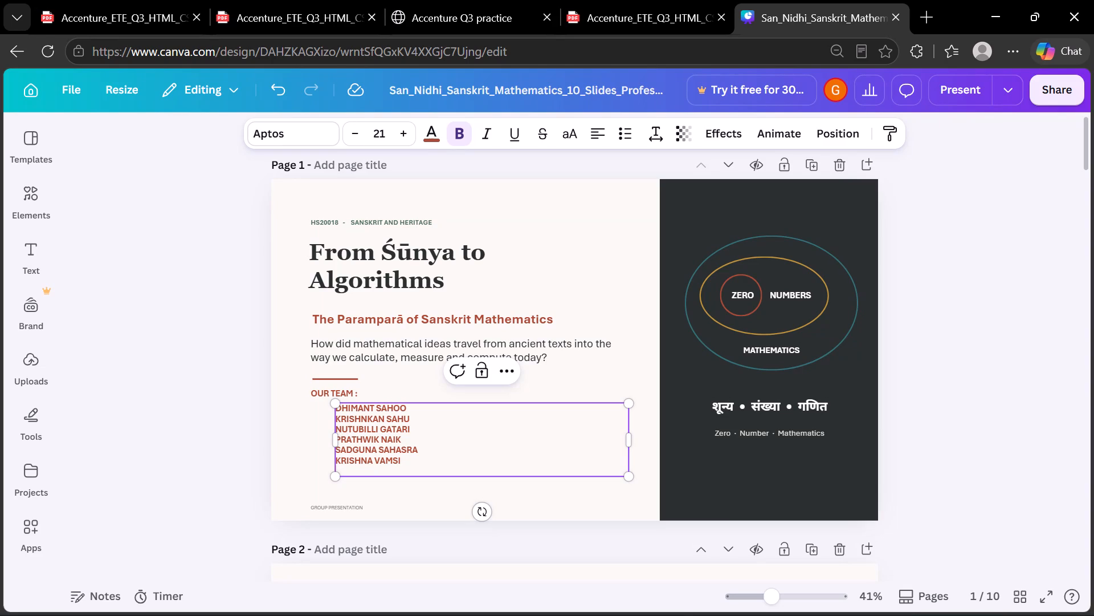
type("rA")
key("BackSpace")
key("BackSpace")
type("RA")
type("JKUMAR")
Add the eighth team member's full name on its own line, correcting the surname by removing its extra letter A.
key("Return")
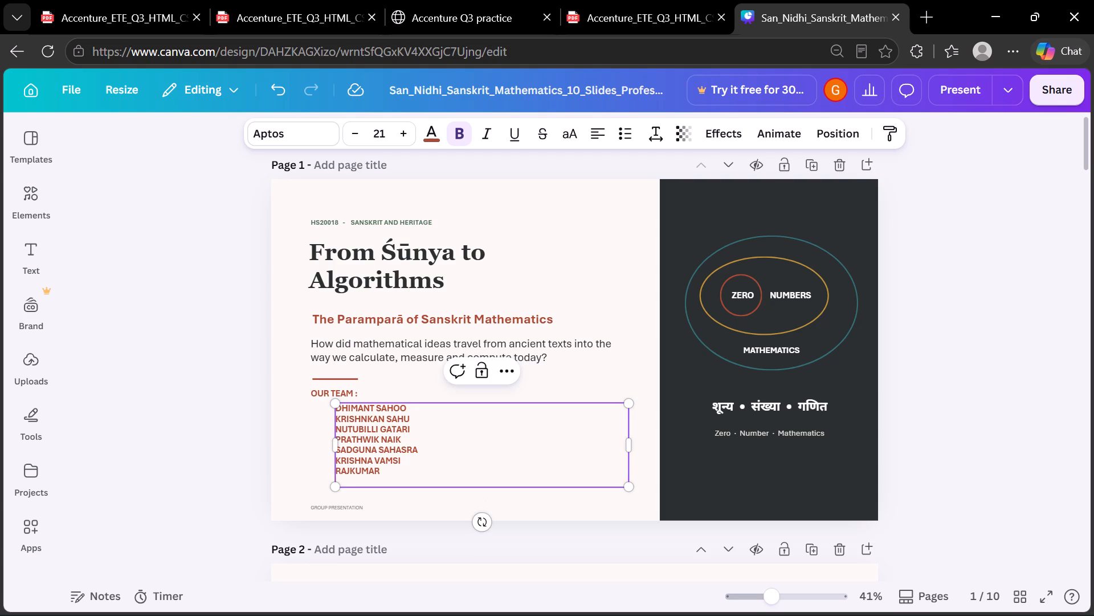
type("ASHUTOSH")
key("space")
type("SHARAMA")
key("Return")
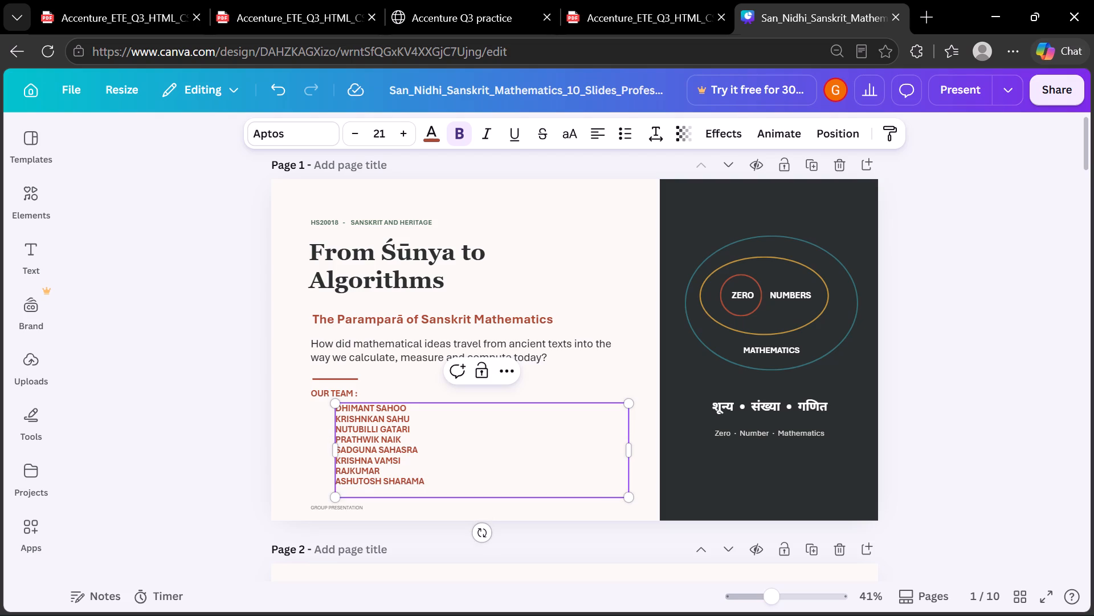
left_click(414, 480)
key("BackSpace")
Add another team member's full name in capitals on the empty line at the end of the list.
left_click(415, 495)
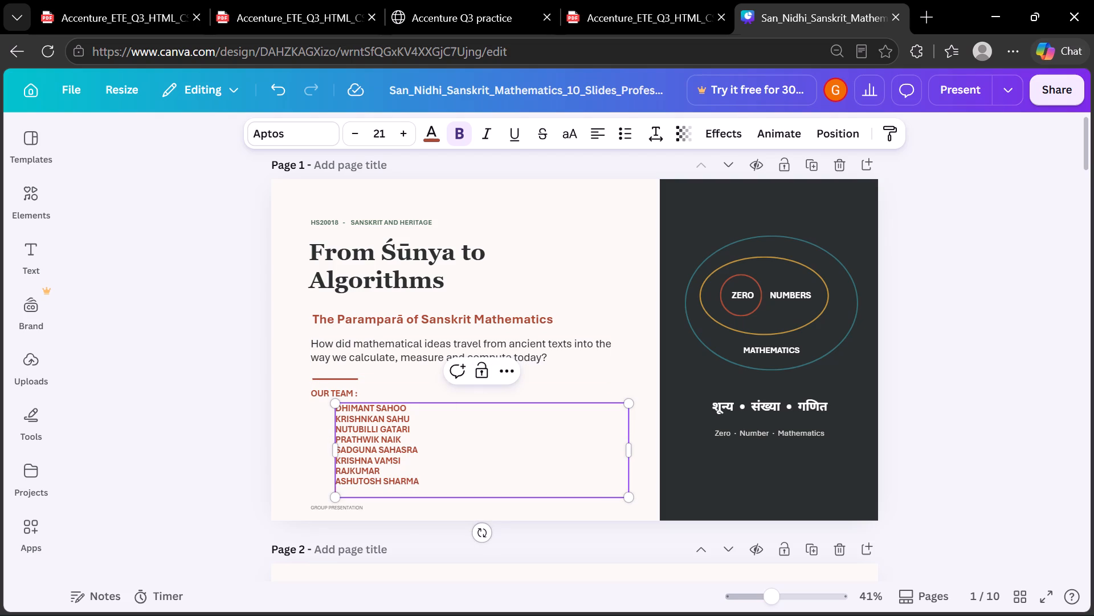
left_click(415, 495)
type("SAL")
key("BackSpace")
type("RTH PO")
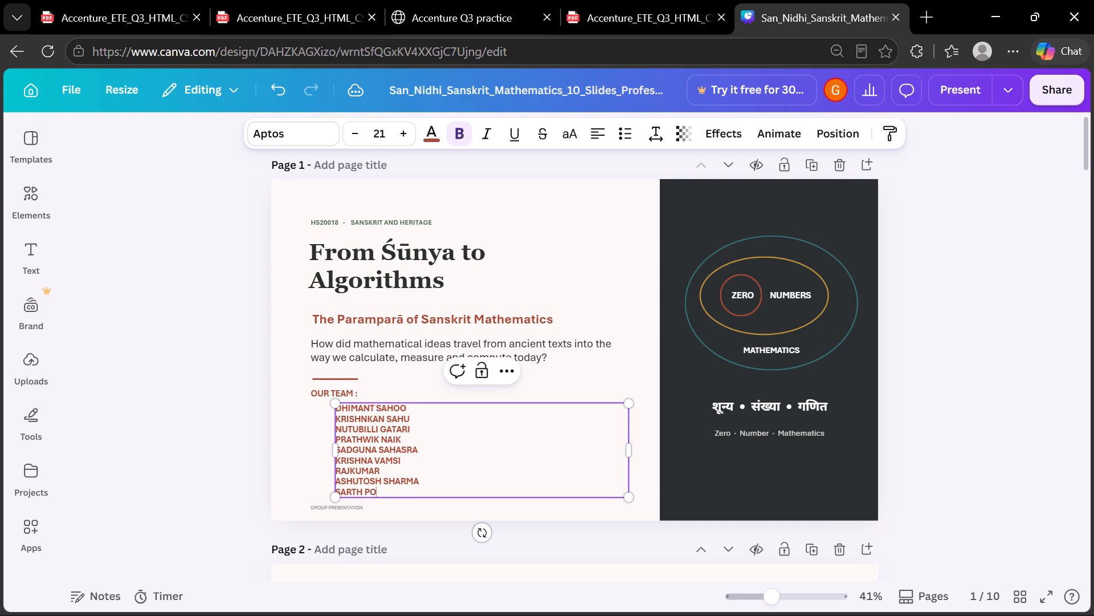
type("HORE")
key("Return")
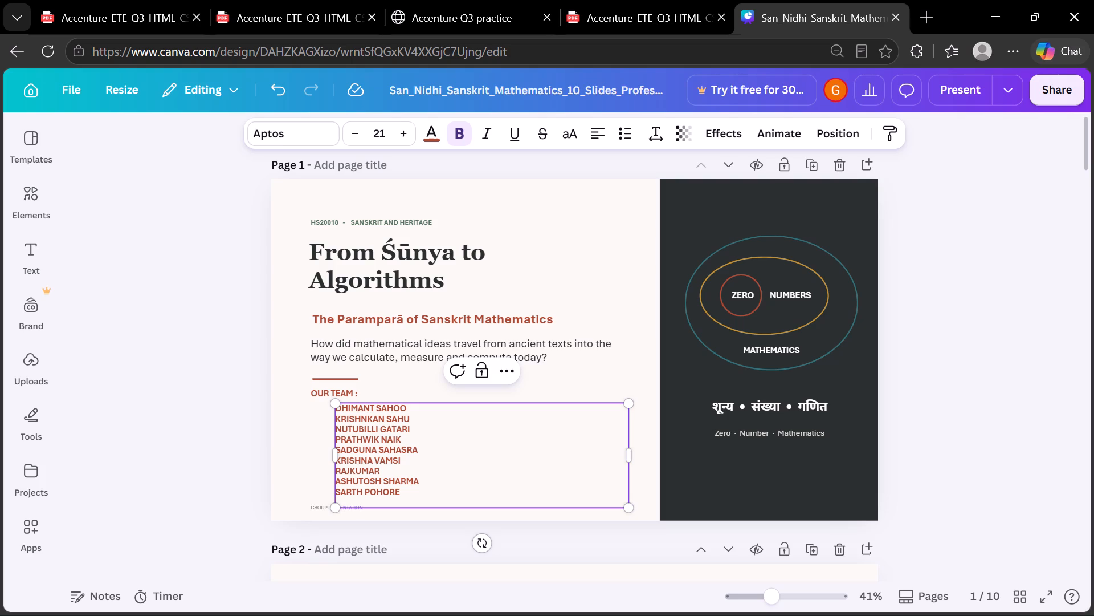
Insert a missing team member's full name on a new line directly after the sixth entry.
left_click(457, 446)
left_click(438, 456)
key("Return")
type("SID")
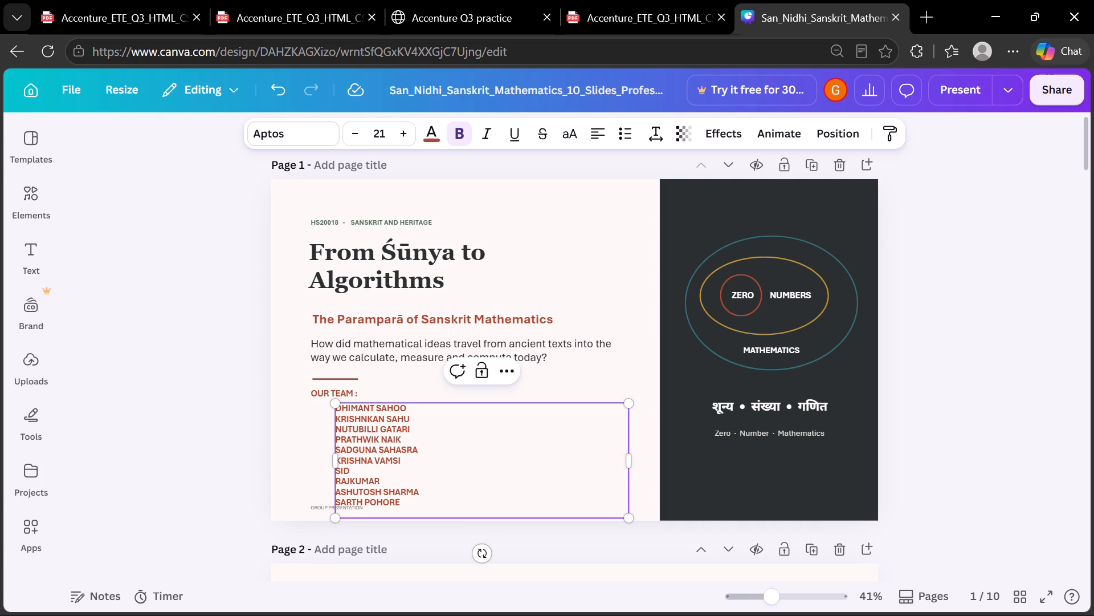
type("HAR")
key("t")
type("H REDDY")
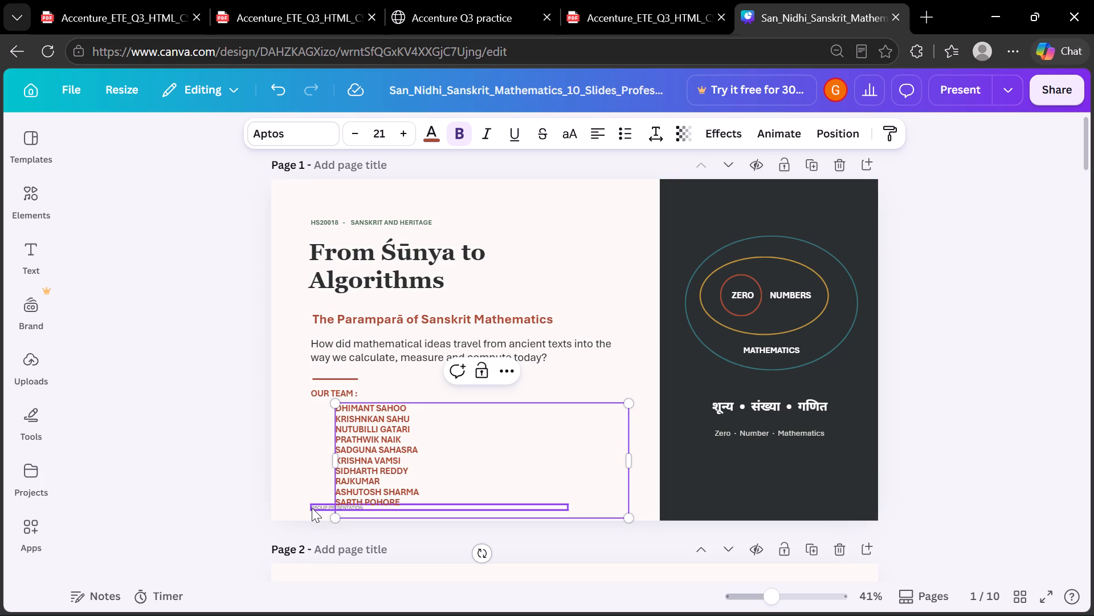
Delete the small GROUP PRESENTATION footer text from the cover slide.
left_click(312, 508)
key("Delete")
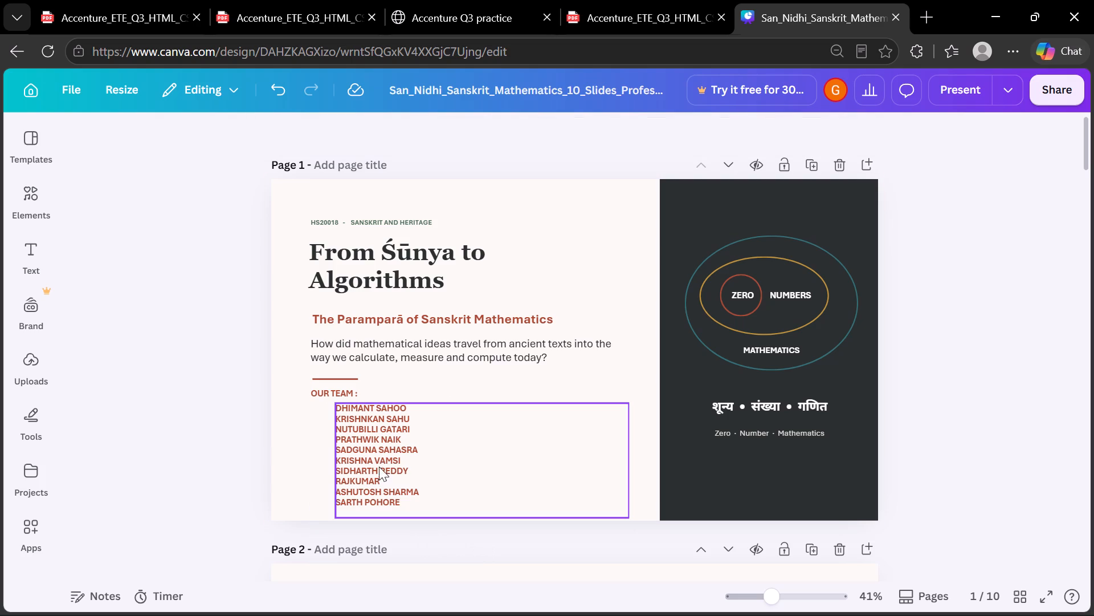
Indent the names list further beneath the OUR TEAM heading and scale it down to font size 18.8.
left_click_drag(385, 460, 460, 452)
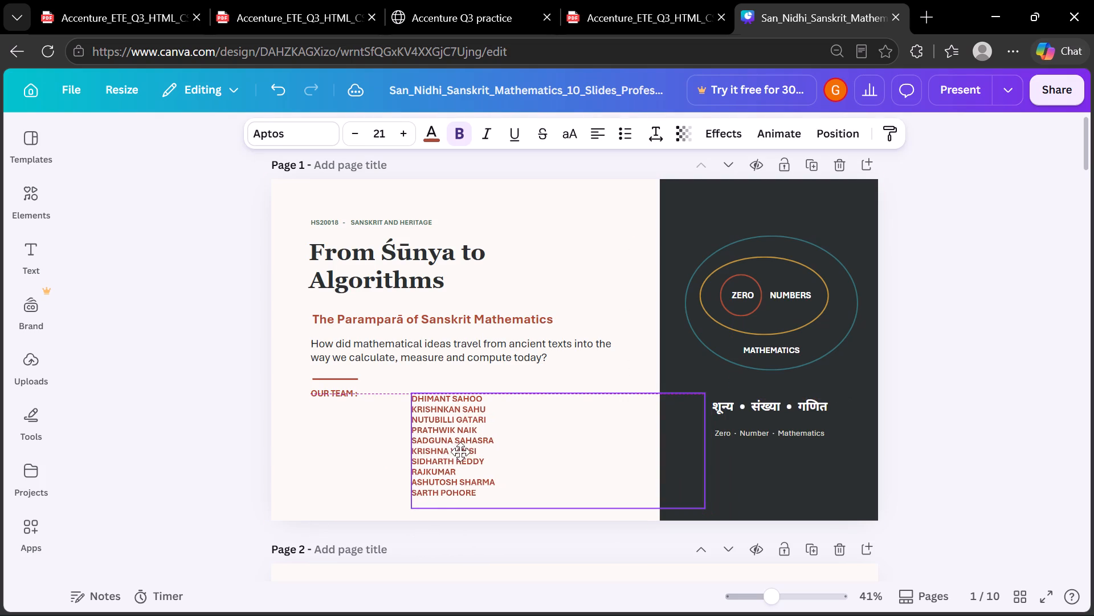
left_click_drag(460, 452, 419, 456)
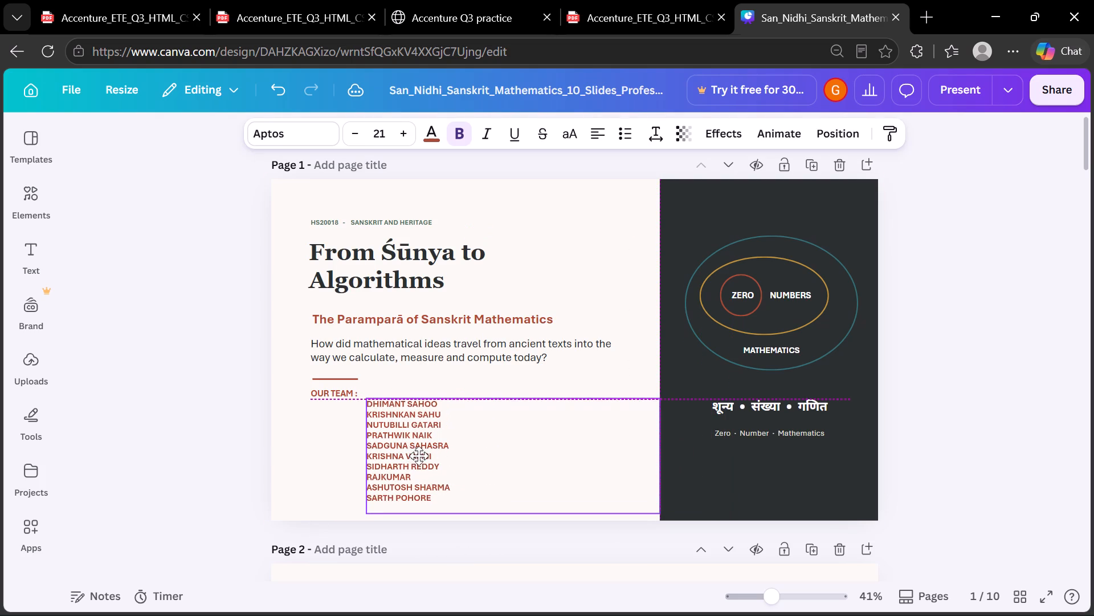
left_click_drag(419, 456, 419, 458)
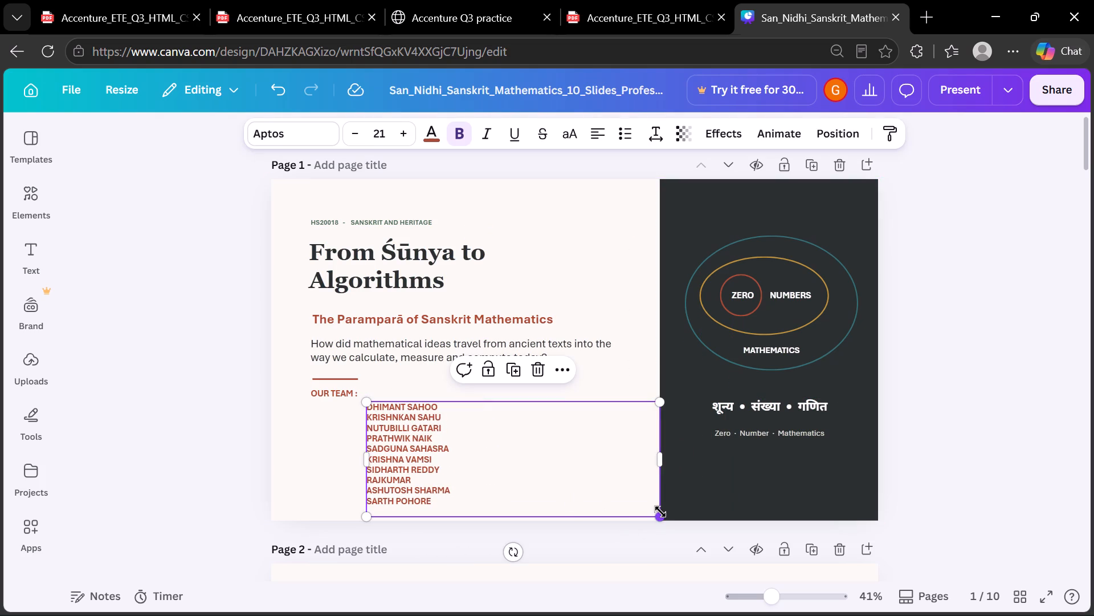
left_click_drag(660, 512, 631, 494)
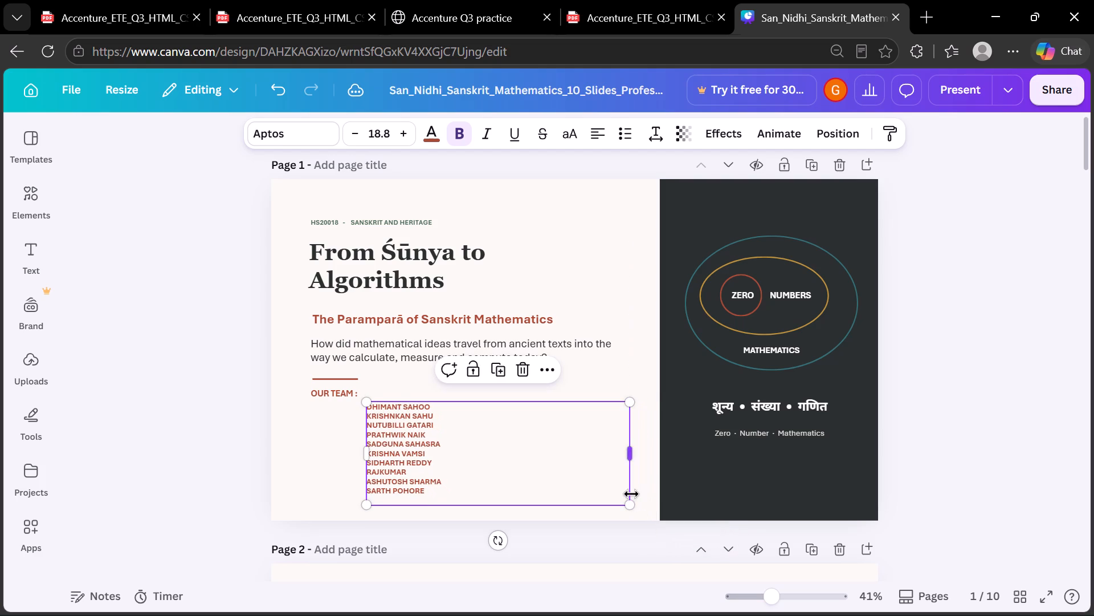
Move the Paramparā subtitle and the question paragraph upward, closer to the cover title.
left_click(414, 286)
left_click_drag(406, 318, 405, 310)
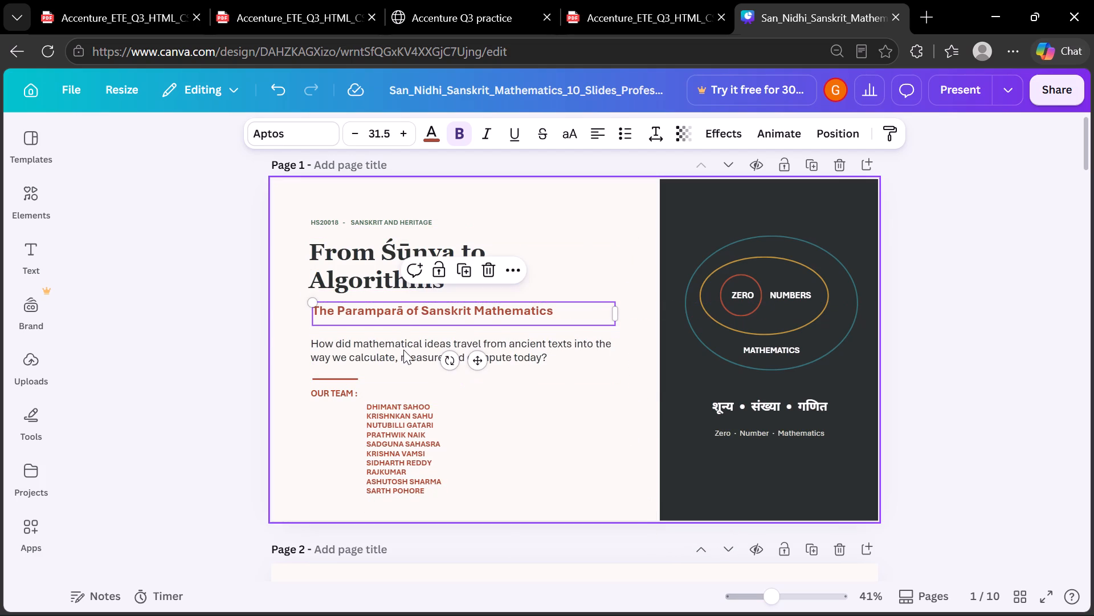
left_click_drag(403, 350, 403, 337)
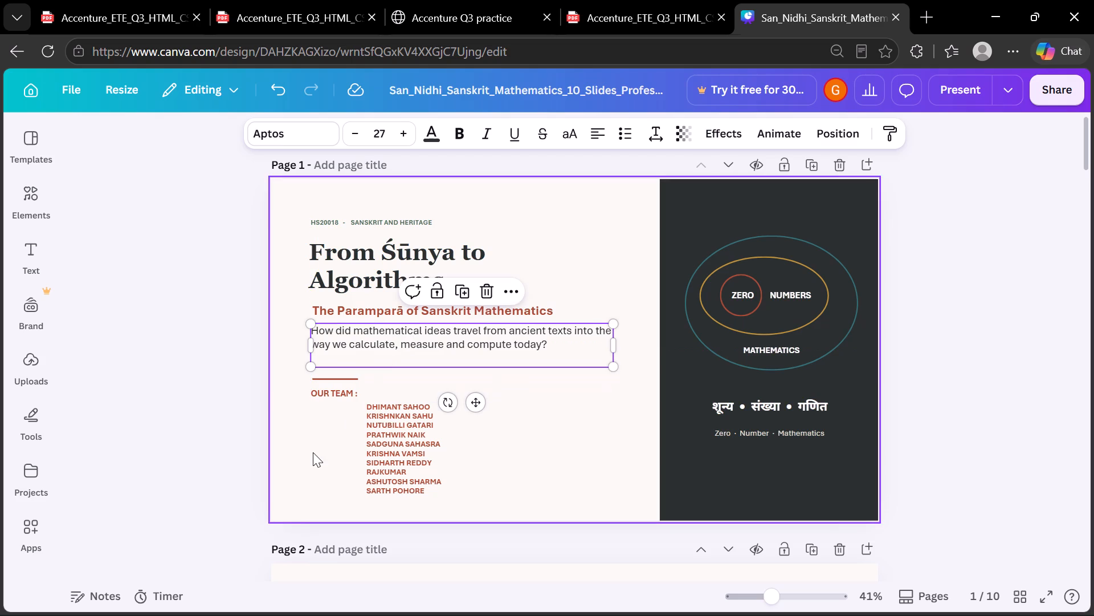
Move the red divider line and the OUR TEAM heading up together, closer to the question paragraph.
left_click_drag(313, 452, 328, 379)
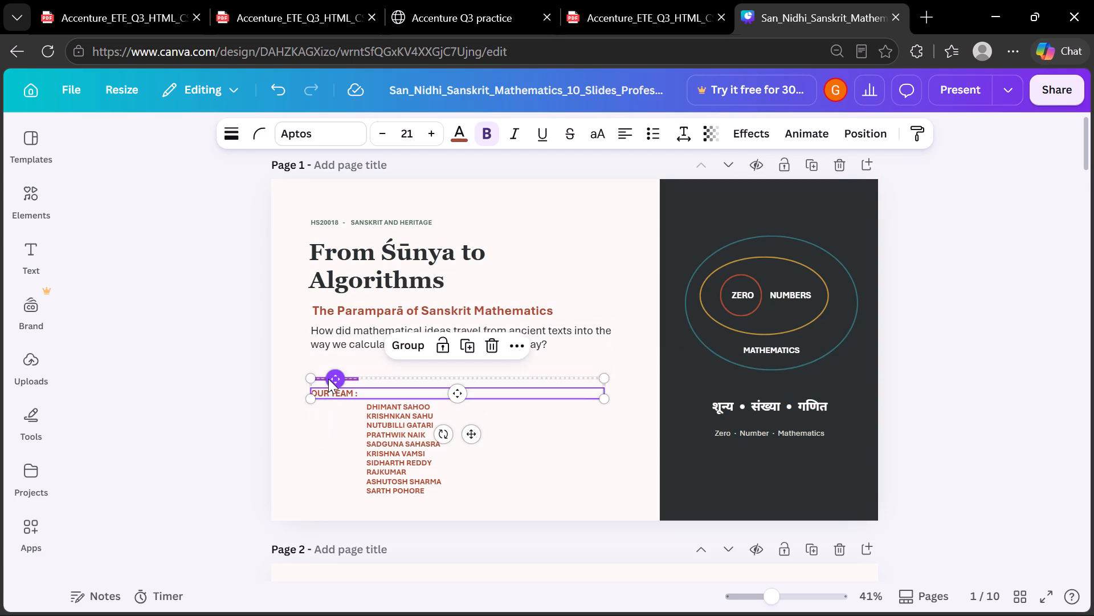
key("Up")
key("Up")
key("Up")
key("Up")
key("Up")
key("Up")
key("Up")
key("Up")
key("Up")
key("Up")
key("Up")
key("Up")
key("Up")
key("Up")
key("Up")
key("Up")
key("Up")
key("Up")
key("Up")
key("Up")
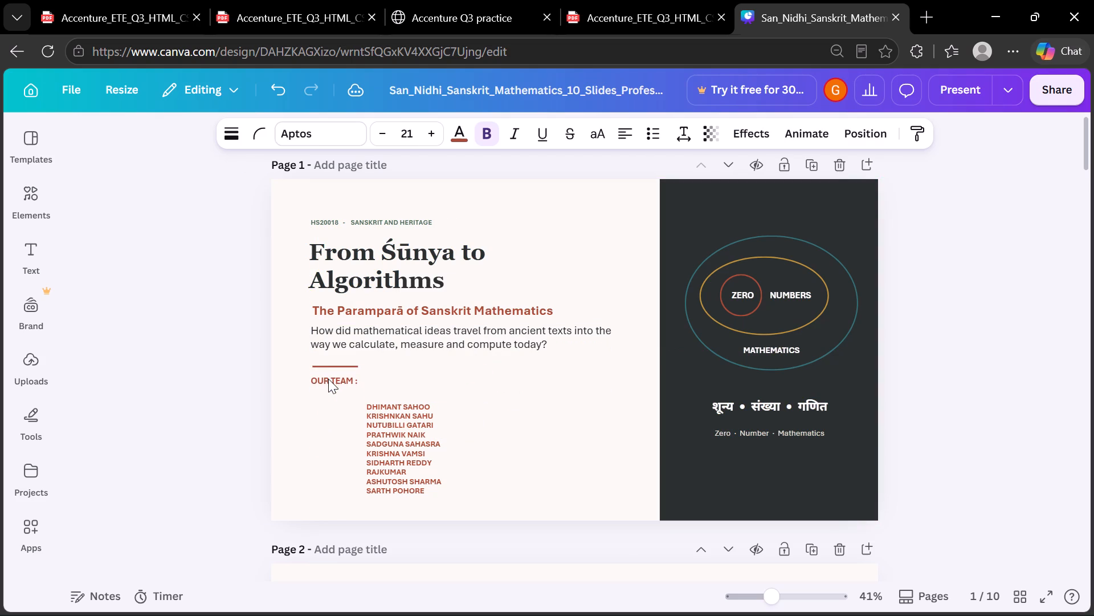
Move the names list up to just beneath the OUR TEAM heading and scale it to font size 19.4.
left_click_drag(395, 411, 390, 398)
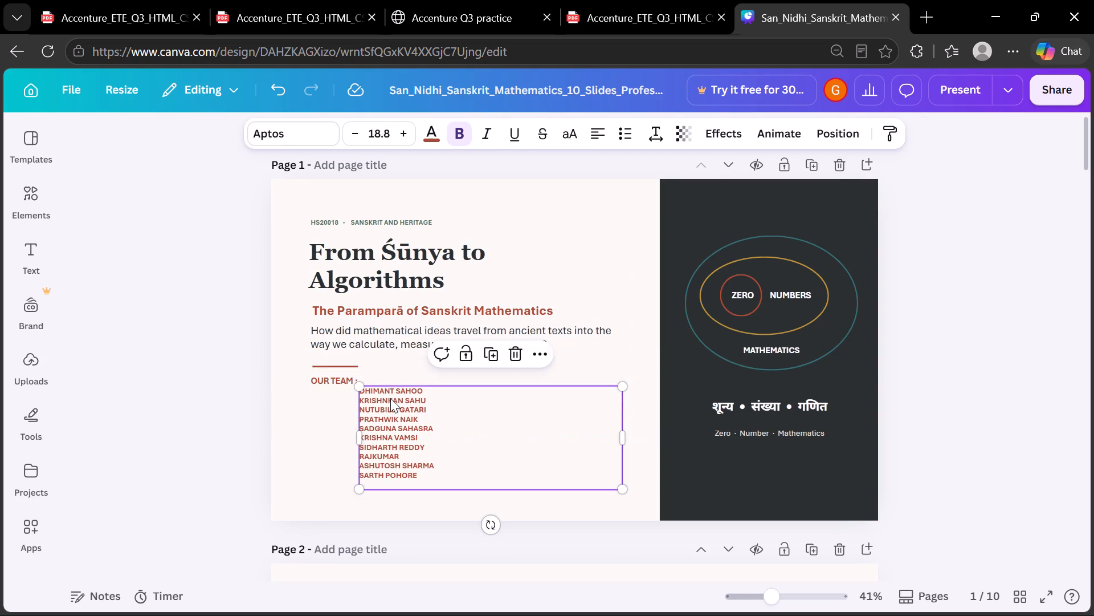
left_click_drag(626, 491, 634, 500)
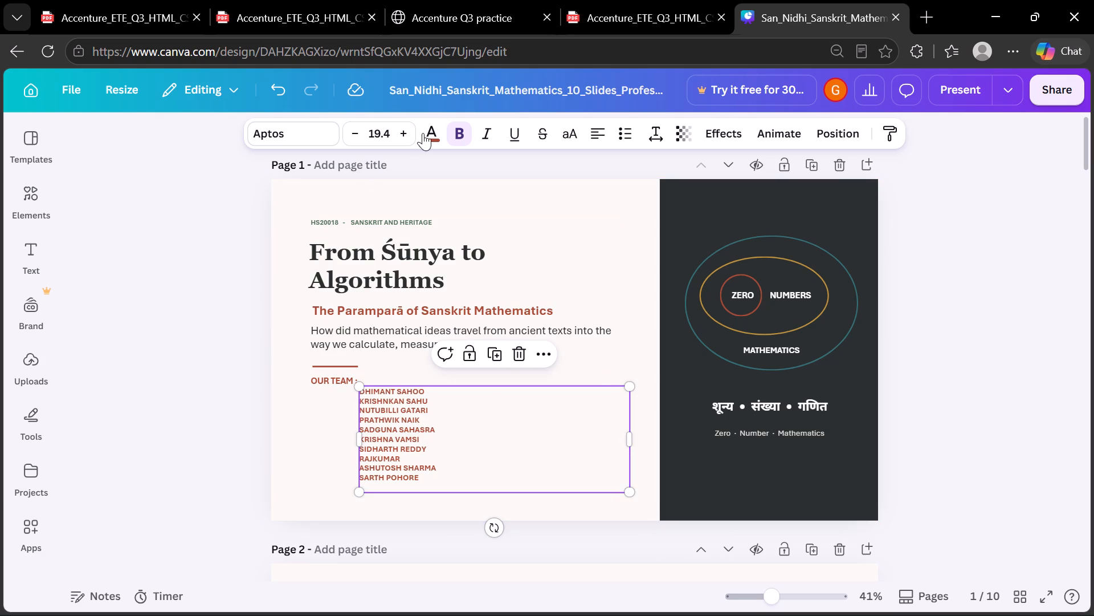
Change the names list's text color to Gray green #52705d.
left_click(428, 137)
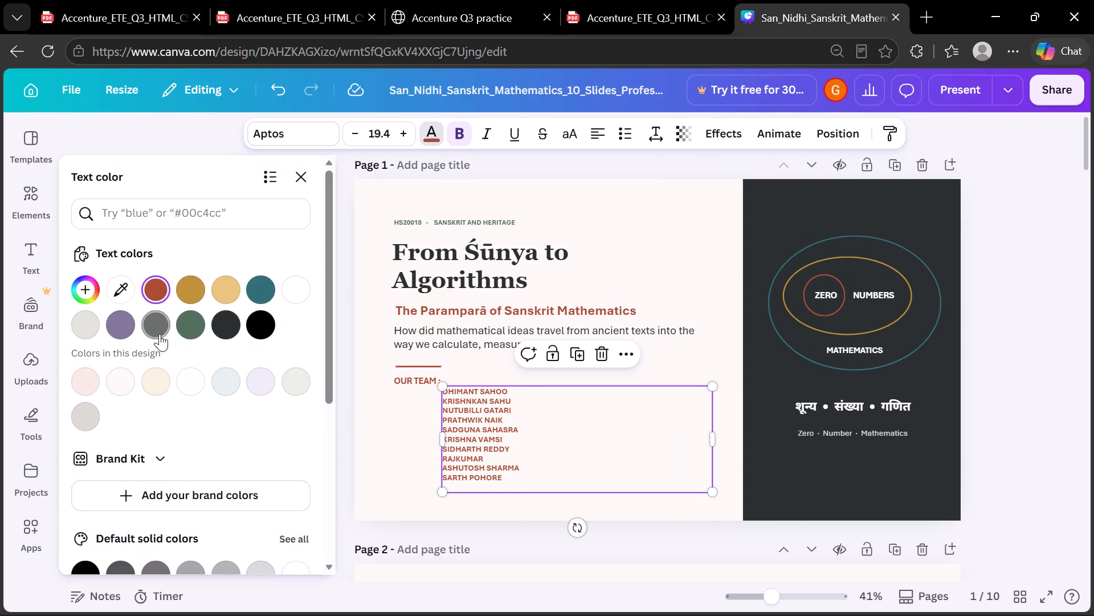
left_click(158, 333)
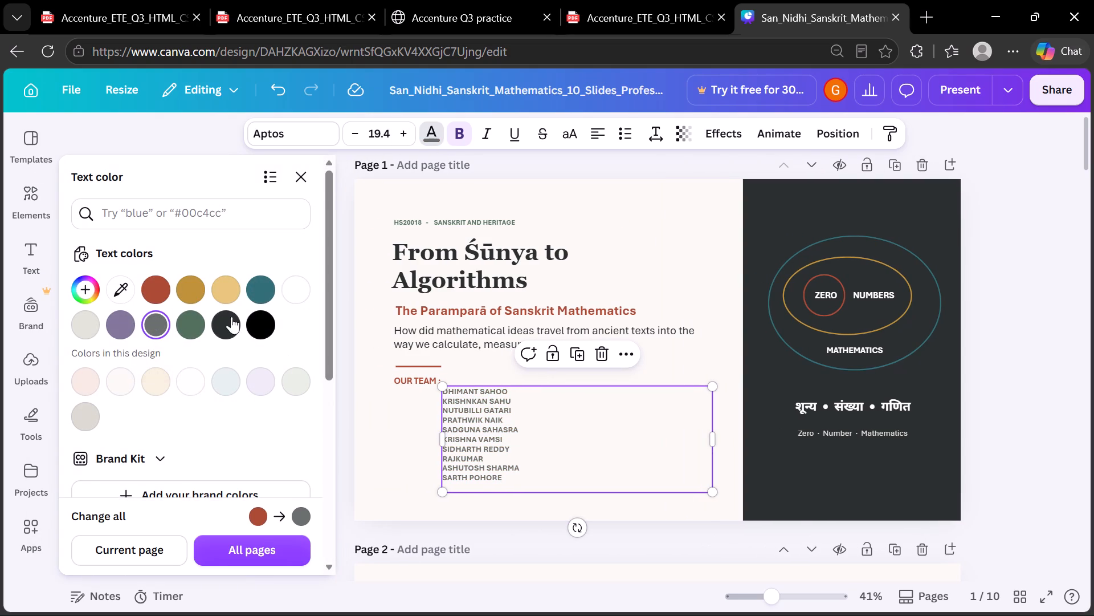
left_click(190, 337)
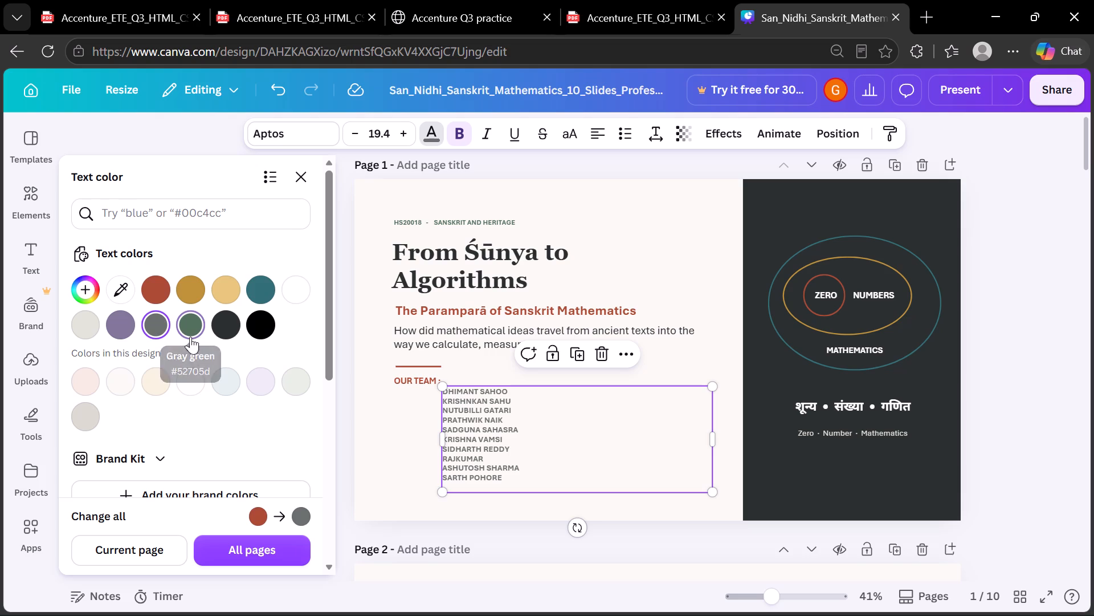
left_click(370, 428)
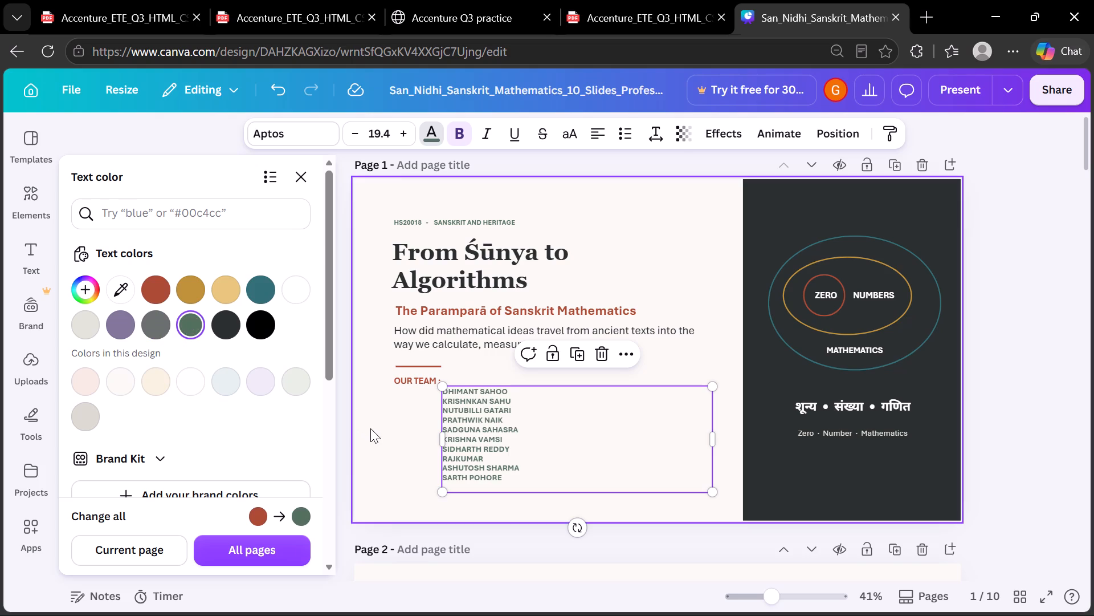
left_click(370, 428)
left_click(562, 511)
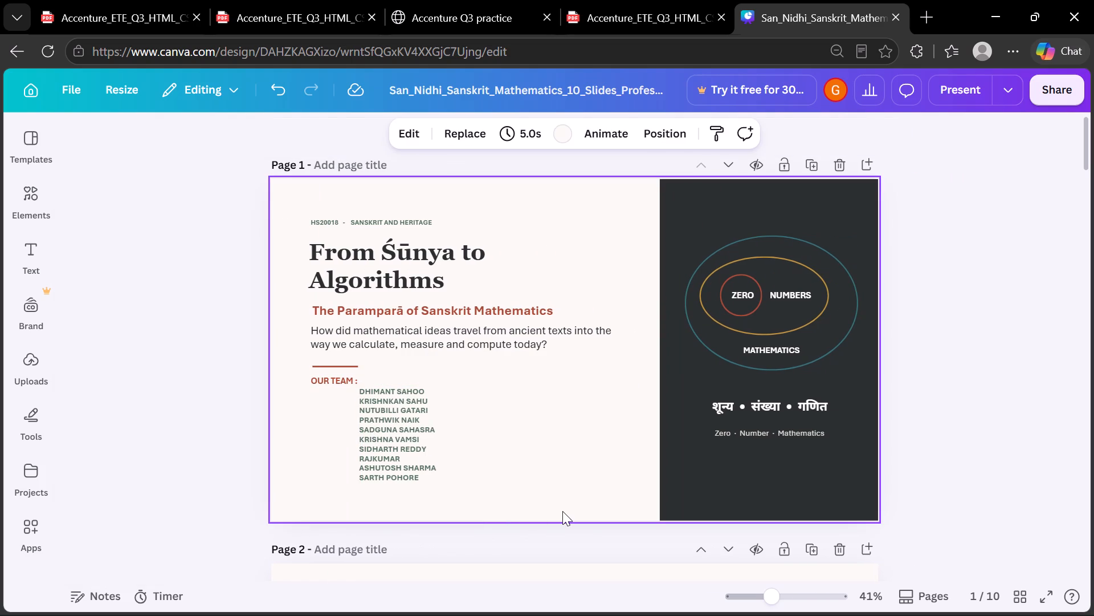
Shift the OUR TEAM heading and the names list together slightly to line up with the divider line.
left_click_drag(309, 445, 329, 392)
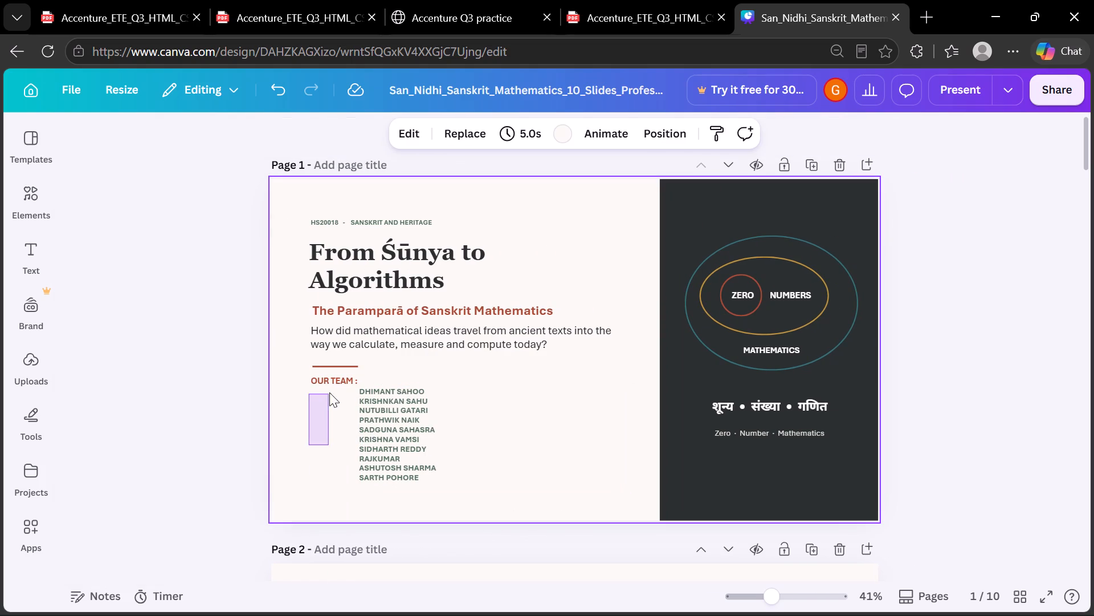
left_click_drag(329, 392, 388, 378)
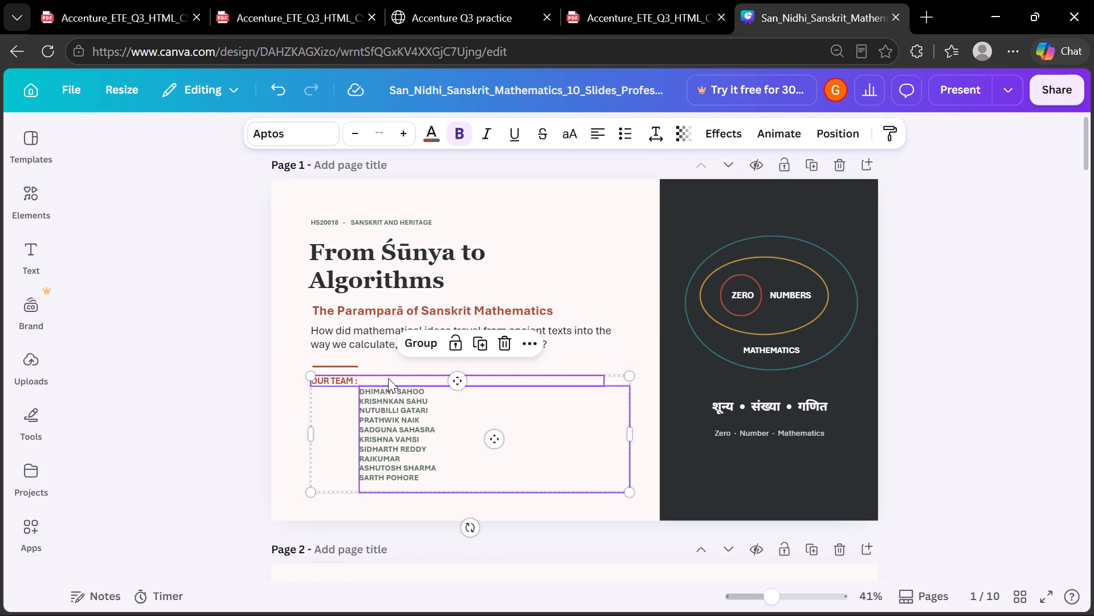
left_click(393, 406)
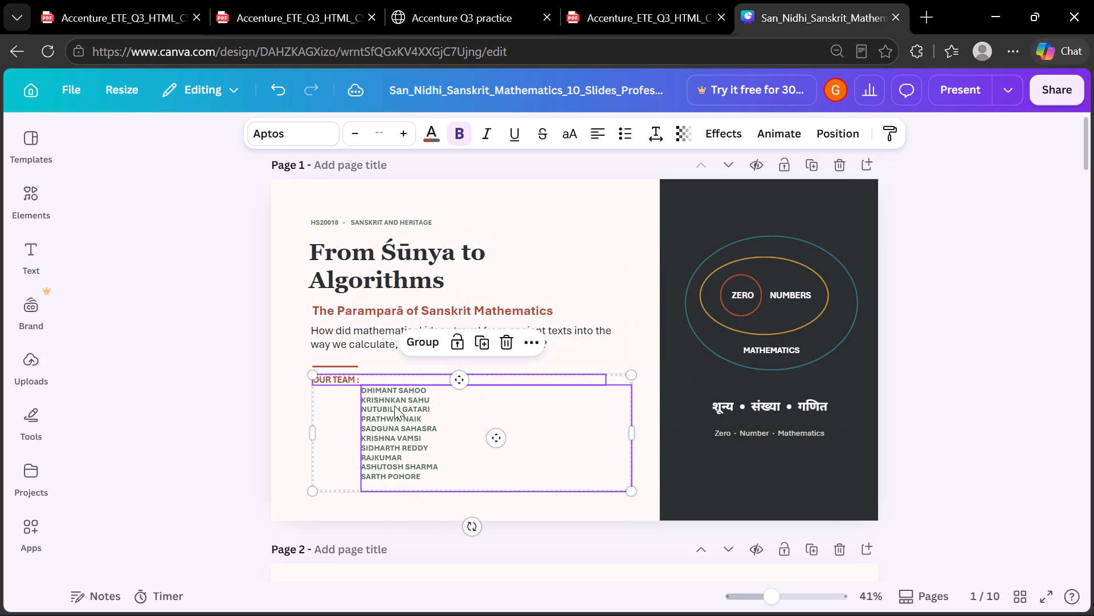
left_click(352, 376)
Increase the OUR TEAM heading's font size by a few points.
left_click(307, 469)
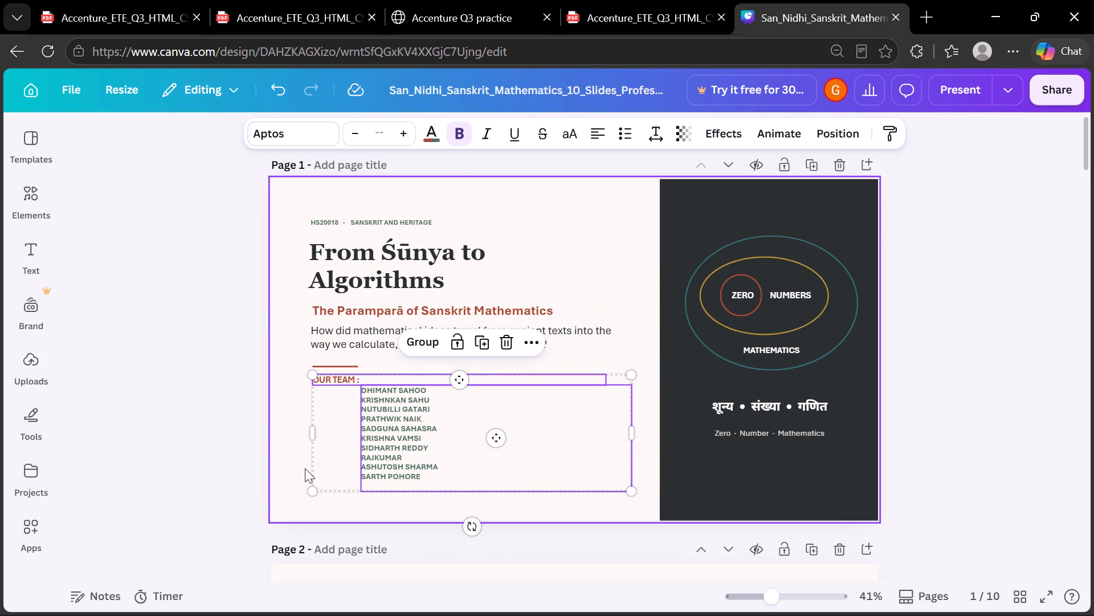
left_click(305, 468)
left_click(374, 376)
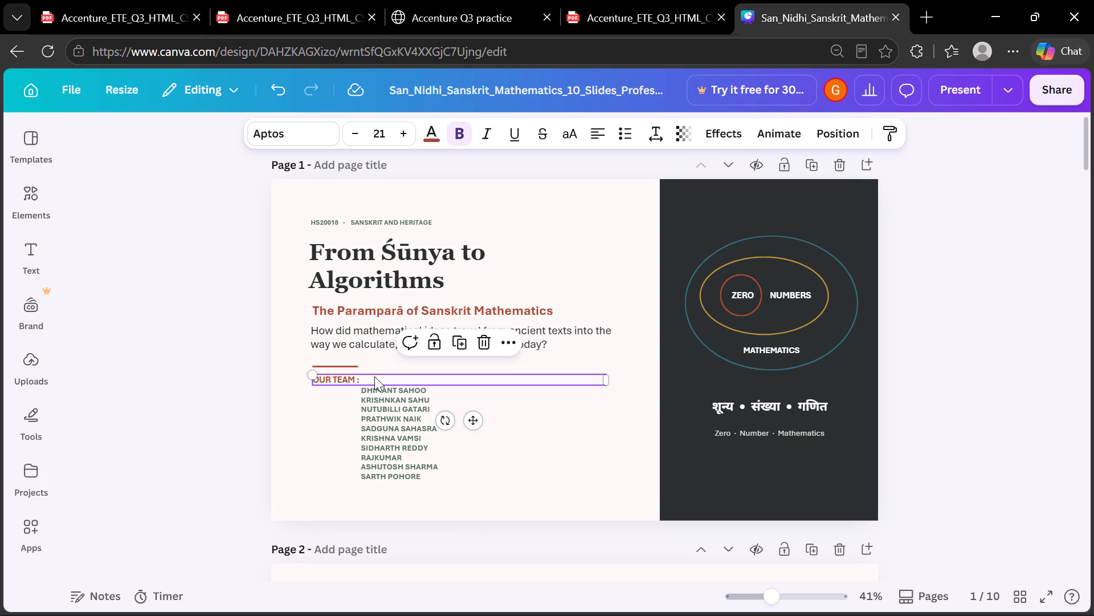
triple_click(402, 136)
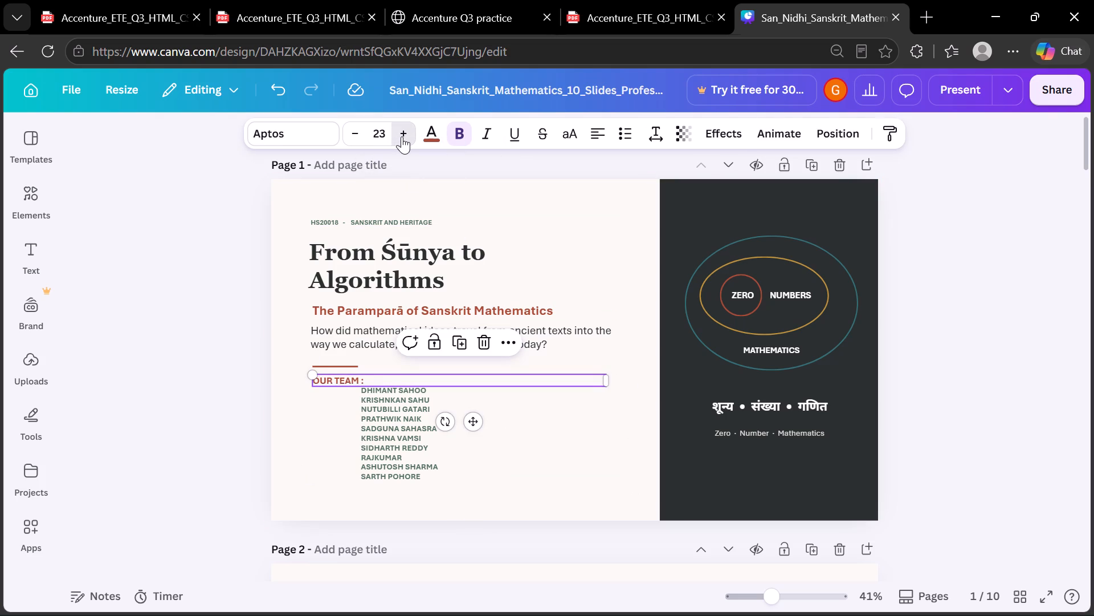
left_click(402, 136)
left_click(317, 390)
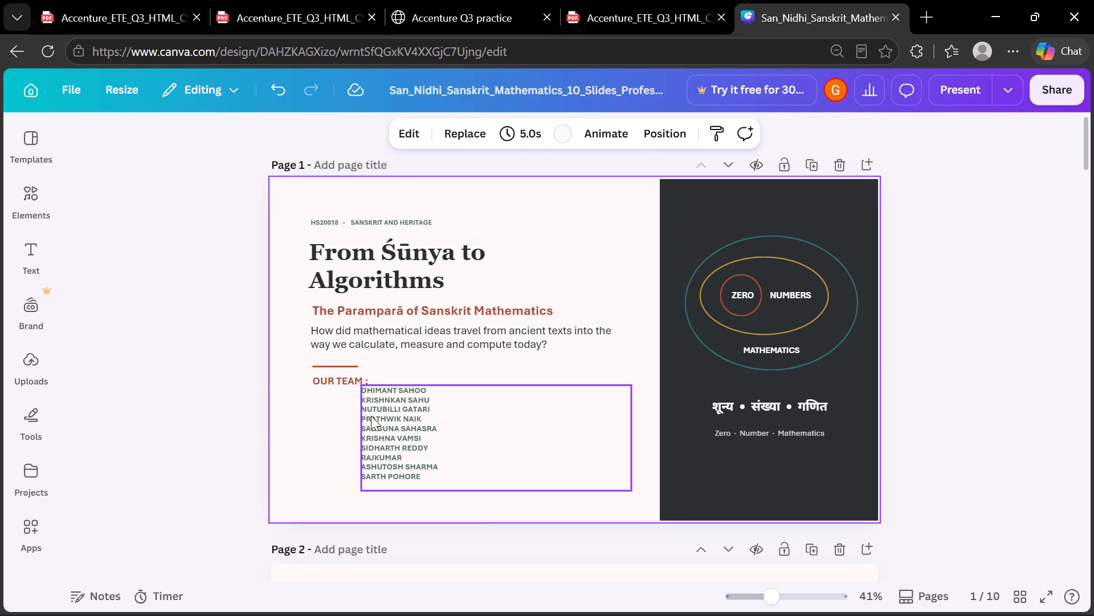
Move the names list sideways so that it sits clear of the OUR TEAM heading.
left_click_drag(371, 416, 407, 418)
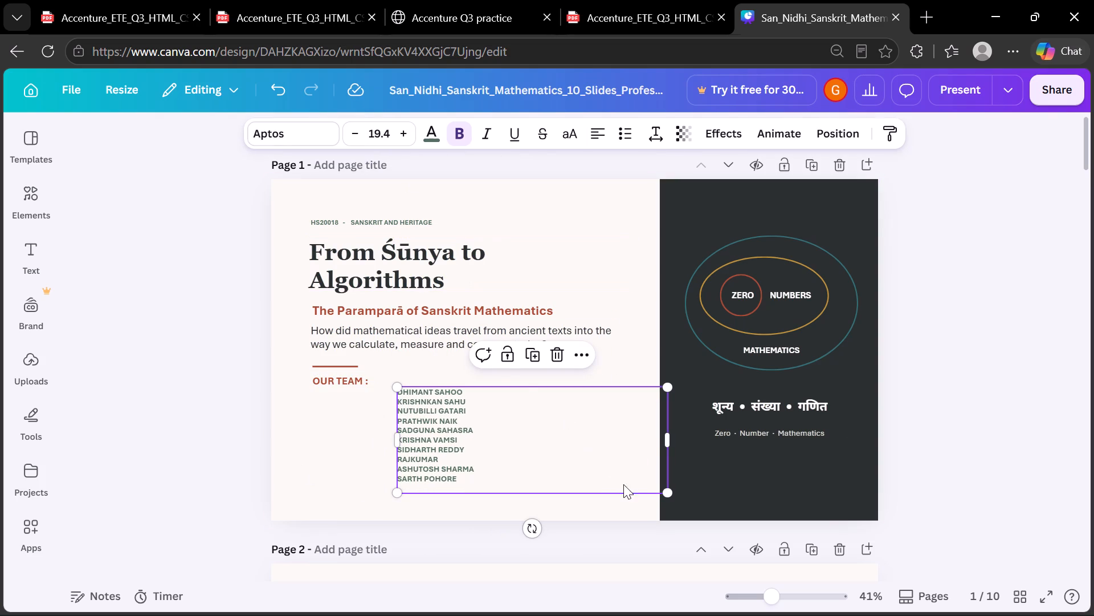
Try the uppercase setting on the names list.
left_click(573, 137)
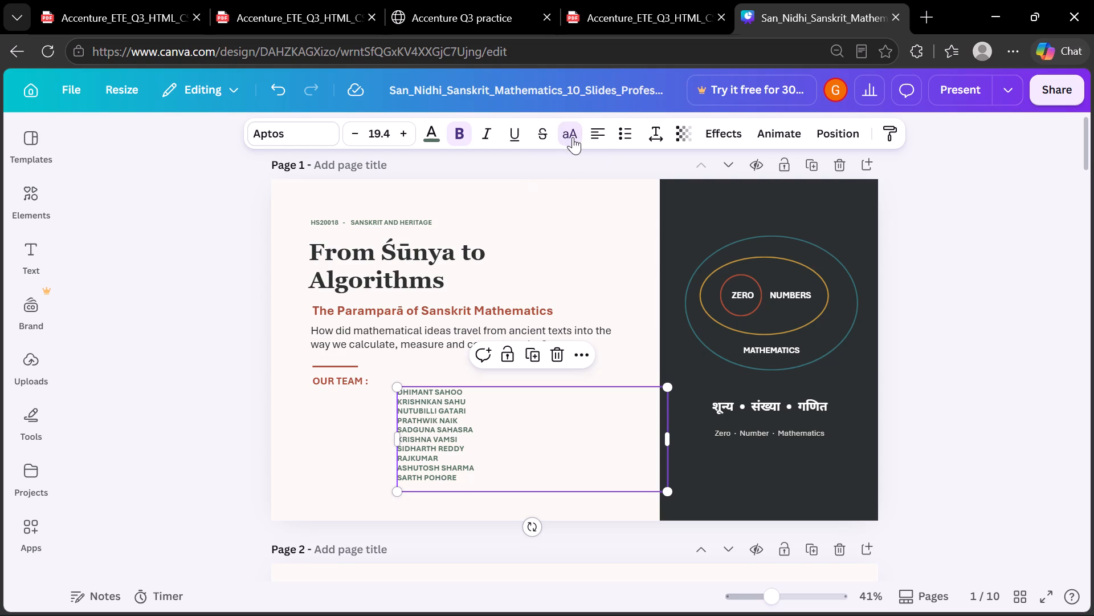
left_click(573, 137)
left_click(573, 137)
Scale the names list down to font size 16.9.
left_click_drag(668, 490, 618, 488)
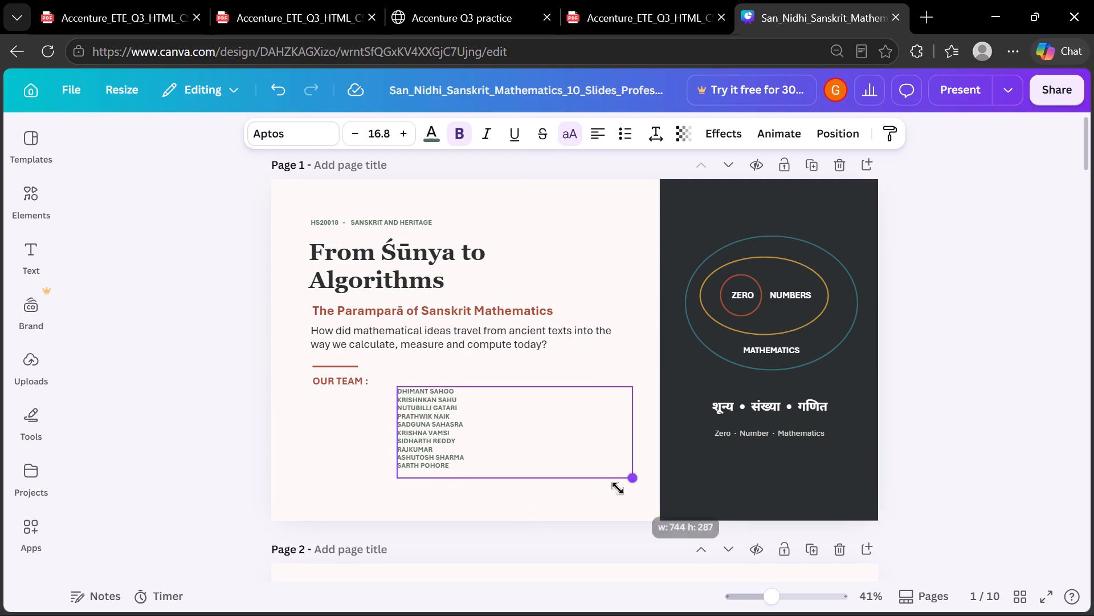
left_click_drag(618, 488, 587, 476)
left_click_drag(587, 476, 594, 463)
left_click_drag(594, 463, 622, 493)
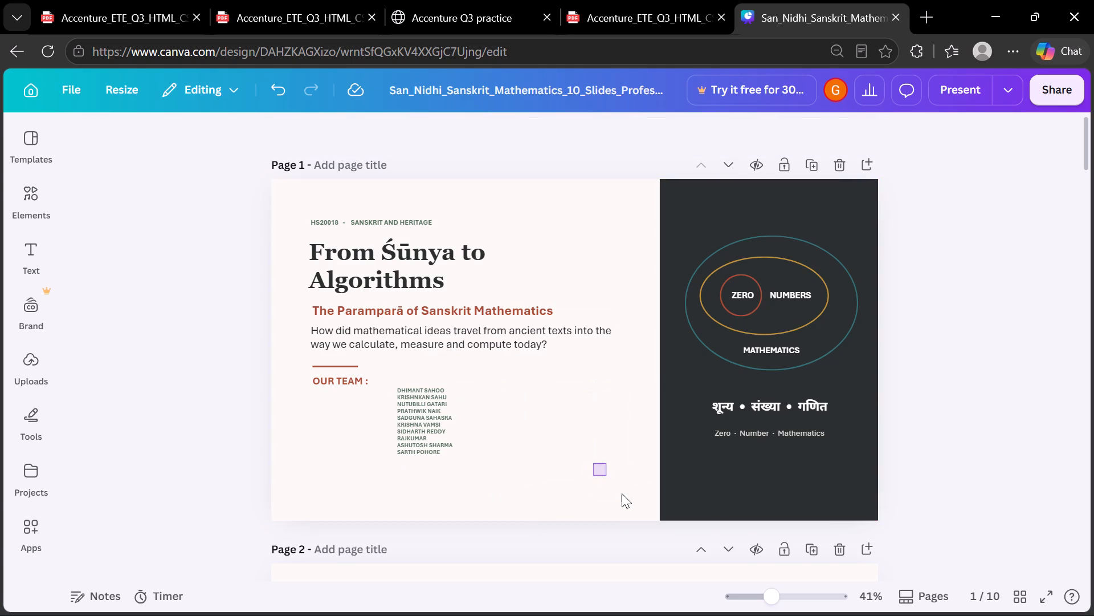
left_click_drag(622, 493, 624, 496)
left_click(473, 451)
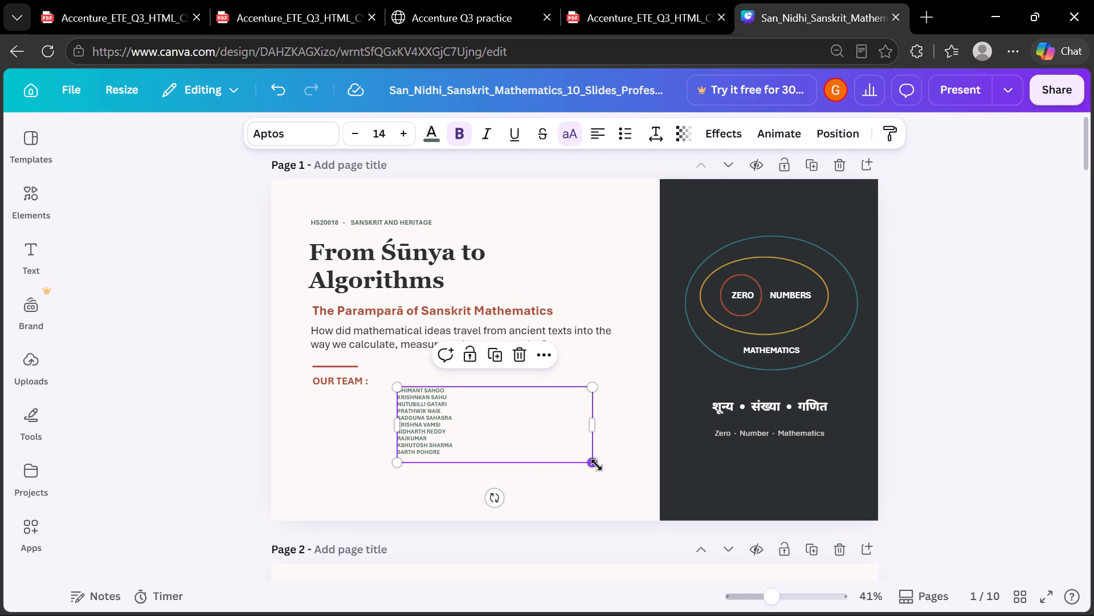
left_click_drag(597, 465, 619, 530)
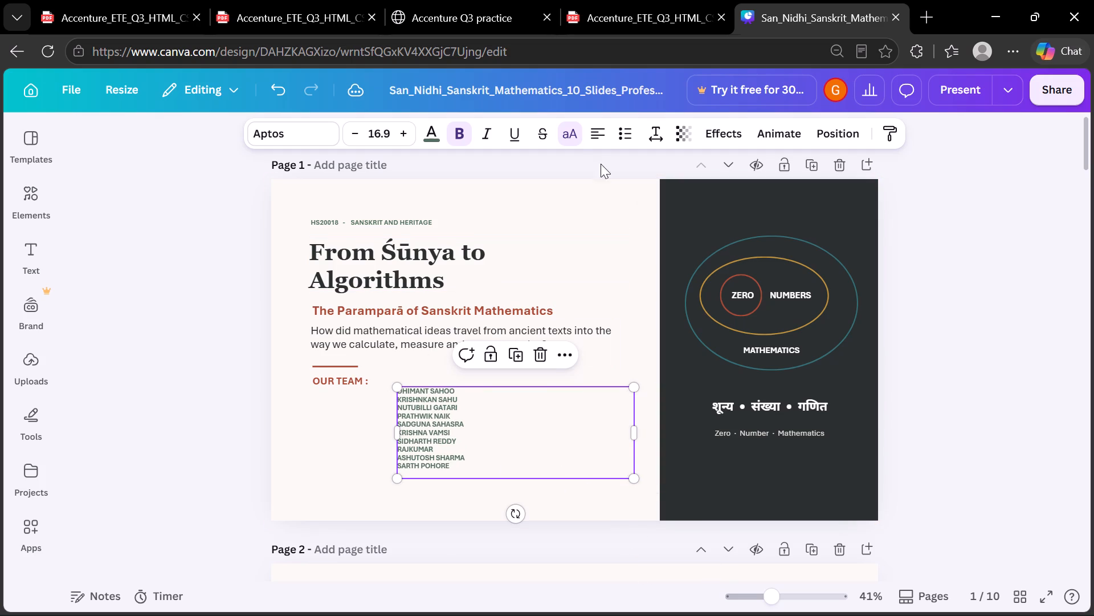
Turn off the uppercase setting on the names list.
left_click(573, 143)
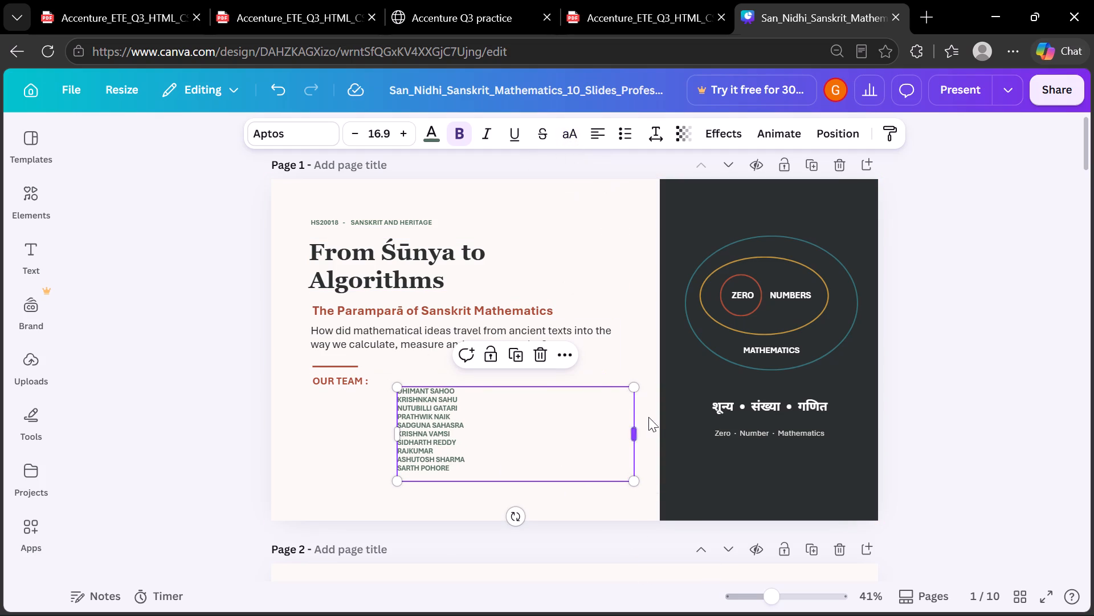
Narrow the names list's text box by bringing its outer edge closer to the names.
left_click_drag(637, 428, 557, 423)
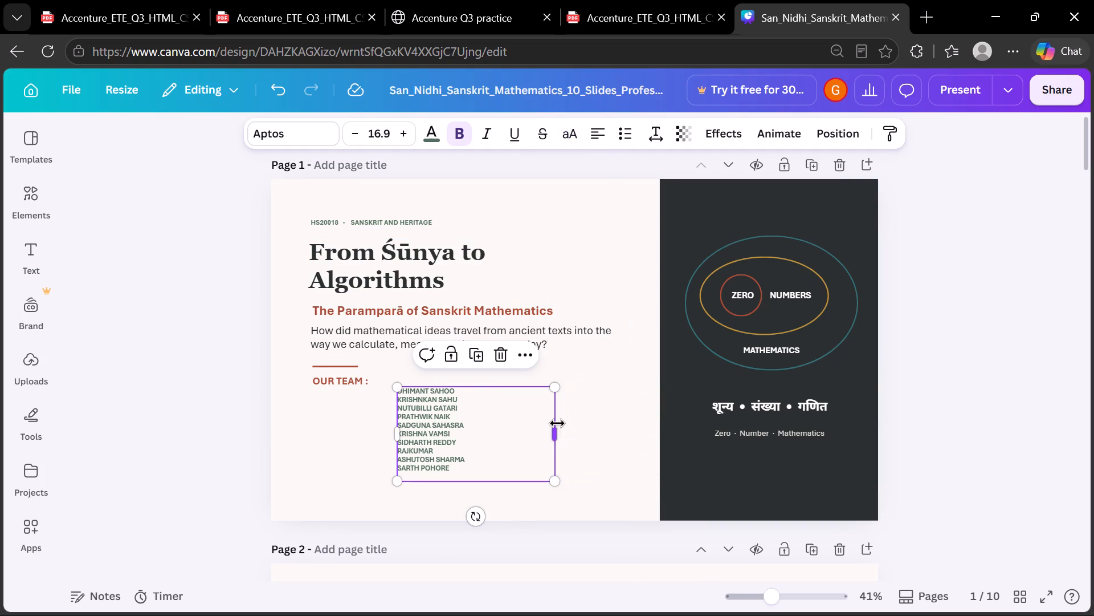
left_click(447, 419)
left_click(621, 468)
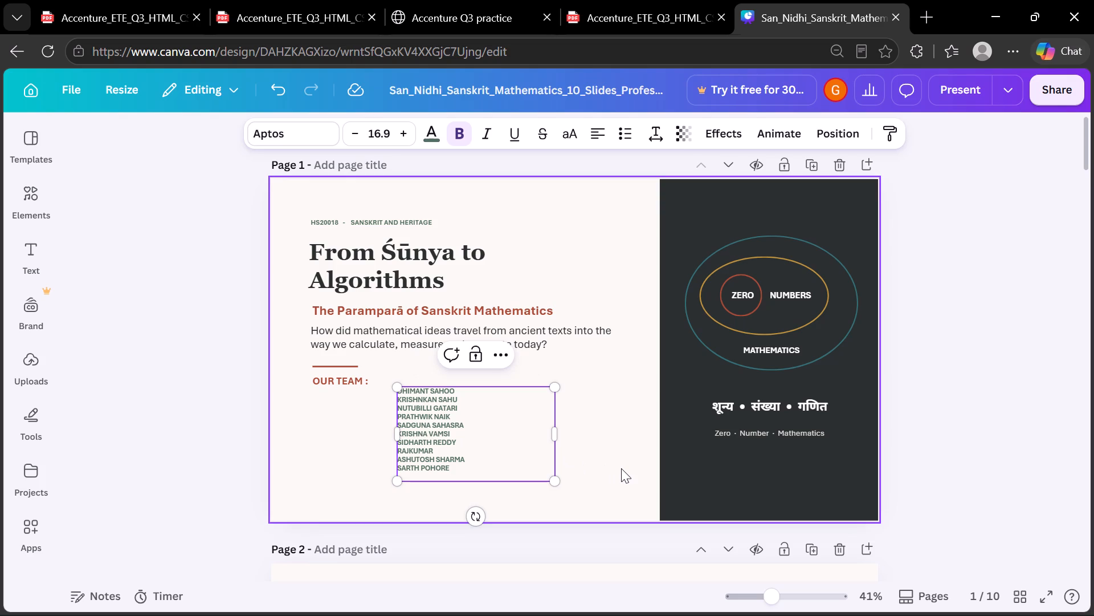
Correct the second word of the third team member's name to GAYATRI.
left_click(456, 419)
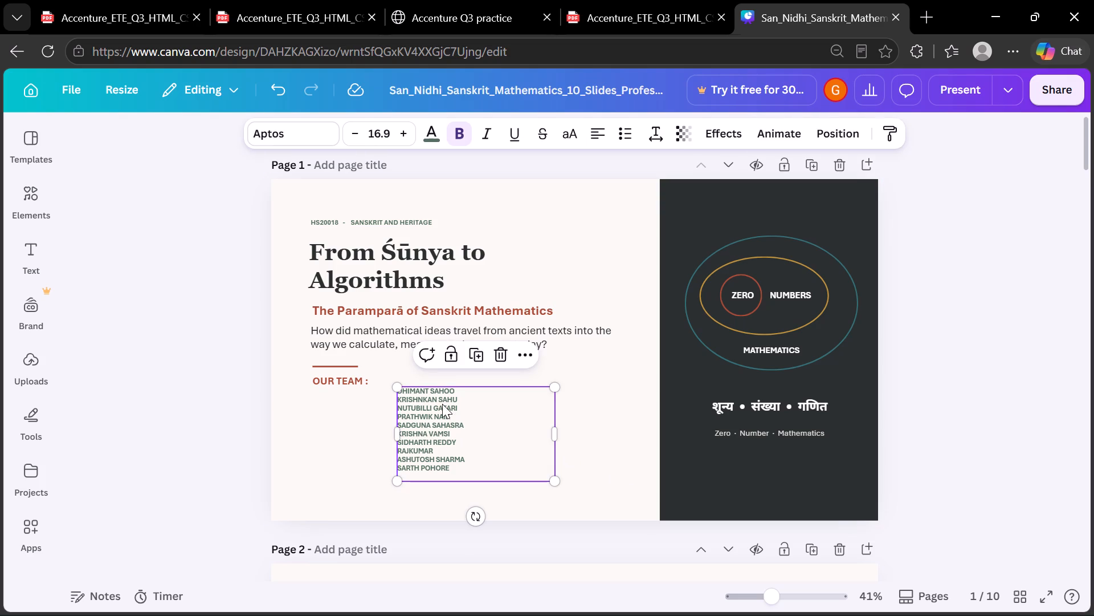
left_click(443, 408)
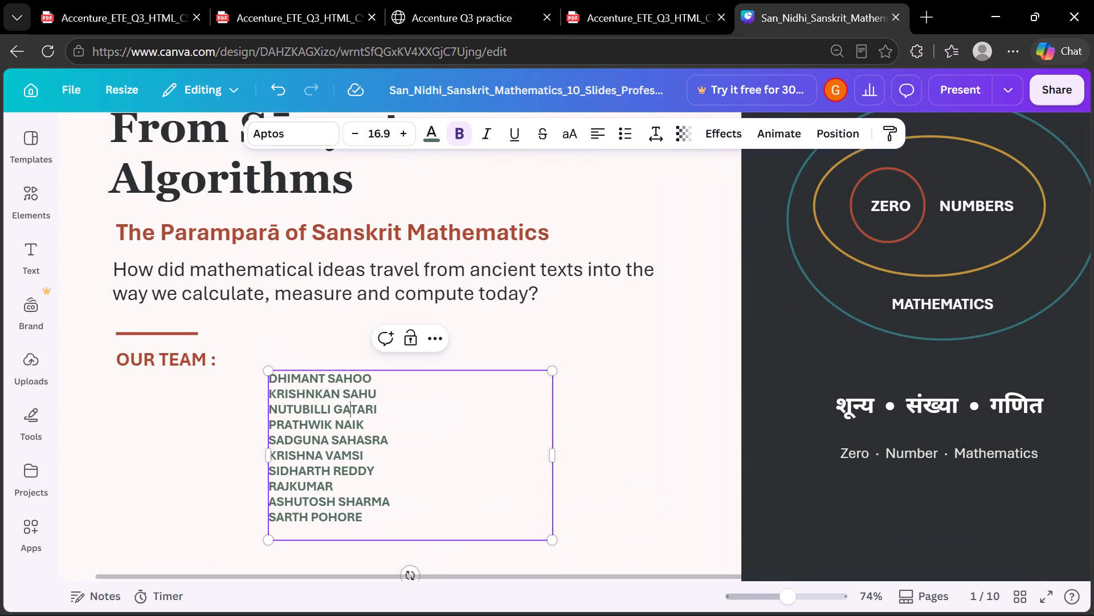
key("Right")
key("BackSpace")
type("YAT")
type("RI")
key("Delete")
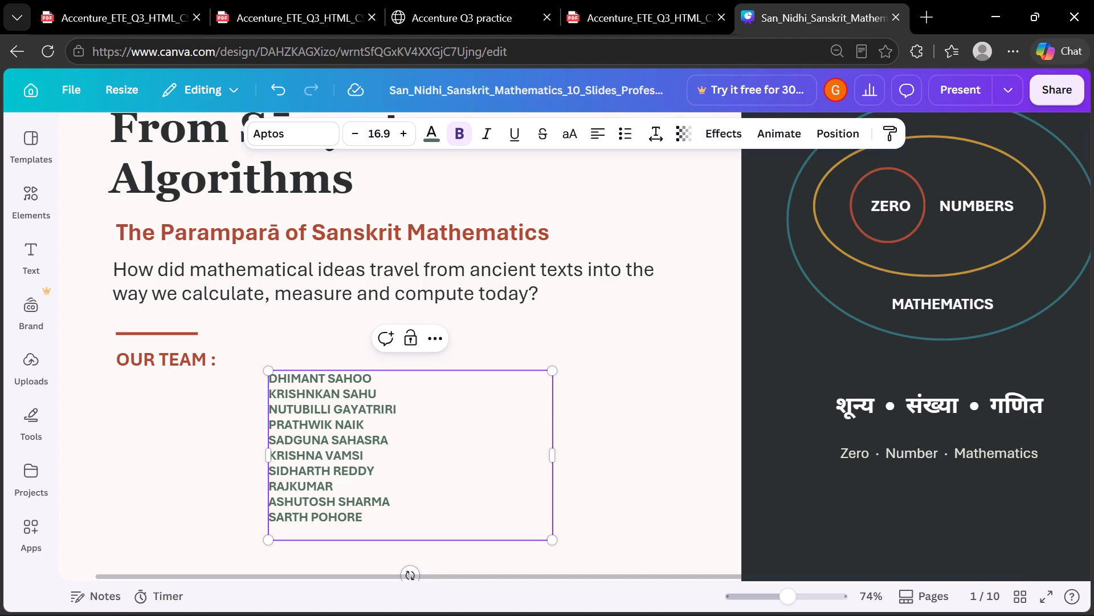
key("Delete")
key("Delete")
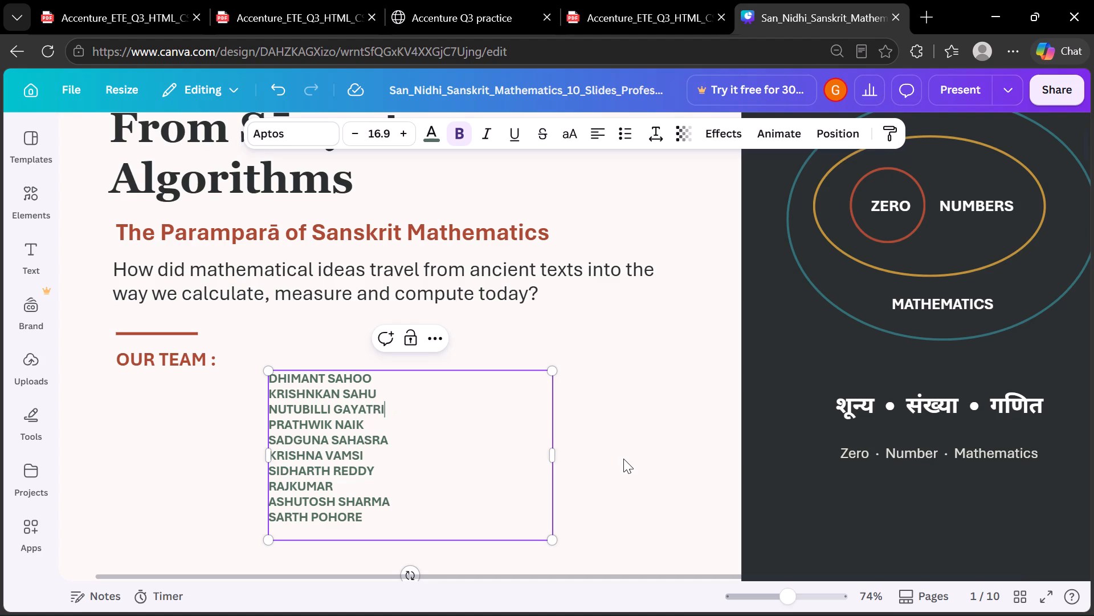
left_click(623, 459)
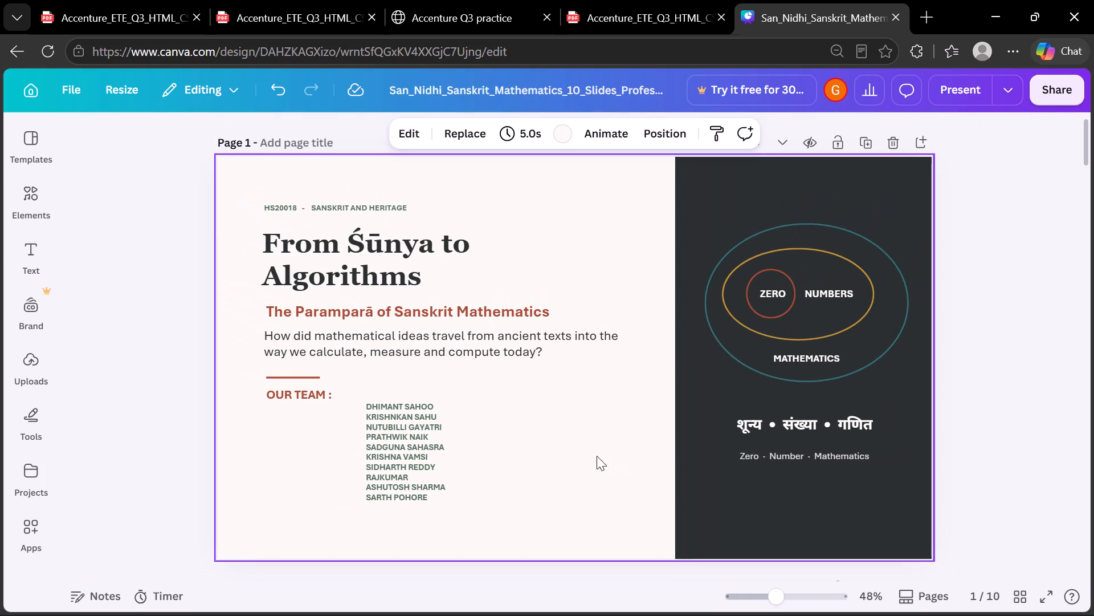
left_click(607, 426)
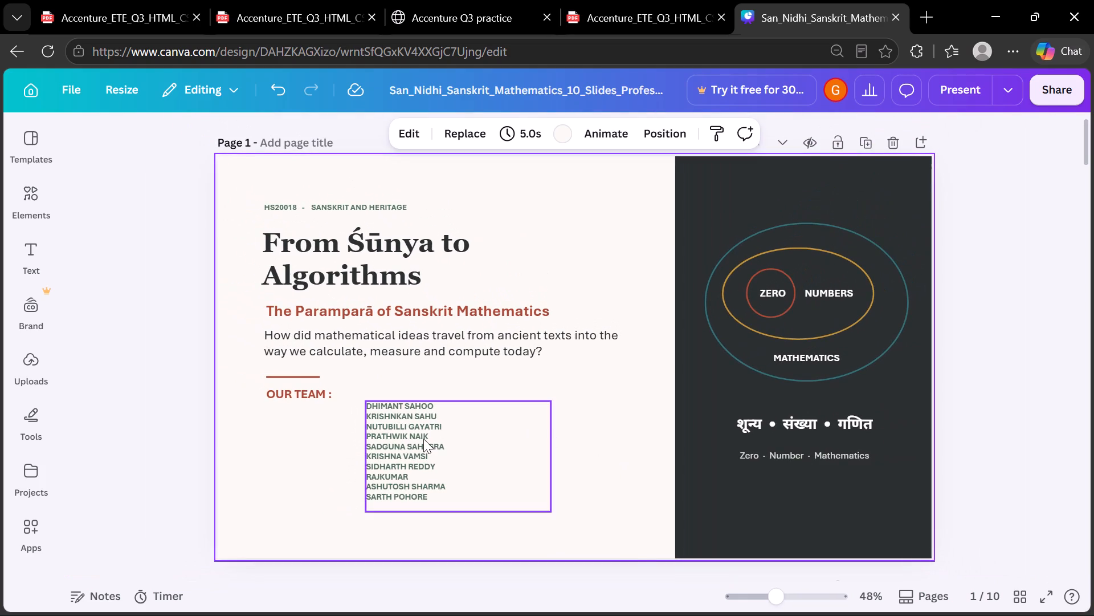
Move the names list farther from the OUR TEAM heading, toward the dark panel.
left_click_drag(423, 439, 498, 444)
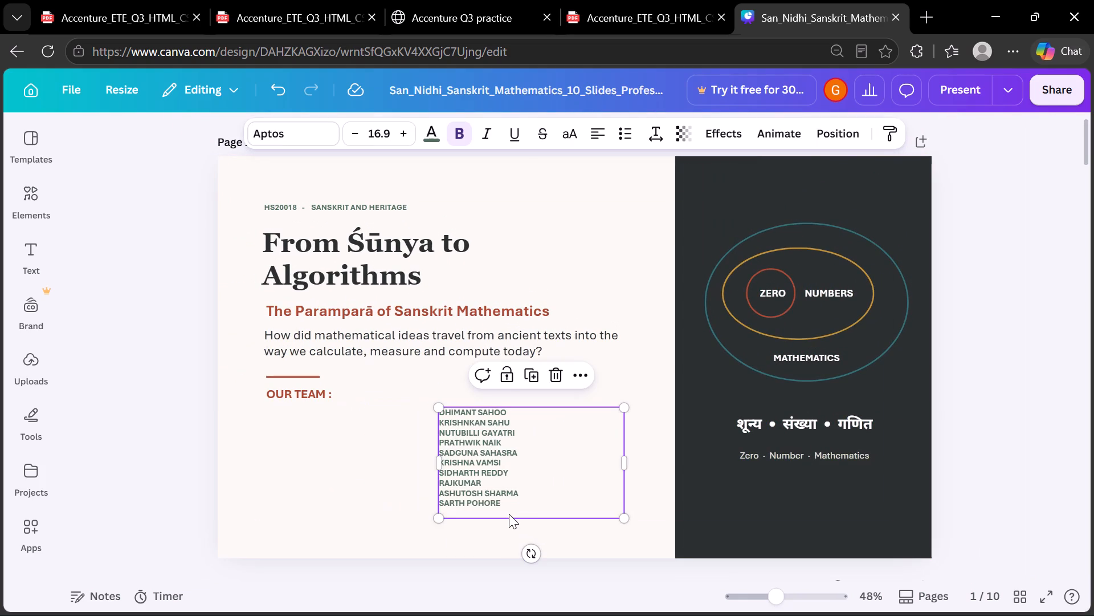
Add POOJA as a new last line of the names list.
left_click(509, 514)
key("Delete")
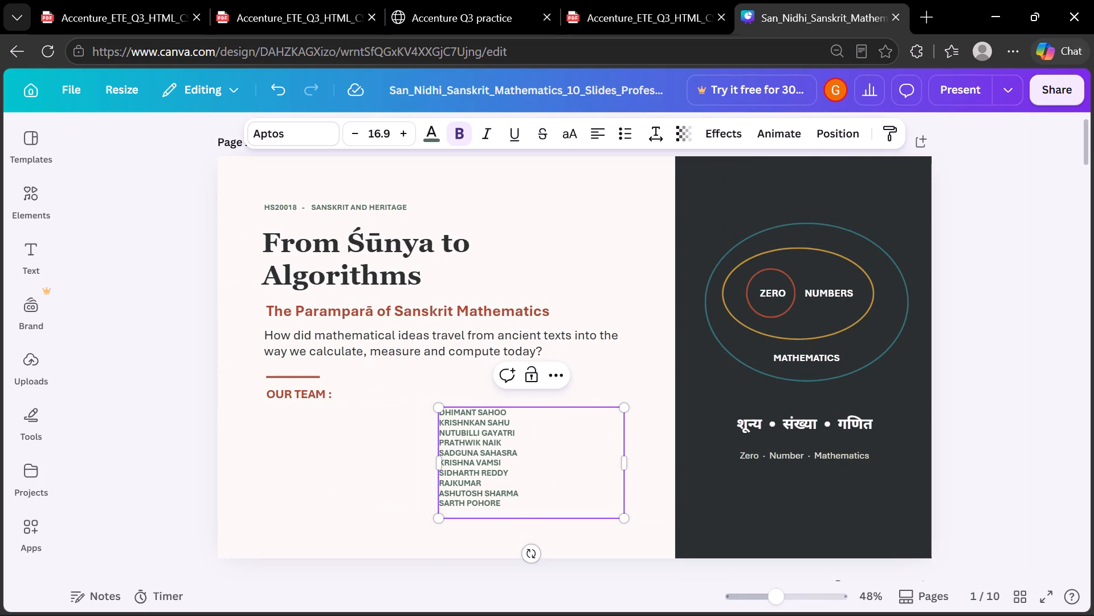
key("BackSpace")
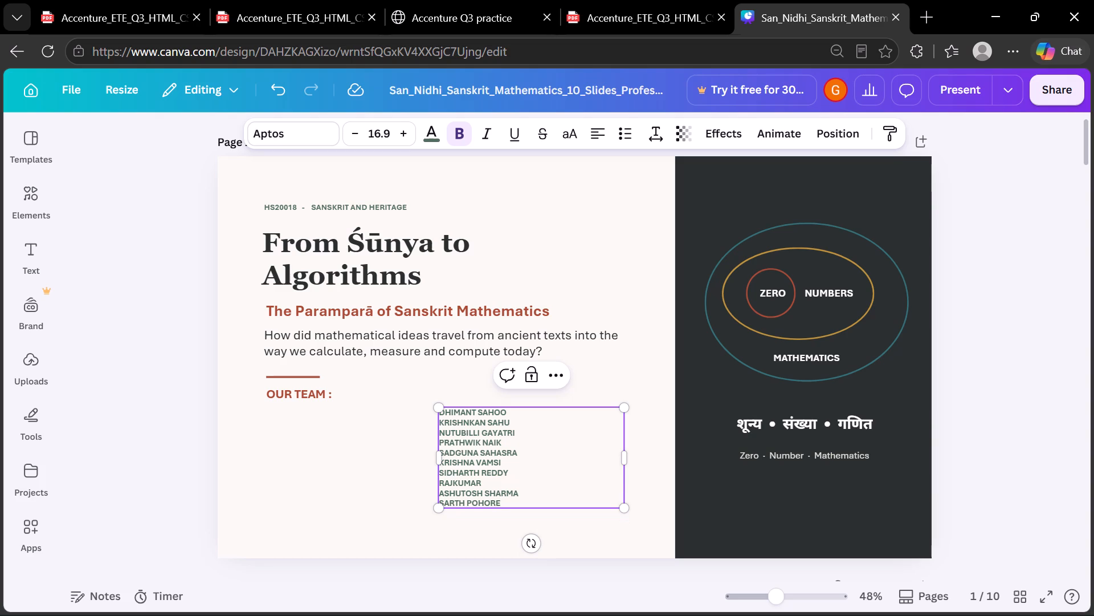
key("Return")
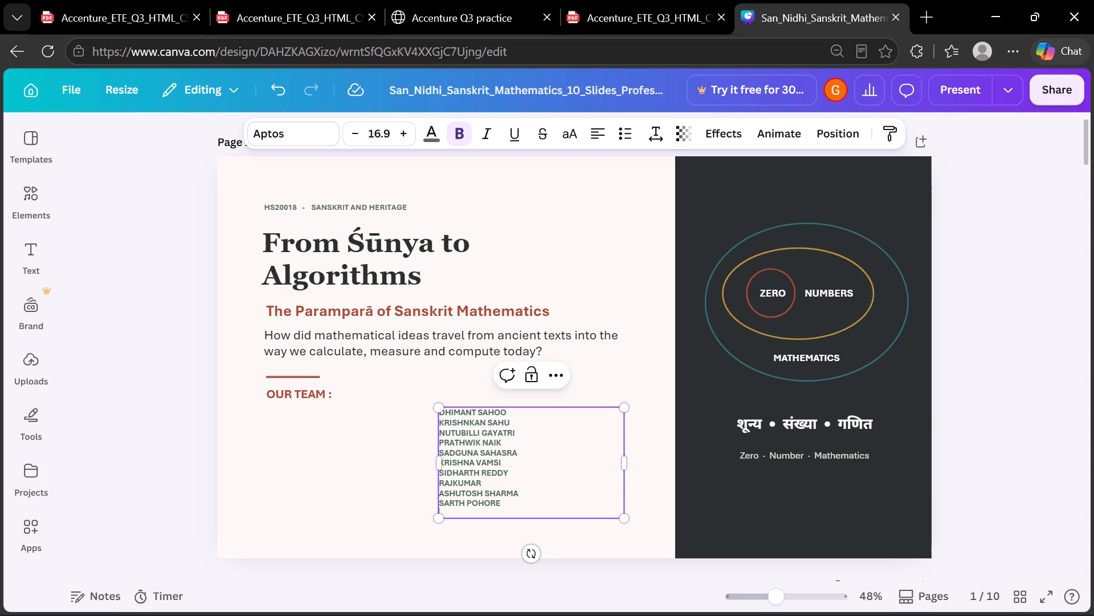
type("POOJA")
left_click(358, 476)
left_click(358, 476)
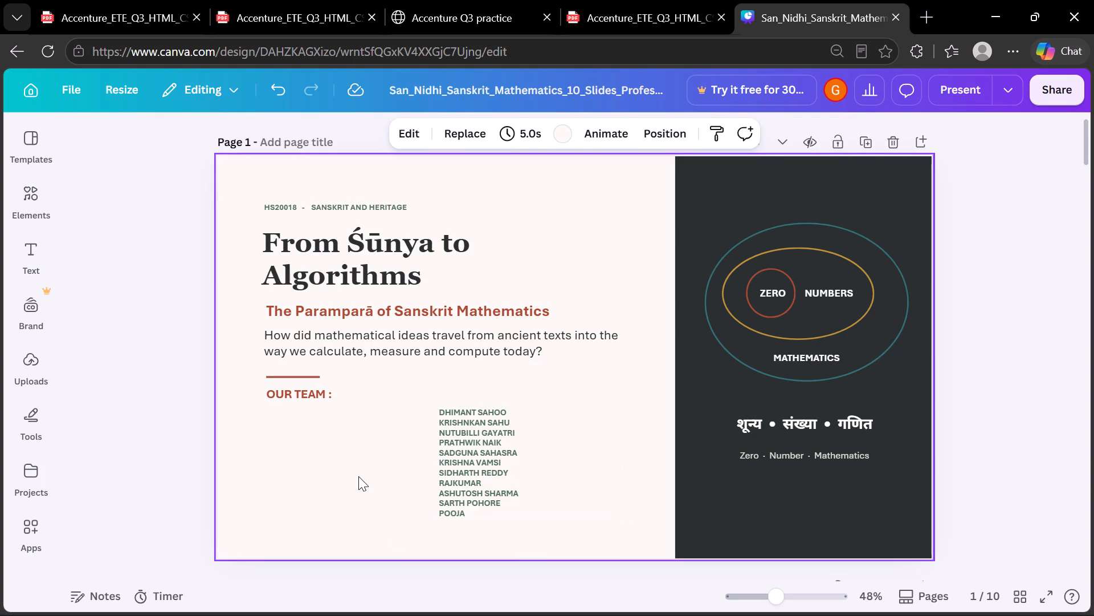
Duplicate the names list and place the copy beneath the OUR TEAM heading, beside the original list.
left_click(440, 464)
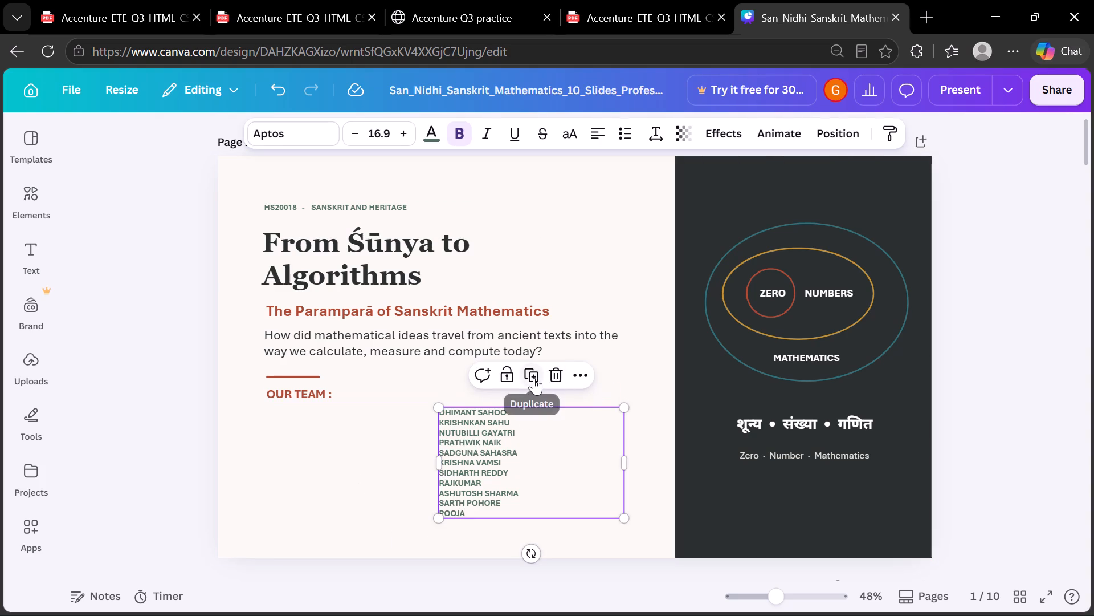
left_click(534, 378)
left_click_drag(638, 468, 308, 443)
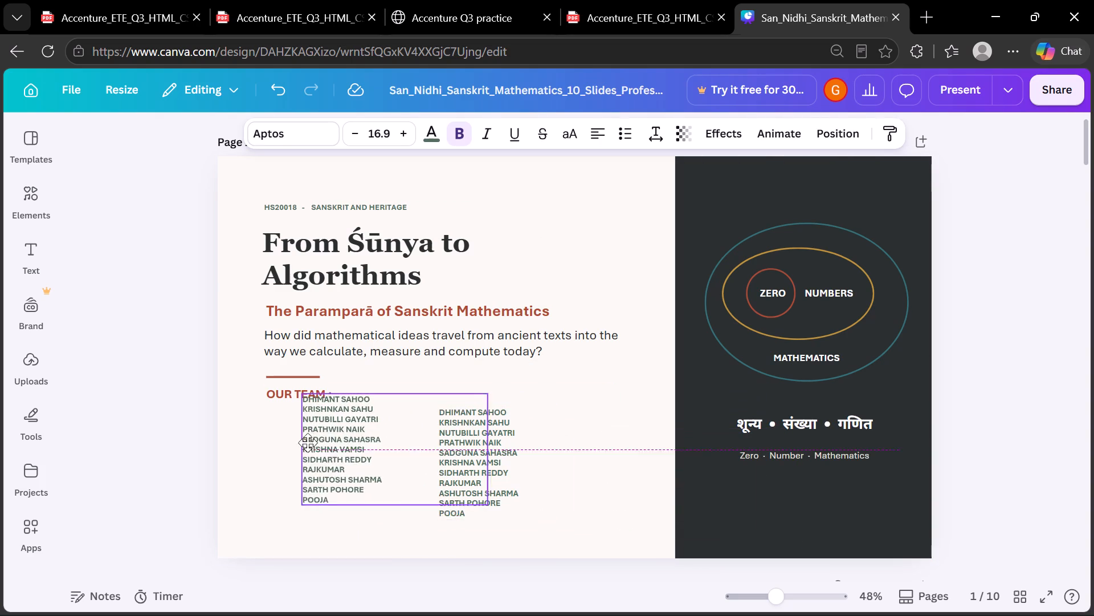
left_click_drag(308, 443, 277, 448)
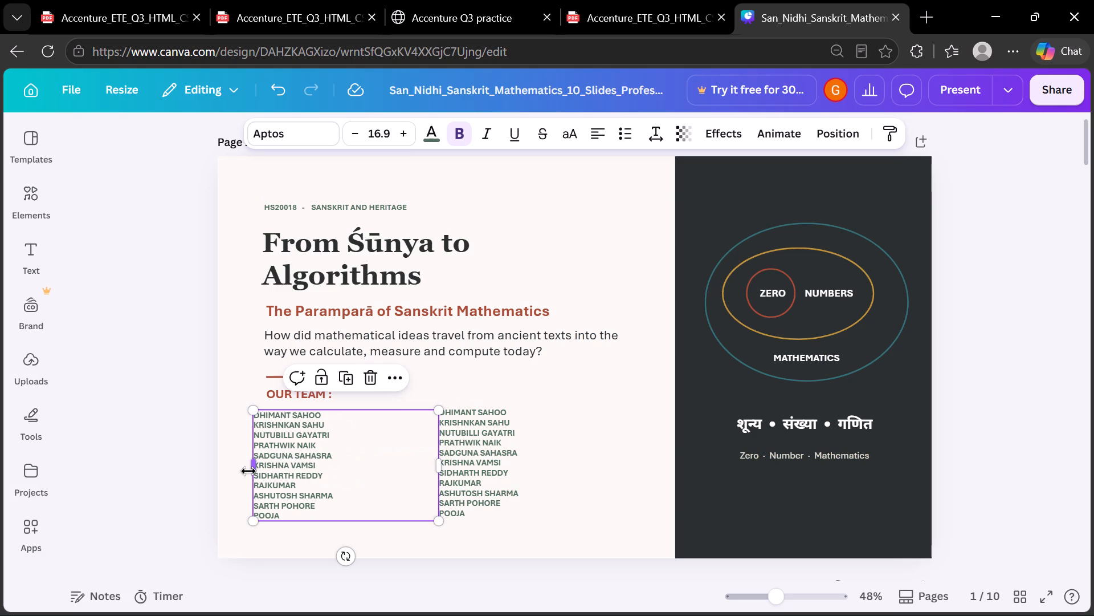
Narrow the duplicated names box to a slim column directly beside the original list.
left_click_drag(246, 471, 359, 461)
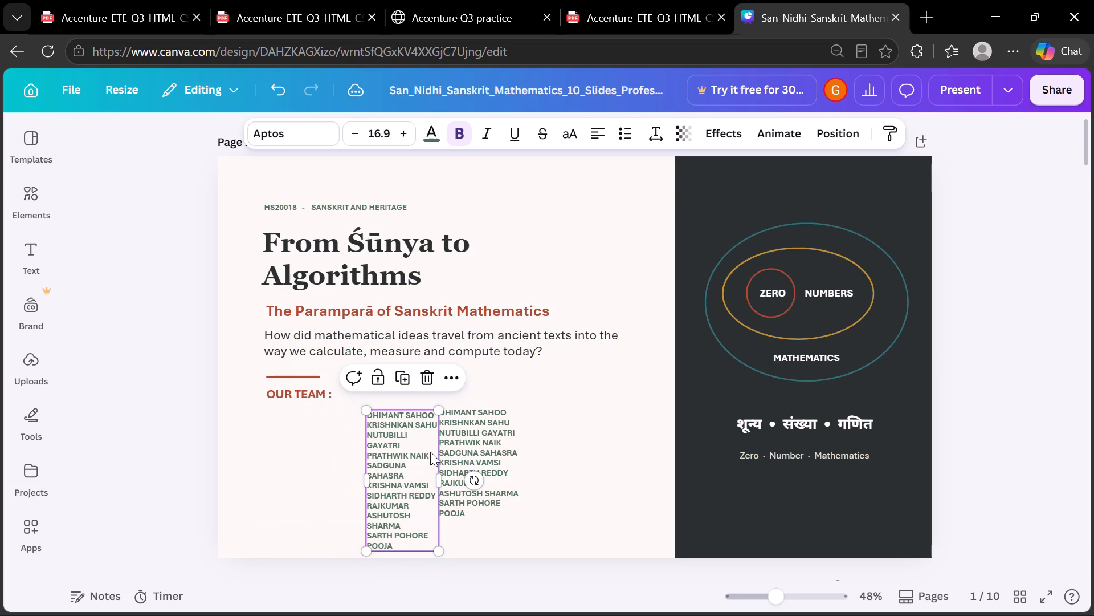
Clear all the names from the duplicated text box, keeping the empty box open for editing.
left_click(424, 449)
key("BackSpace")
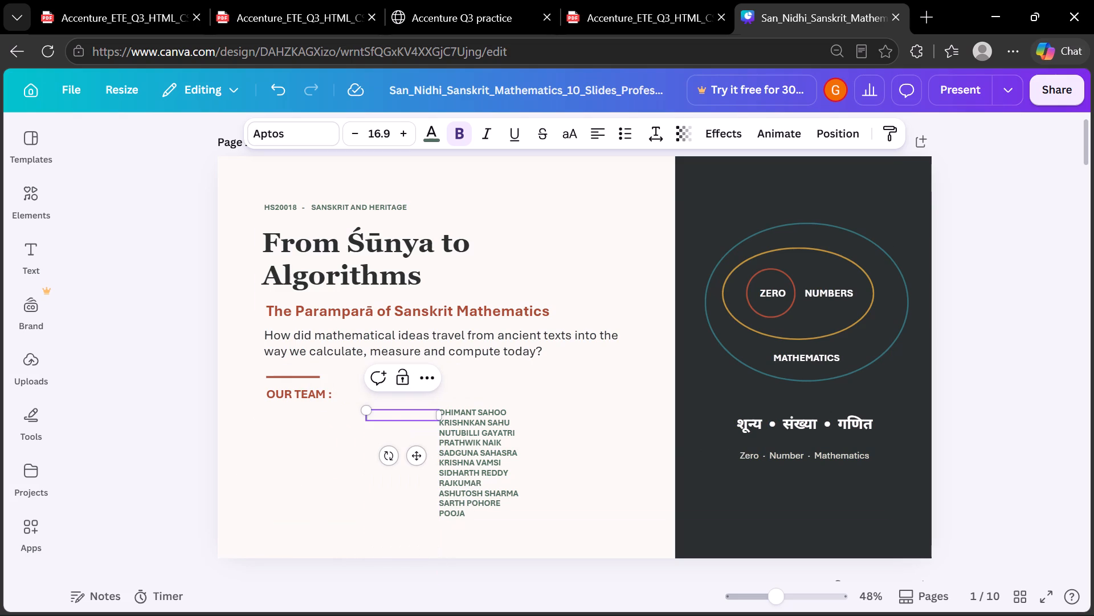
double_click(423, 418)
Leave the empty duplicate box and move the names list just below and to the right of the OUR TEAM heading.
left_click(607, 468)
left_click(635, 474)
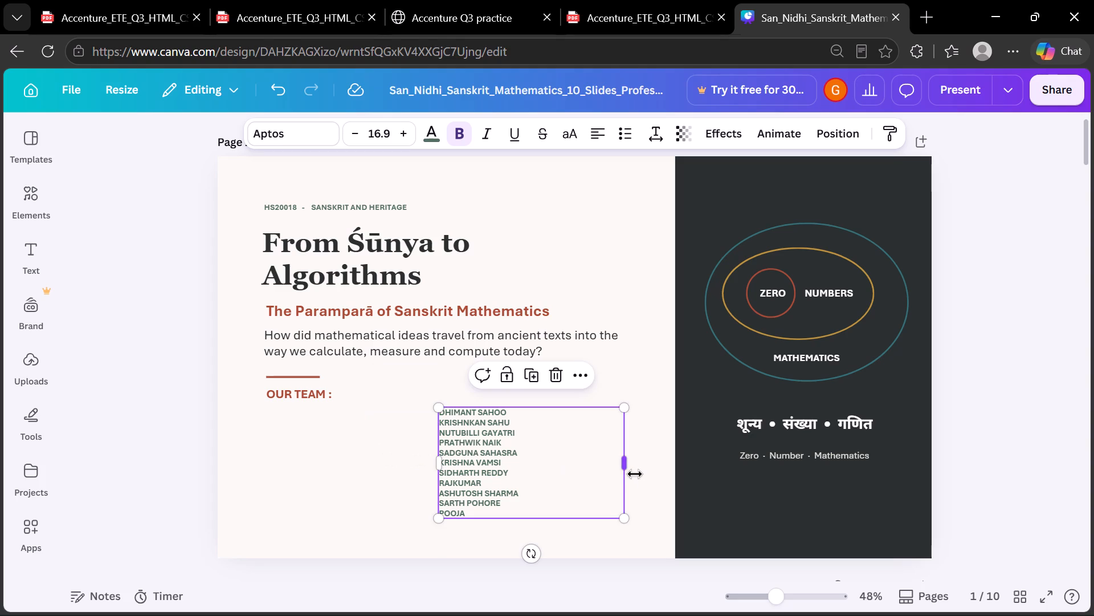
left_click(646, 522)
left_click_drag(482, 441, 475, 441)
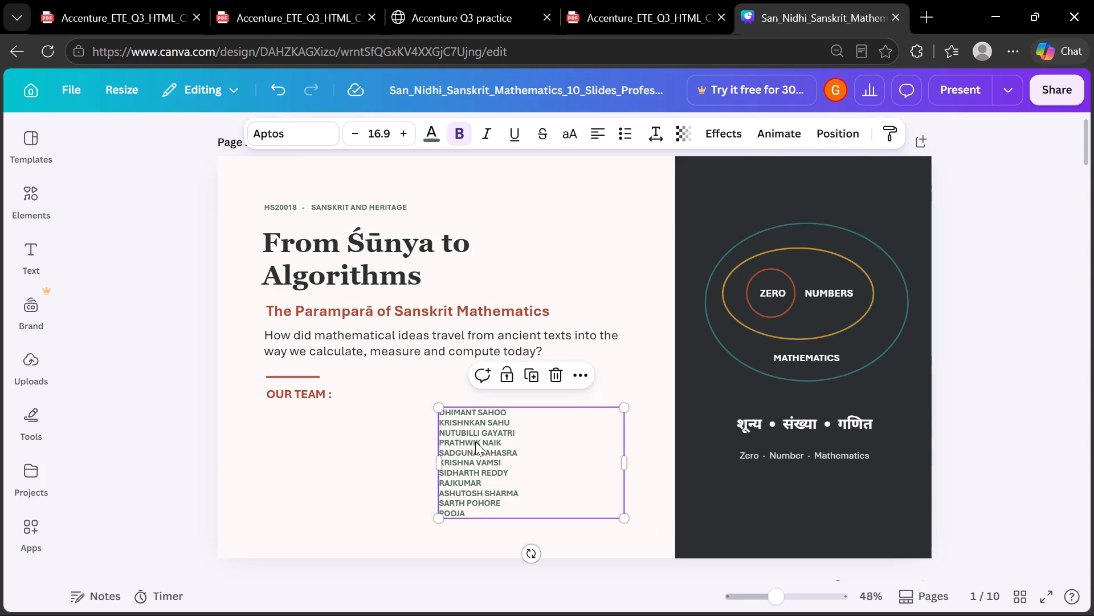
left_click_drag(475, 441, 399, 443)
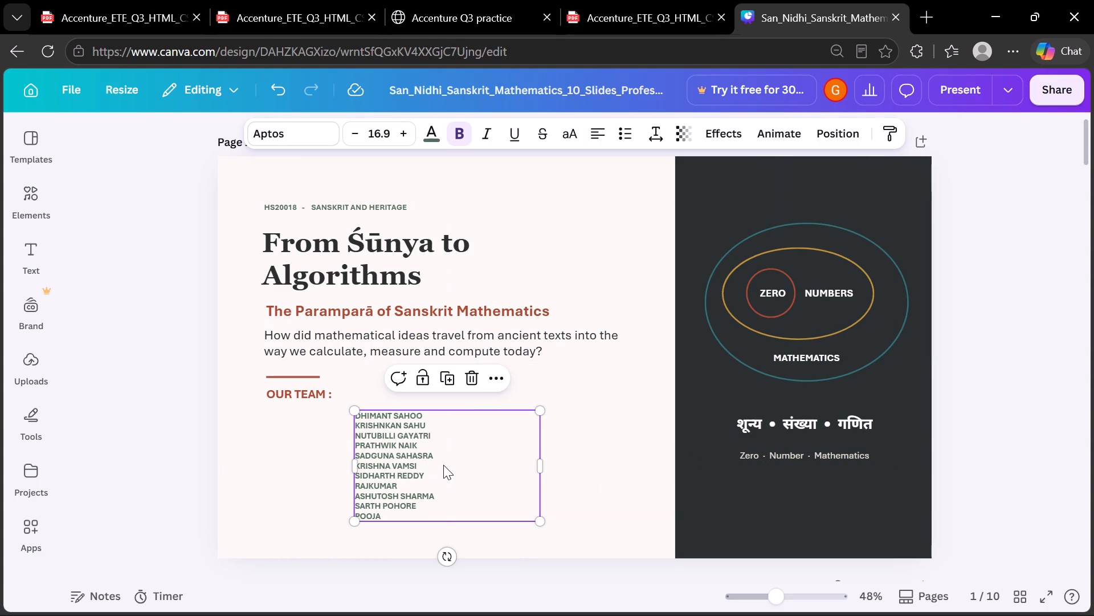
Narrow the names list's text box from its right edge so it fits the names more closely.
left_click(443, 455)
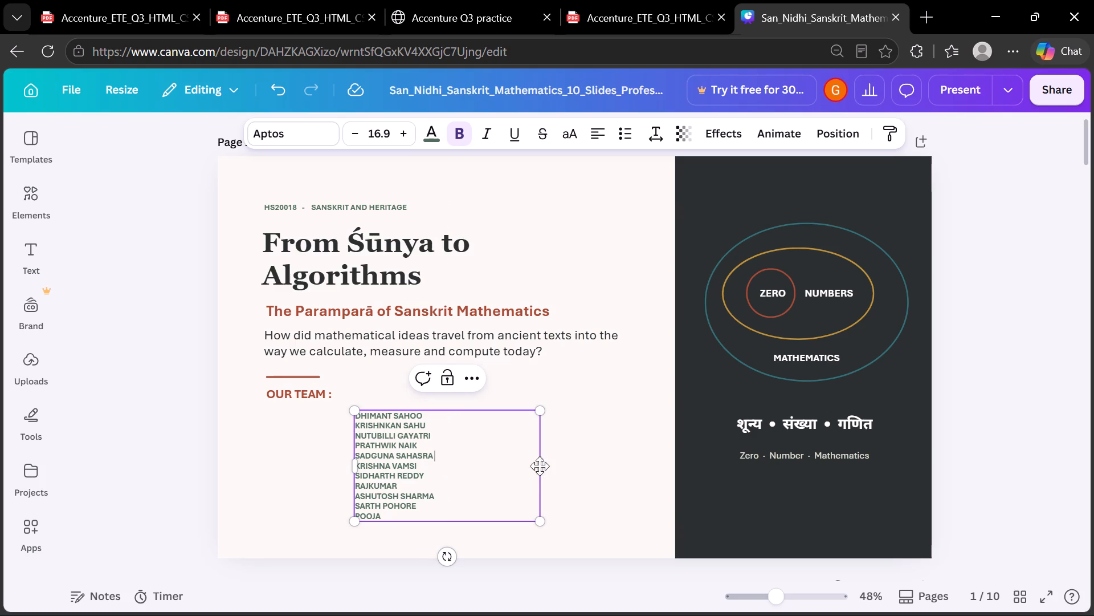
left_click_drag(541, 465, 476, 466)
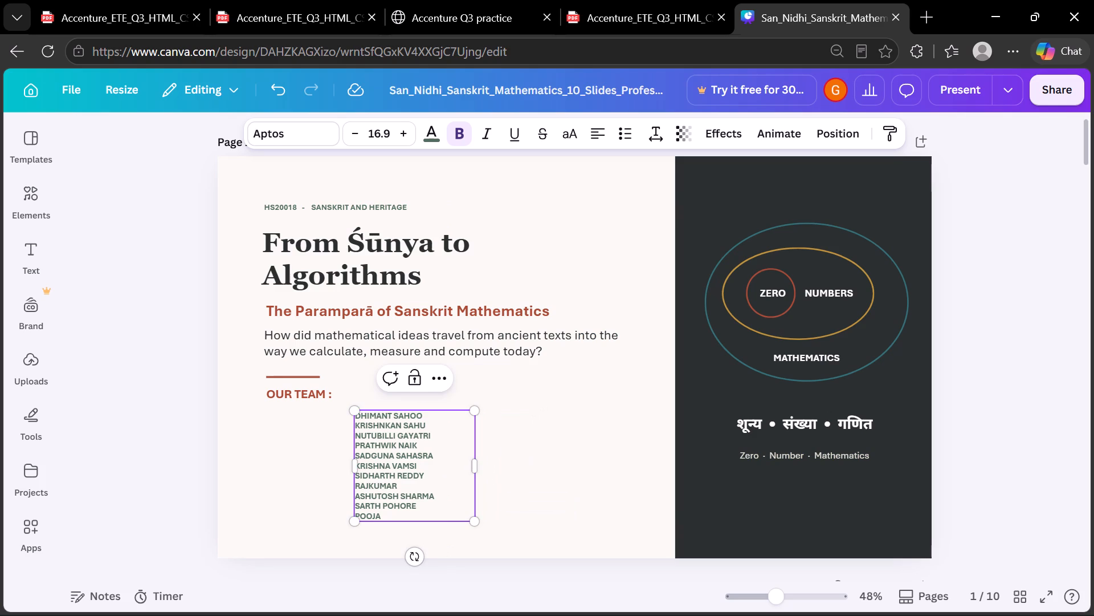
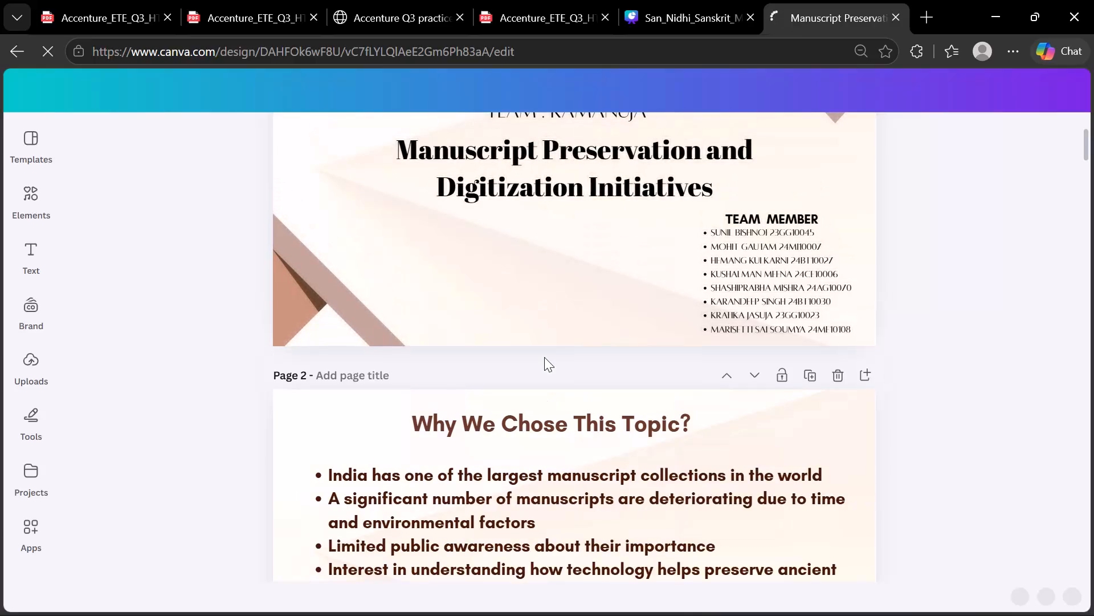
Look through the title page and opening slides of the Manuscript Preservation and Digitization Initiatives deck for its team member layout and content.
scroll(656, 320, "up", 1)
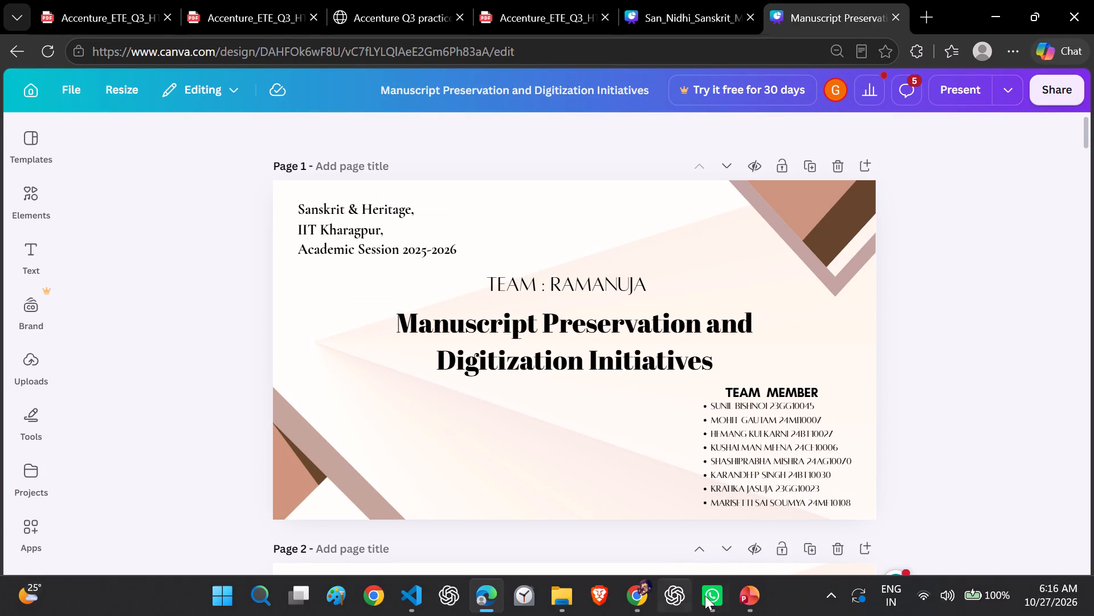
scroll(741, 403, "down", 3)
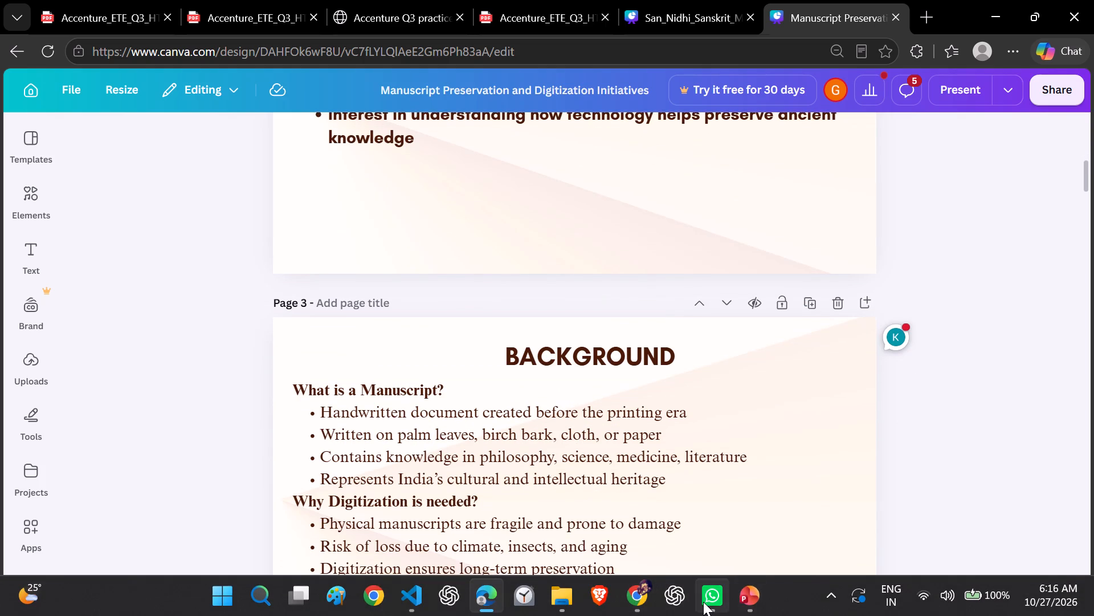
Switch to the San_Nidhi_Sanskrit_Mathematics_10_Slides_Professional presentation open in PowerPoint to view its title slide.
left_click(756, 599)
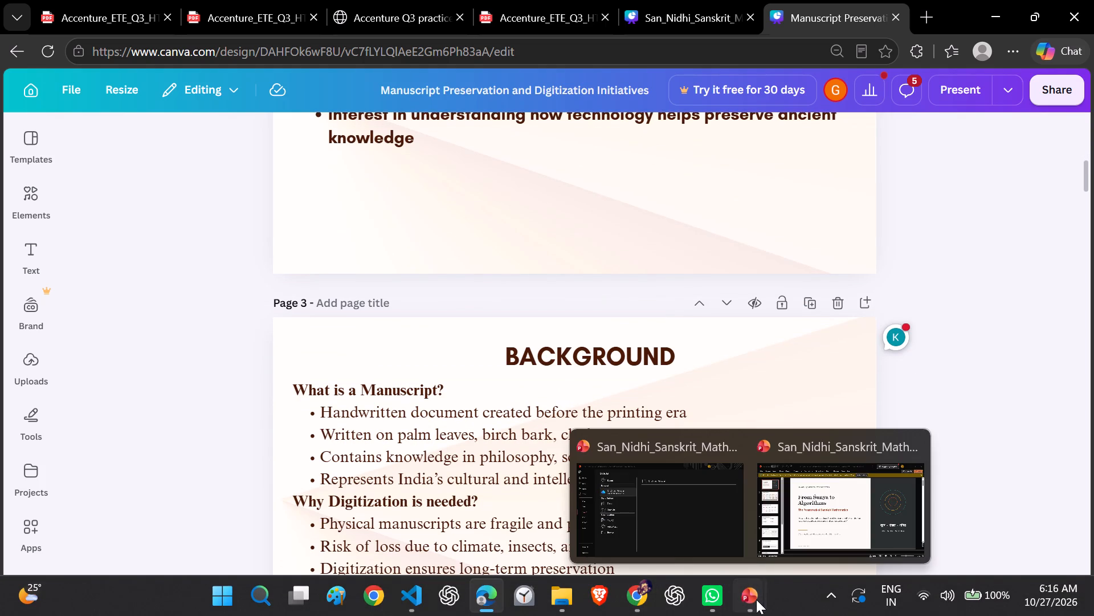
left_click(810, 524)
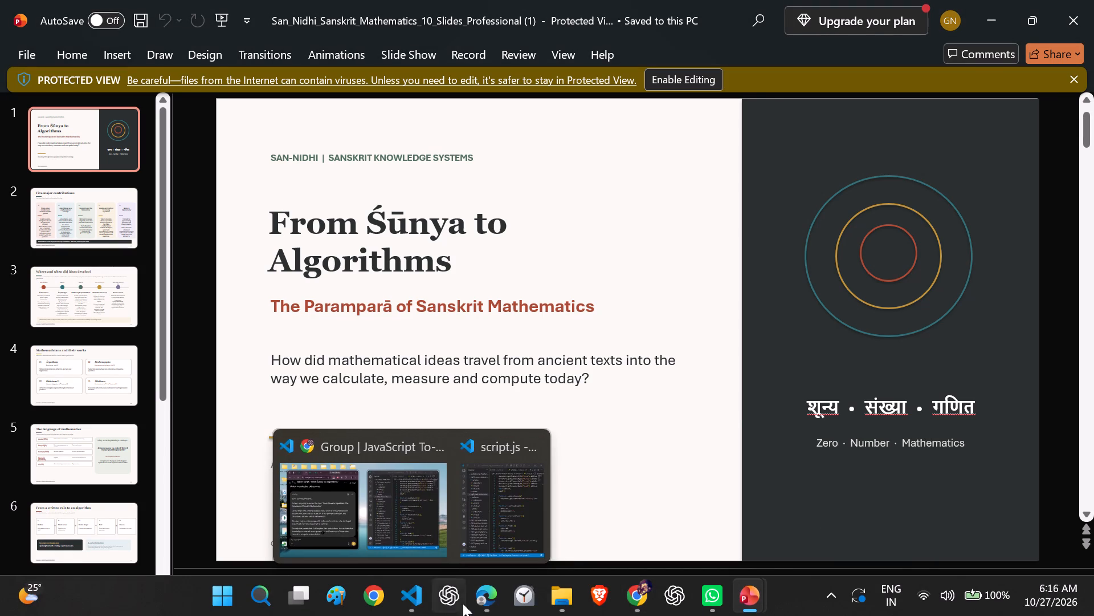
Switch to the San_Nidhi Sanskrit Mathematics design in Canva and turn the cover's names list into a bulleted list.
left_click(480, 602)
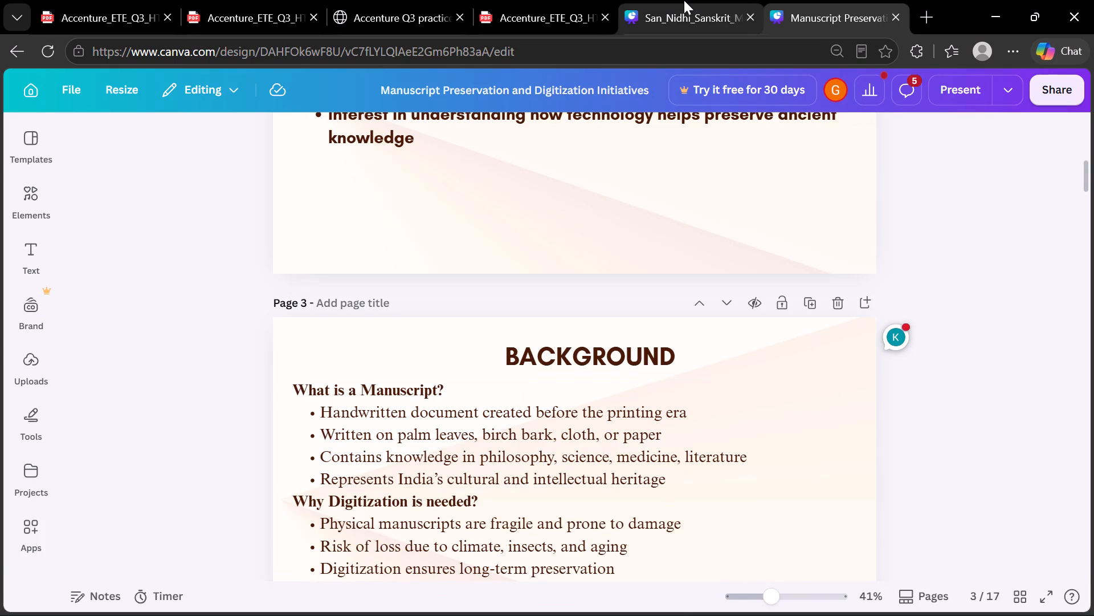
left_click(680, 0)
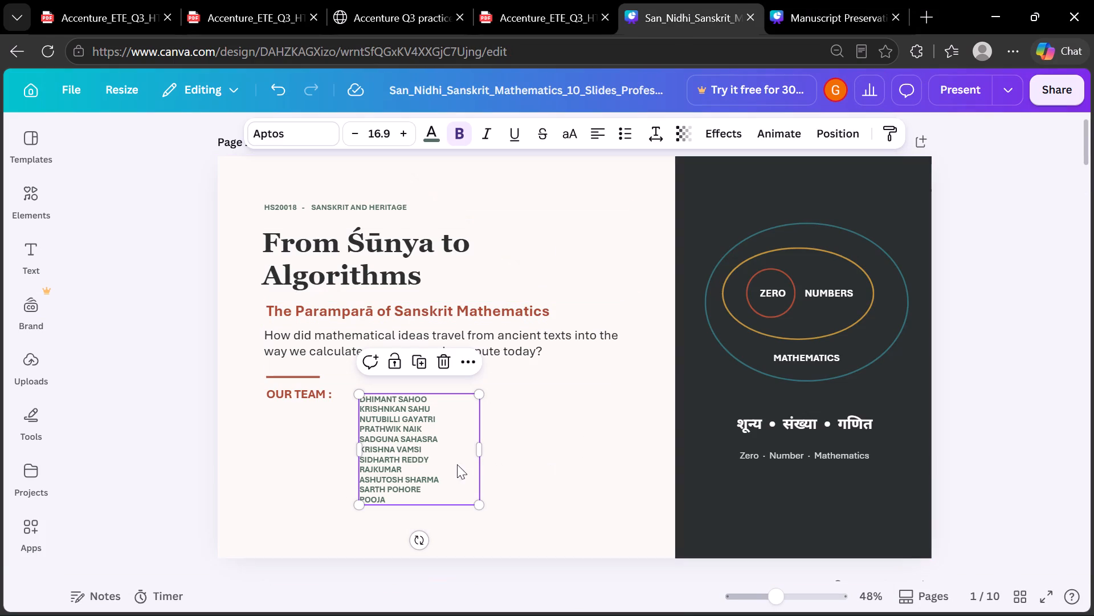
left_click(622, 129)
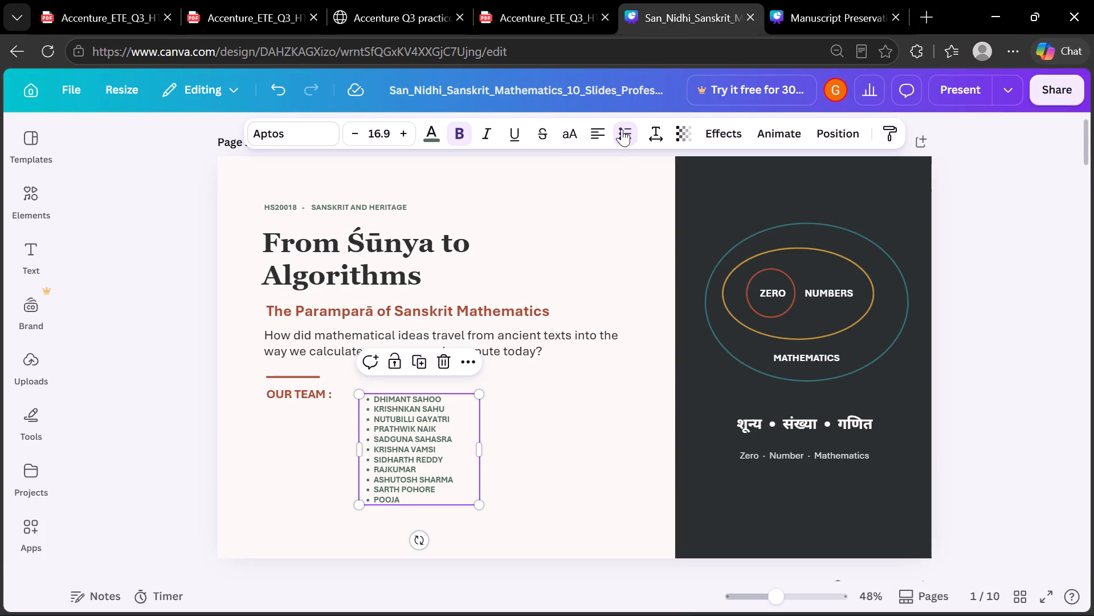
left_click(600, 372)
left_click(587, 498)
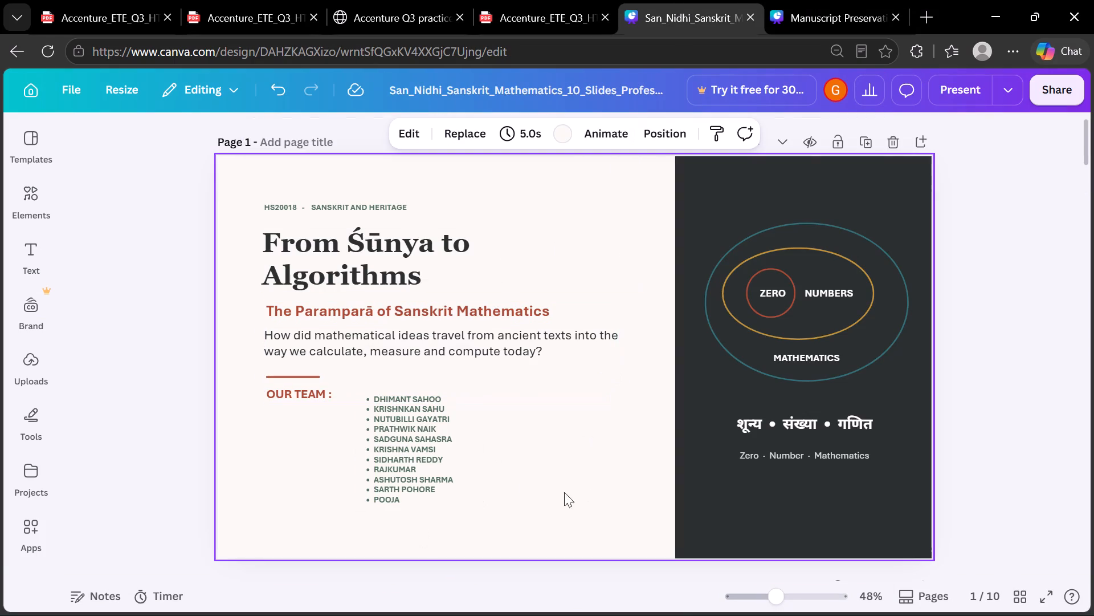
Shift the OUR TEAM heading slightly away from the cover's edge and place the bulleted names list directly beneath it.
left_click_drag(418, 461, 489, 461)
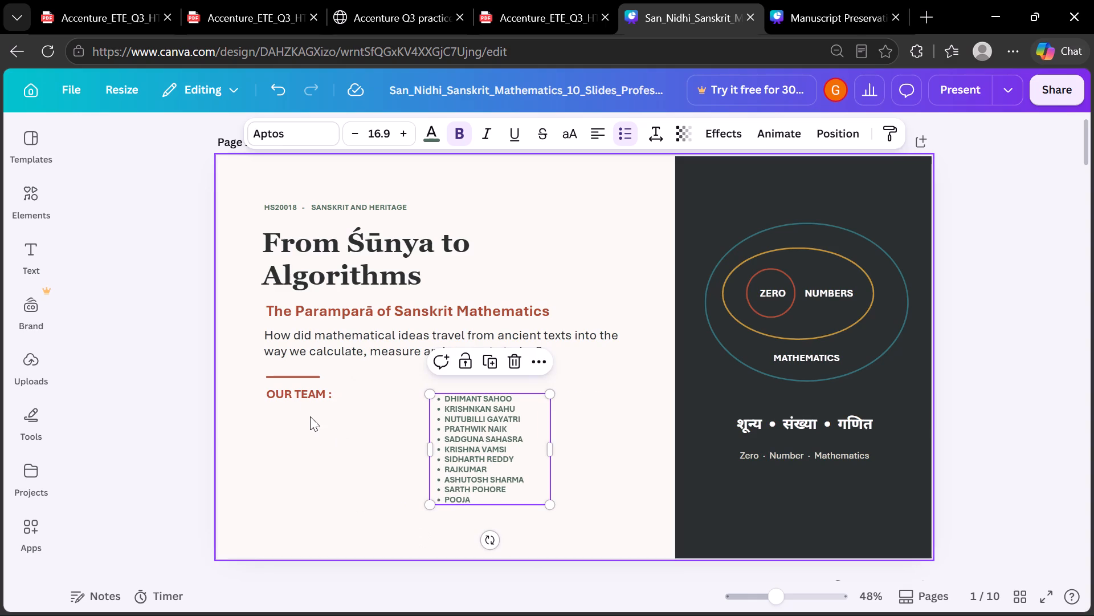
left_click_drag(299, 397, 344, 396)
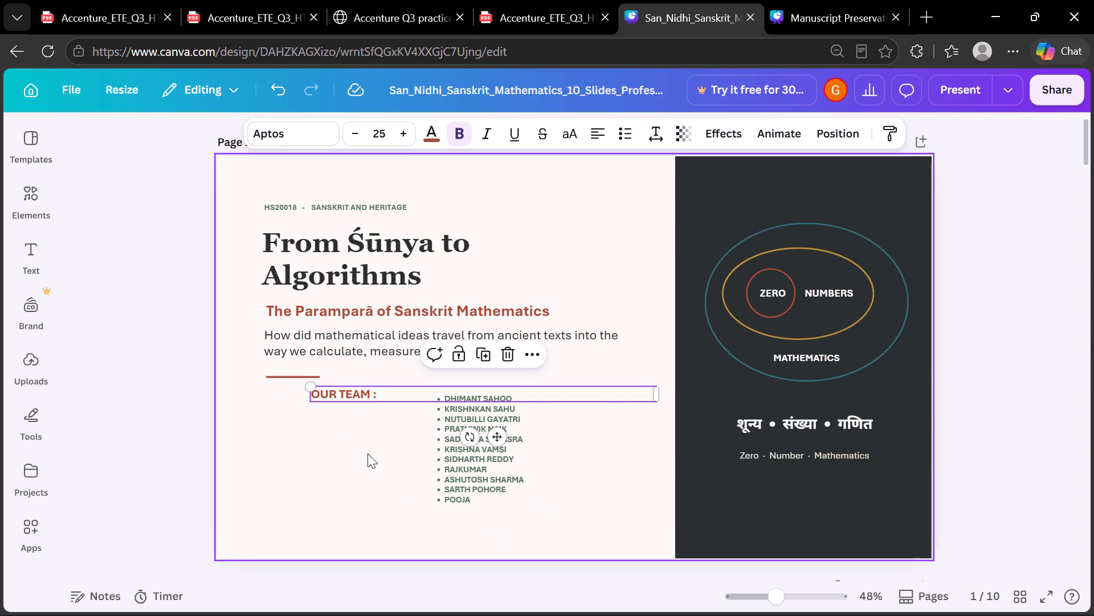
left_click(368, 456)
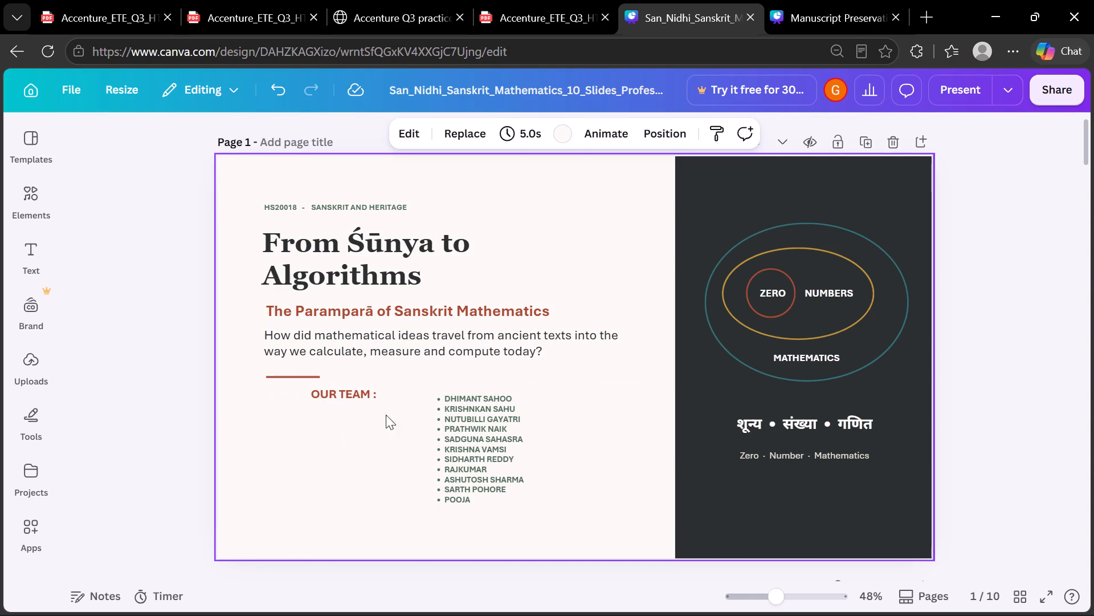
left_click_drag(463, 414, 329, 426)
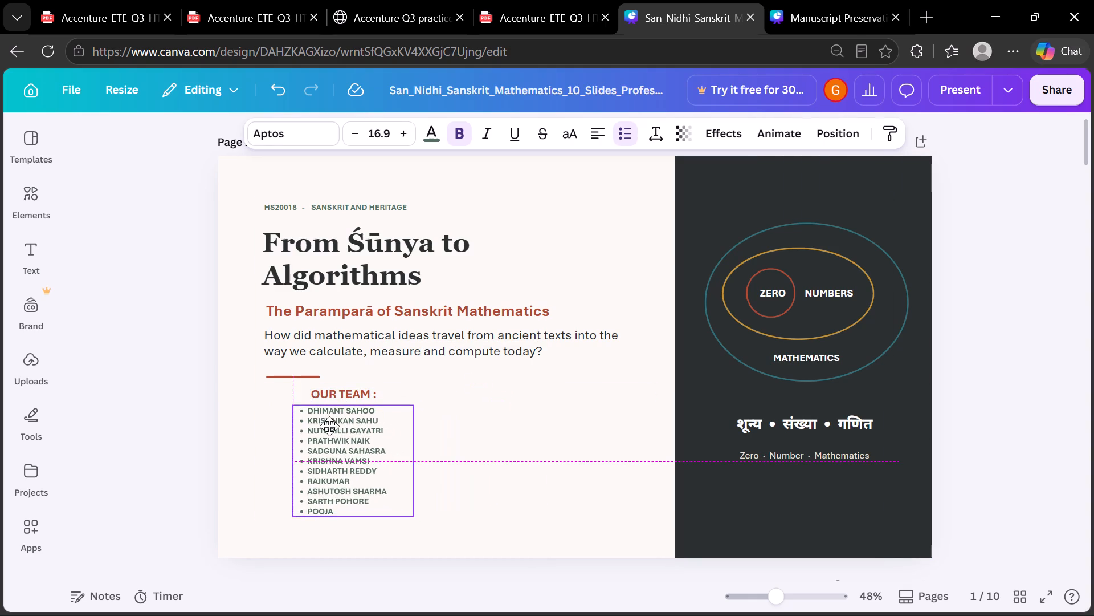
left_click_drag(329, 426, 332, 426)
left_click(573, 455)
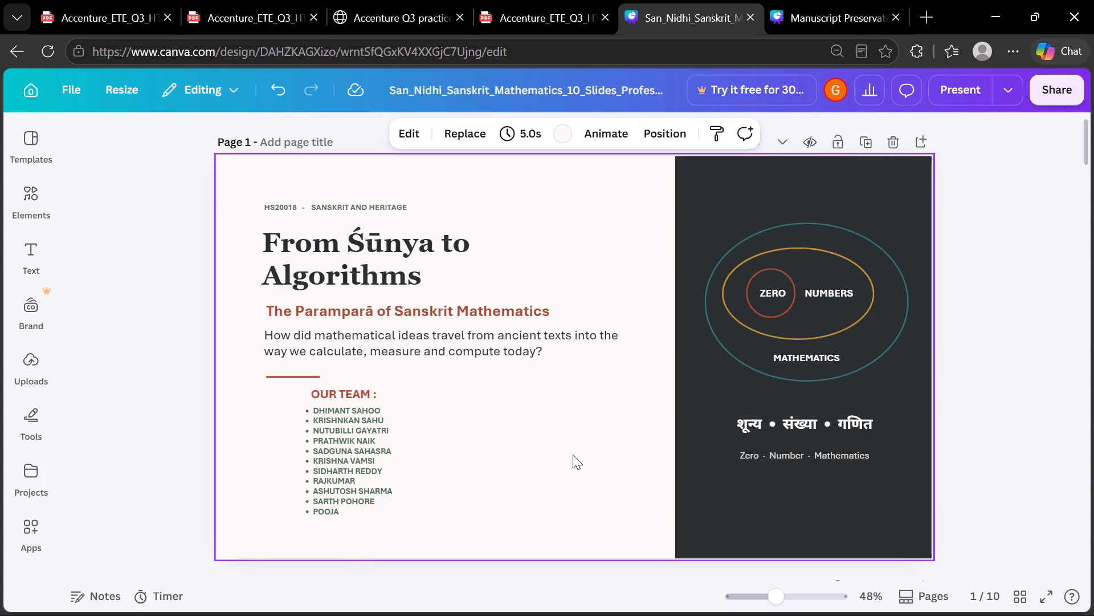
Move the OUR TEAM heading and names list together across the cover, beside the dark panel.
left_click_drag(443, 457, 346, 386)
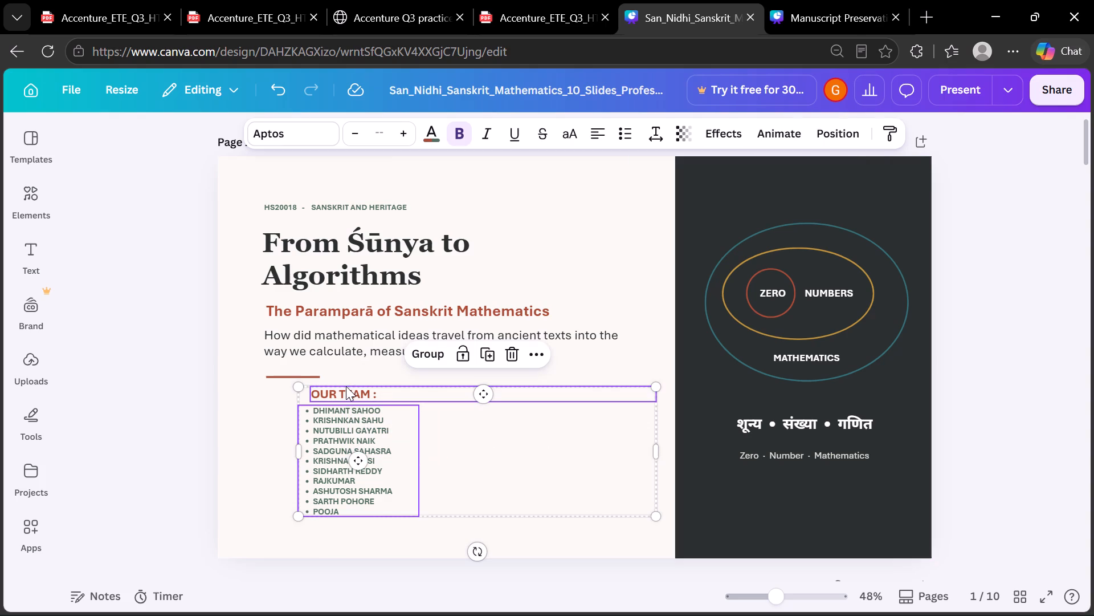
left_click_drag(350, 394, 575, 408)
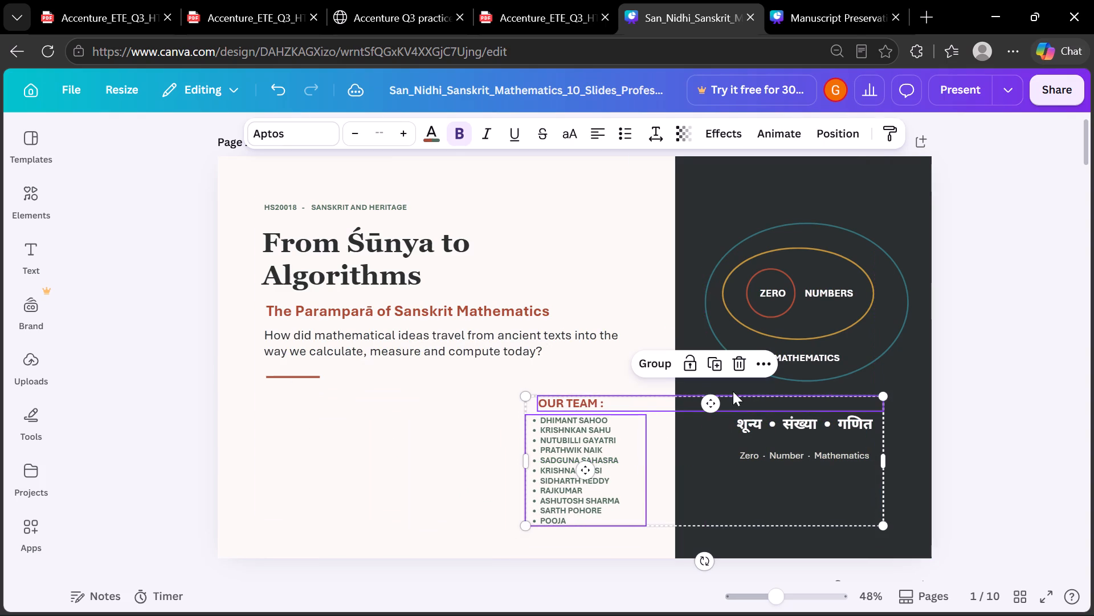
Narrow the OUR TEAM heading's box to near the dark panel's edge and size the names box so each name fits on one line.
left_click_drag(884, 404, 688, 392)
left_click(585, 500)
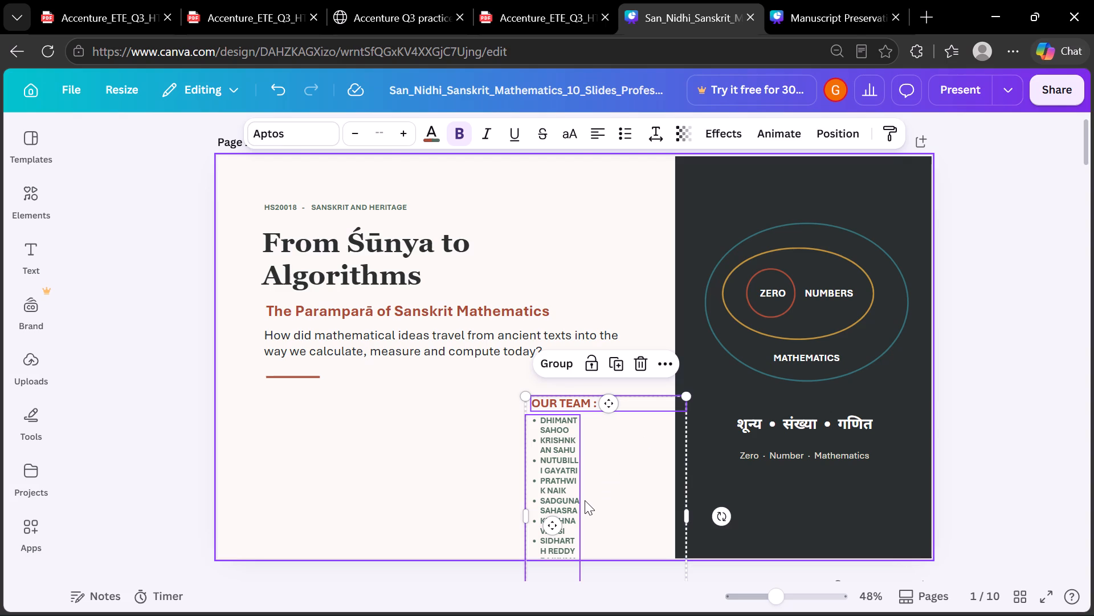
left_click(550, 504)
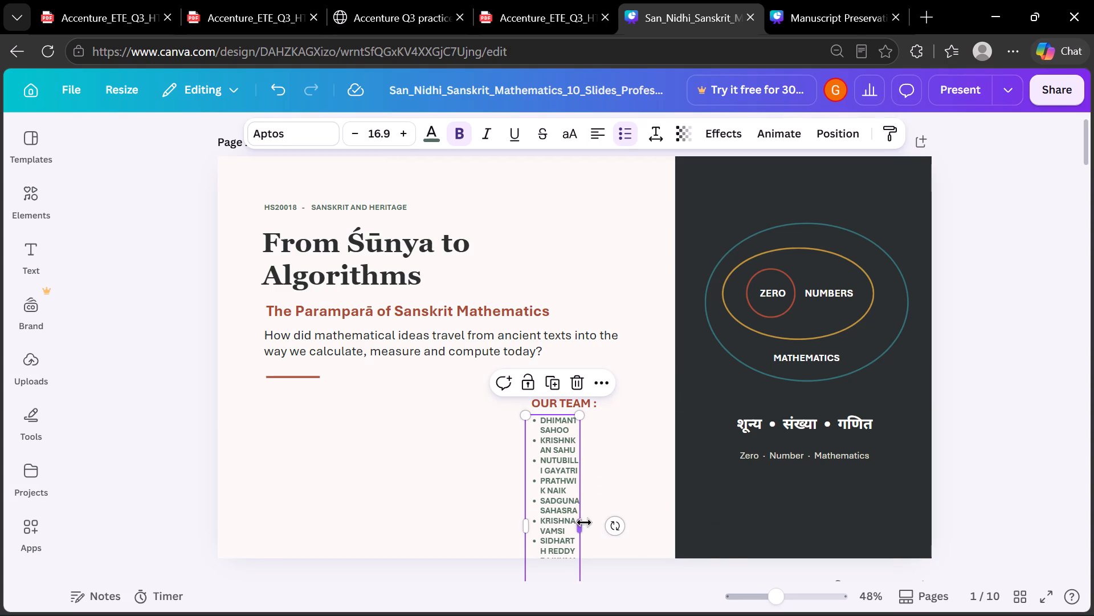
left_click_drag(584, 522, 650, 507)
left_click(348, 496)
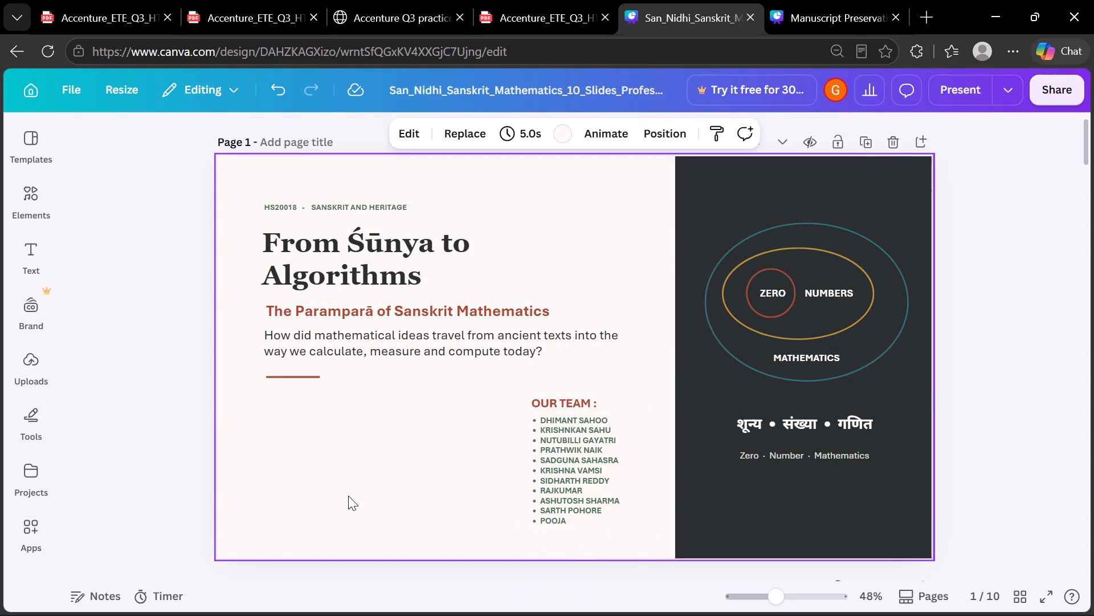
Nudge the OUR TEAM heading and names list together slightly upward, closer to the question paragraph.
left_click_drag(517, 385, 581, 468)
left_click_drag(581, 468, 579, 443)
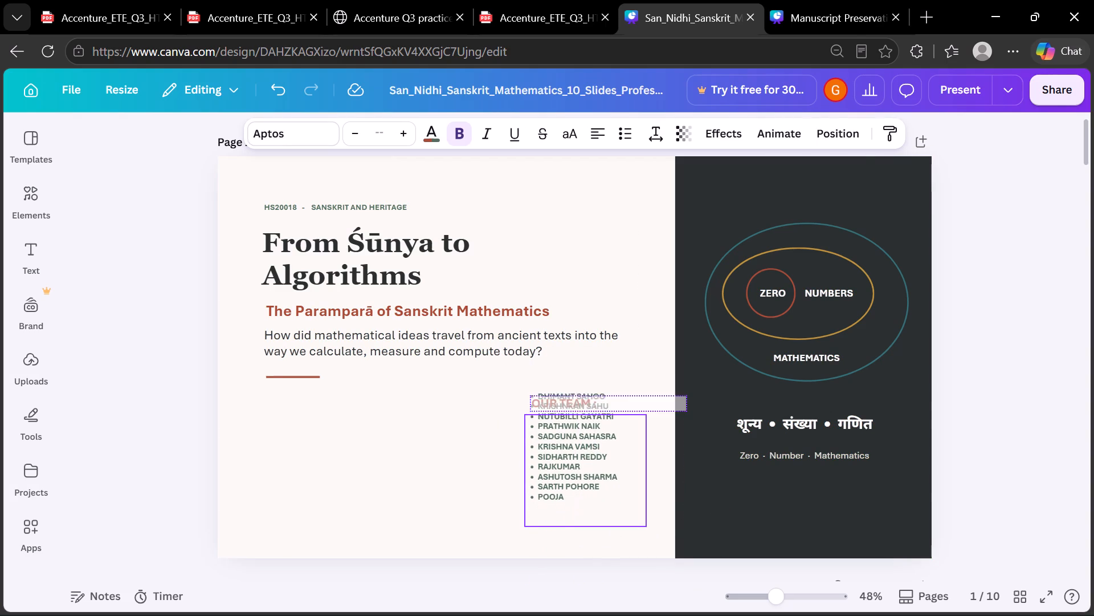
left_click_drag(579, 443, 580, 449)
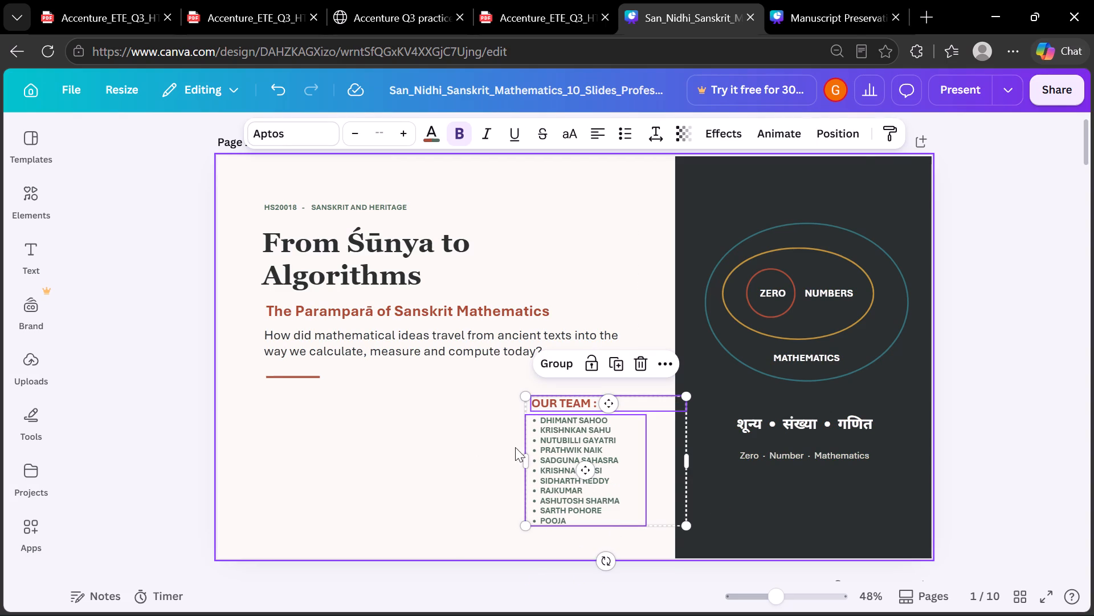
left_click_drag(551, 446, 546, 435)
left_click(383, 483)
Move the Paramparā subtitle and the question paragraph together slightly down, leaving more space below the cover title.
left_click_drag(401, 401, 358, 318)
left_click_drag(358, 318, 360, 336)
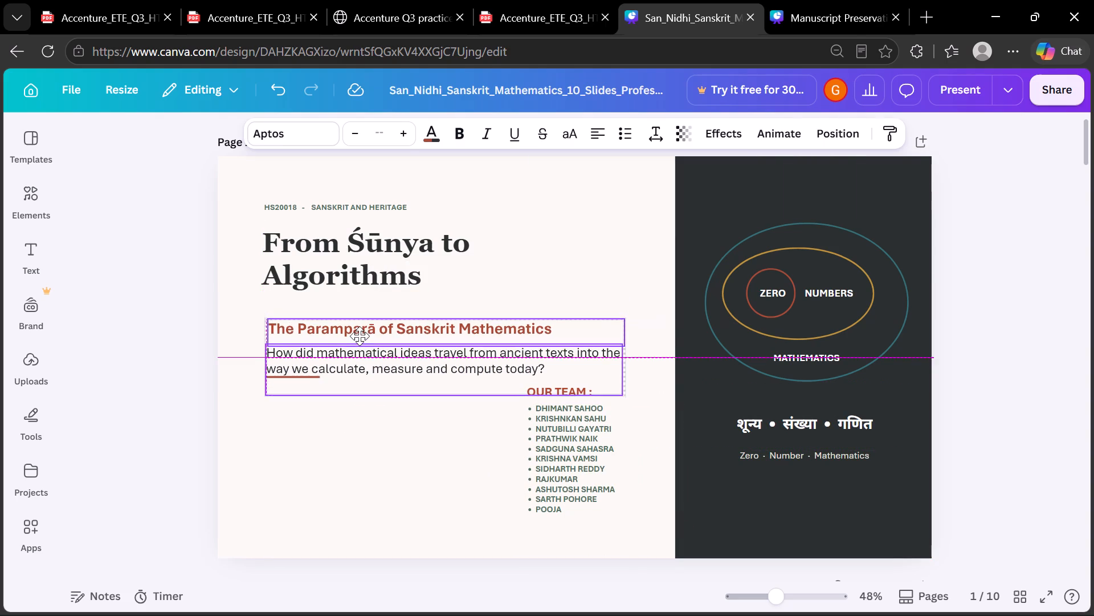
left_click_drag(360, 336, 358, 330)
left_click(379, 504)
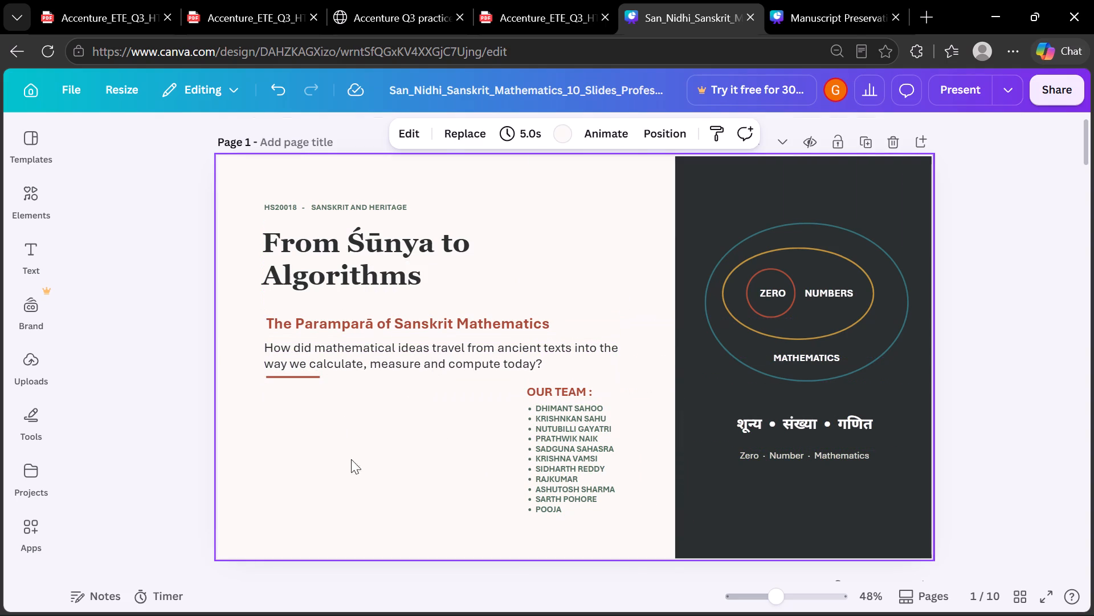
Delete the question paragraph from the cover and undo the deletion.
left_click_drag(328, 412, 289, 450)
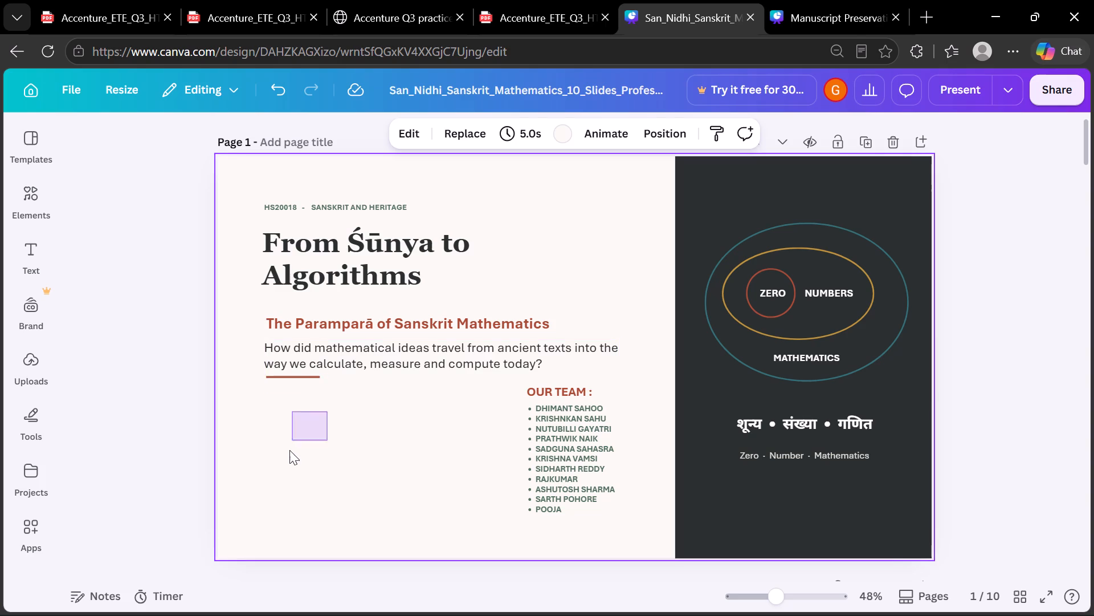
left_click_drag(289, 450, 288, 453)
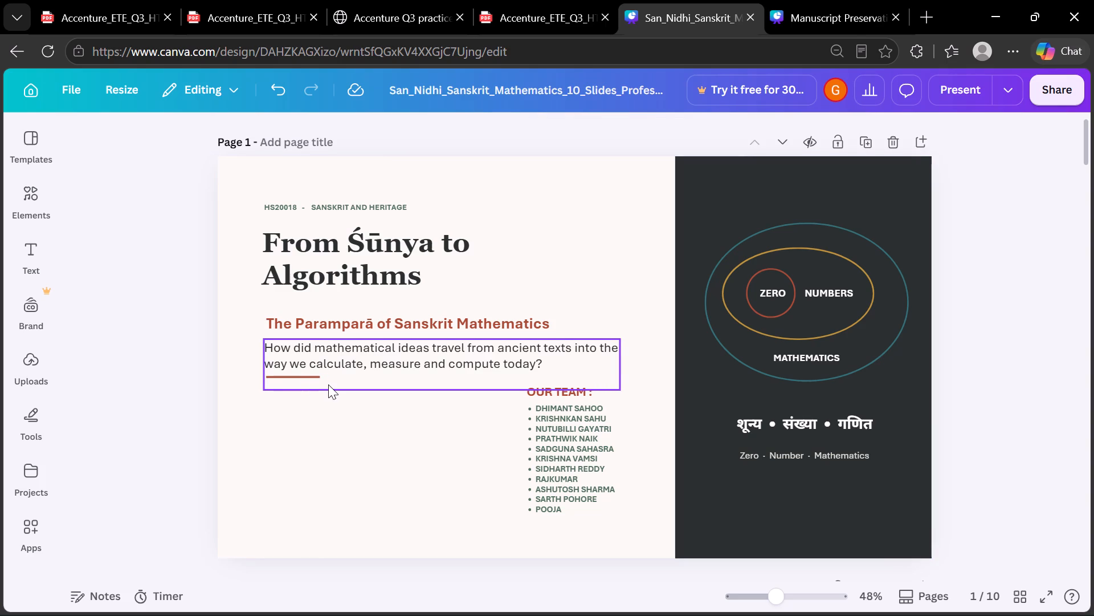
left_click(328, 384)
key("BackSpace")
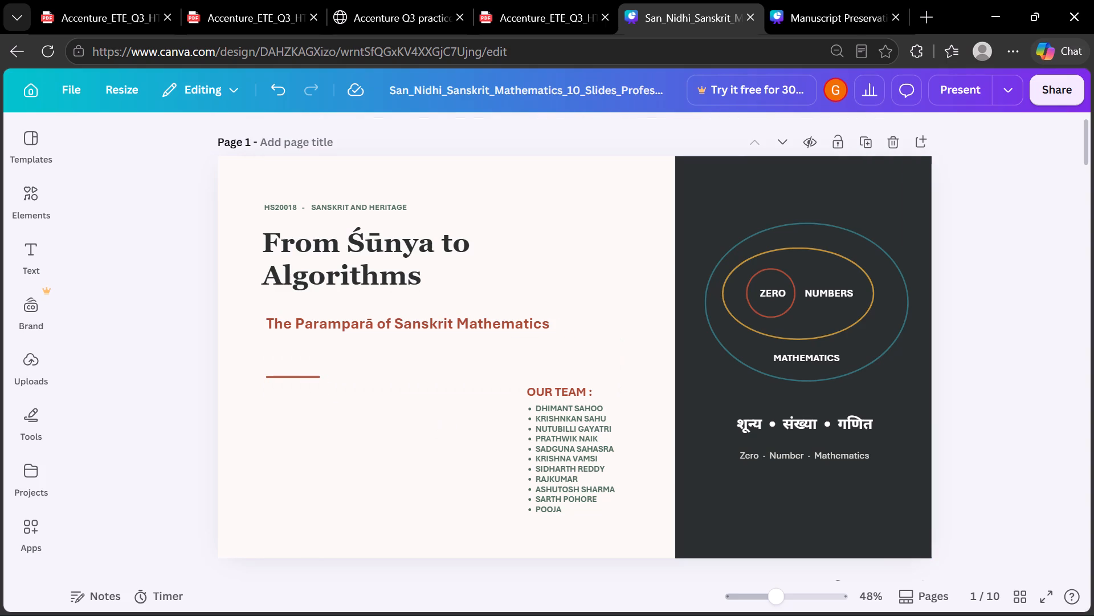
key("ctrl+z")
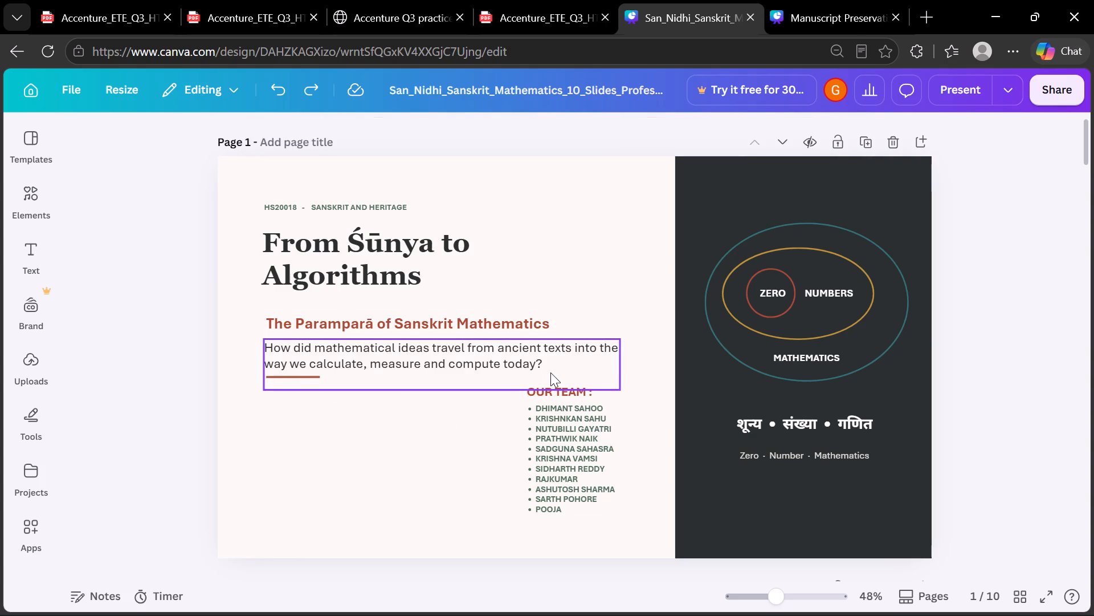
Trim the empty space after the question paragraph's text so its box ends at the second line.
left_click(550, 372)
double_click(552, 366)
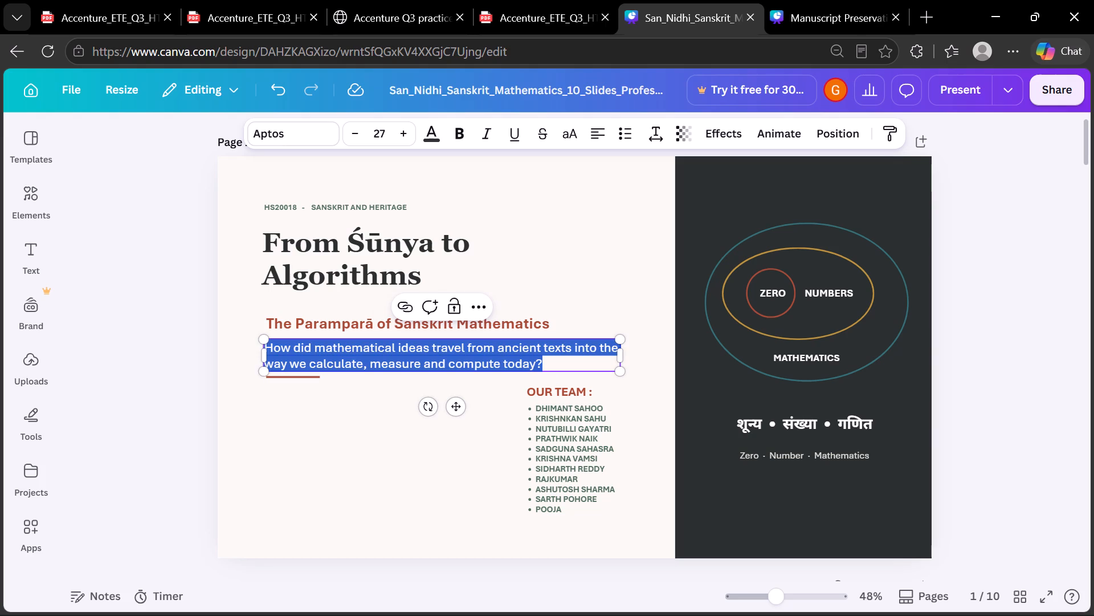
left_click(552, 366)
key("Delete")
key("Delete")
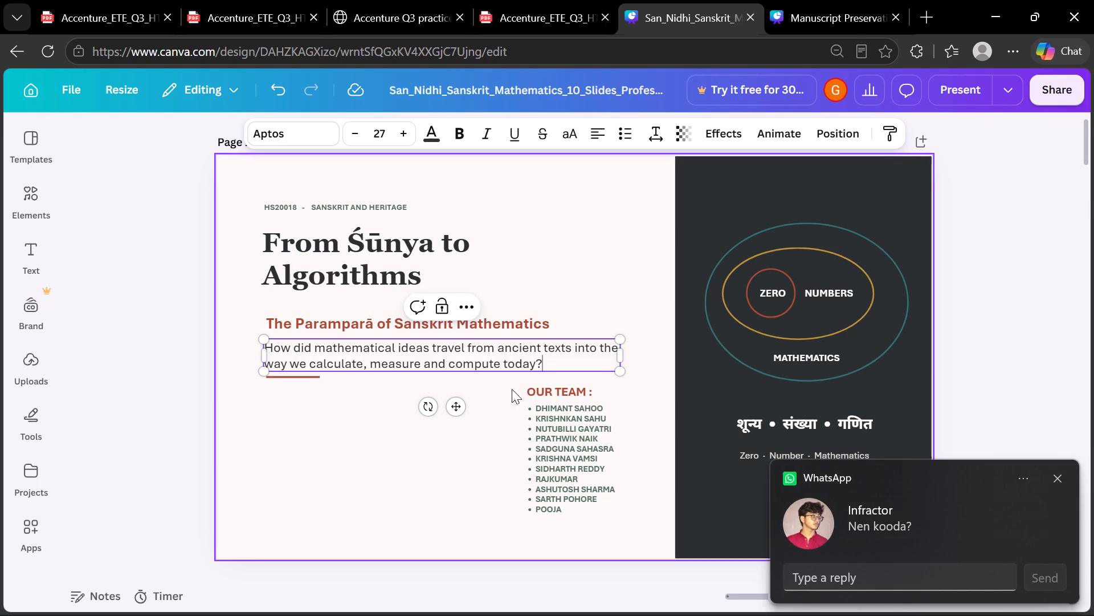
Move the short red accent line slightly down, clear of the question paragraph.
left_click(314, 378)
left_click_drag(314, 378, 314, 388)
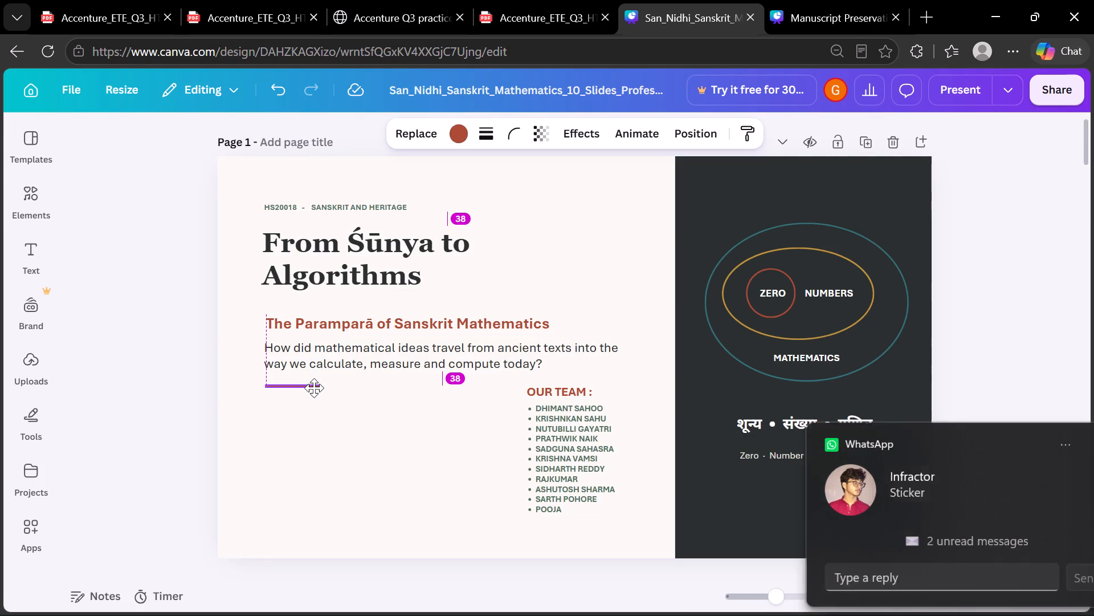
left_click_drag(314, 388, 316, 384)
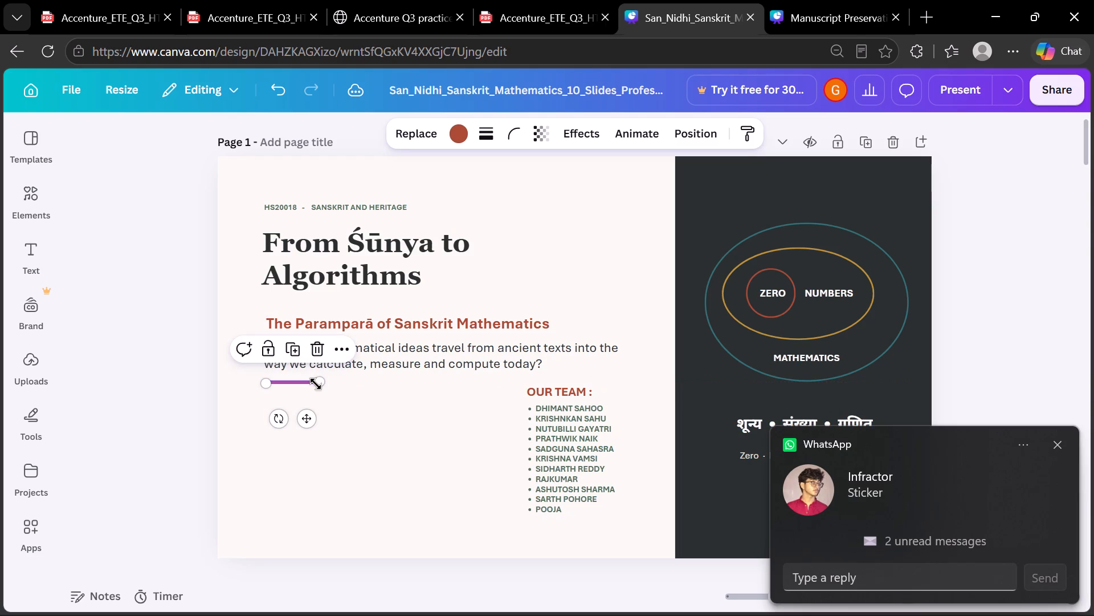
left_click(454, 427)
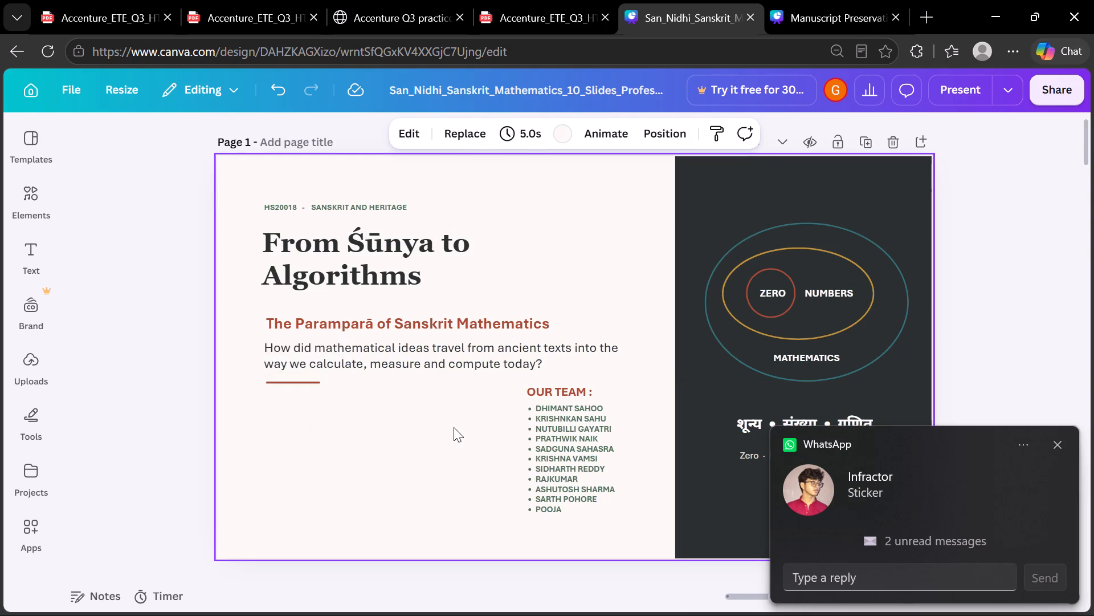
Enlarge the text of the OUR TEAM heading and the names list together by four font-size increments.
left_click_drag(630, 541, 558, 389)
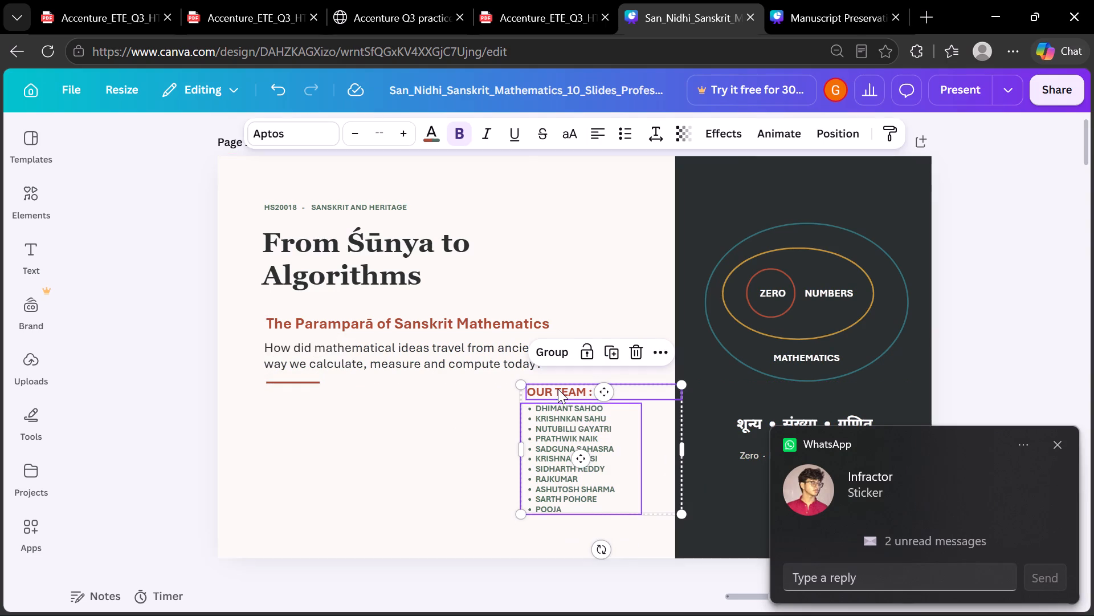
left_click(397, 135)
left_click(397, 135)
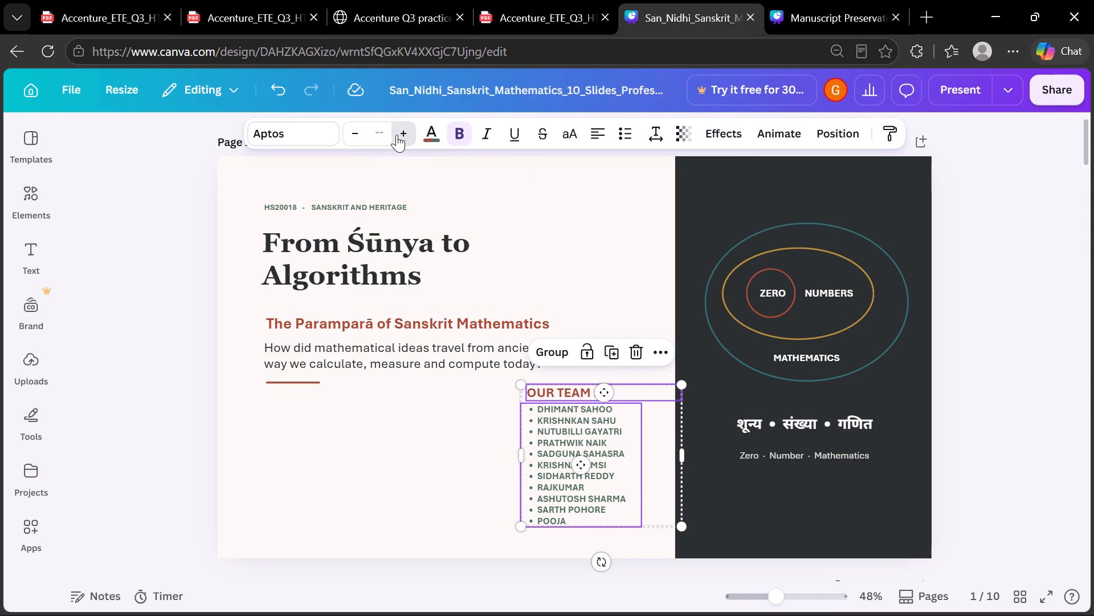
left_click(397, 135)
left_click(397, 135)
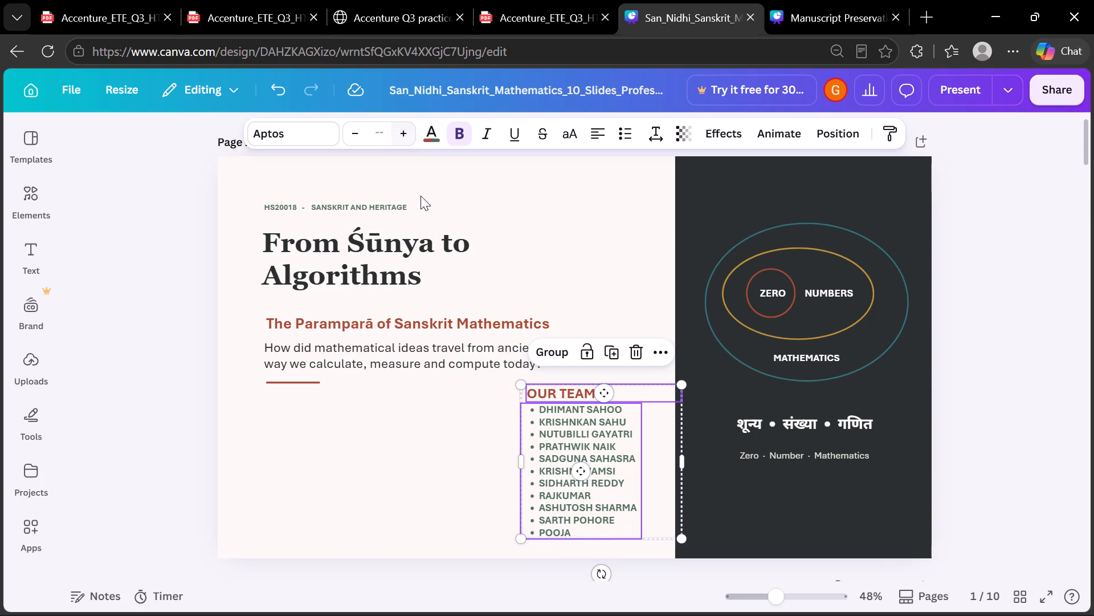
left_click(445, 451)
Shift the enlarged OUR TEAM heading and names list together away from the dark panel, toward the middle of the light area.
left_click_drag(467, 472, 585, 397)
left_click_drag(585, 397, 542, 400)
left_click(683, 479)
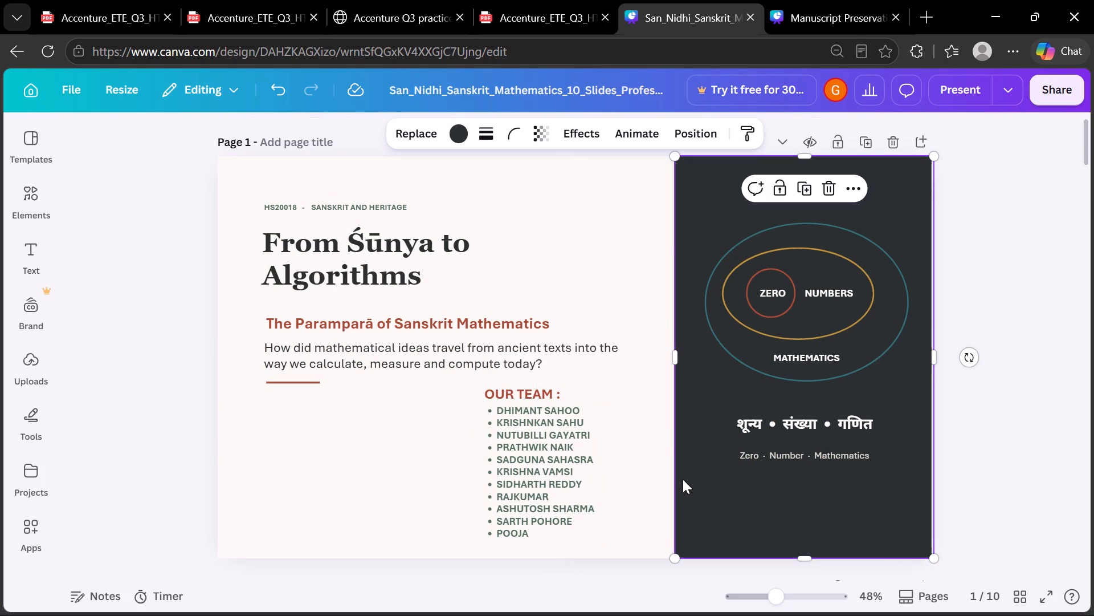
Review the slides after the cover, from the contributions and timeline slides to Mathematicians and their works.
scroll(683, 479, "down", 4)
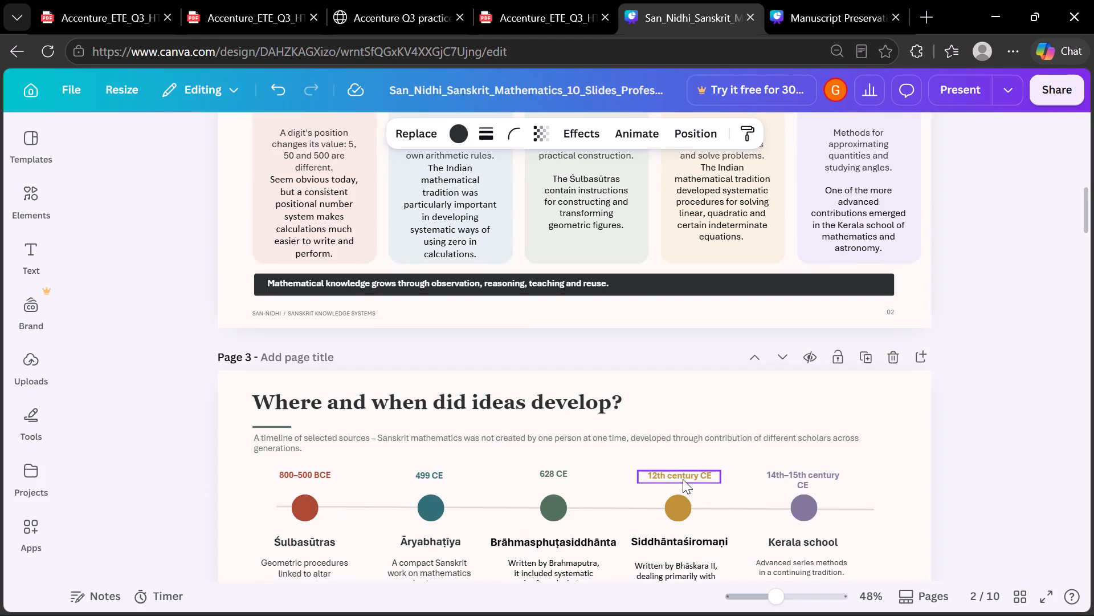
scroll(683, 479, "down", 4)
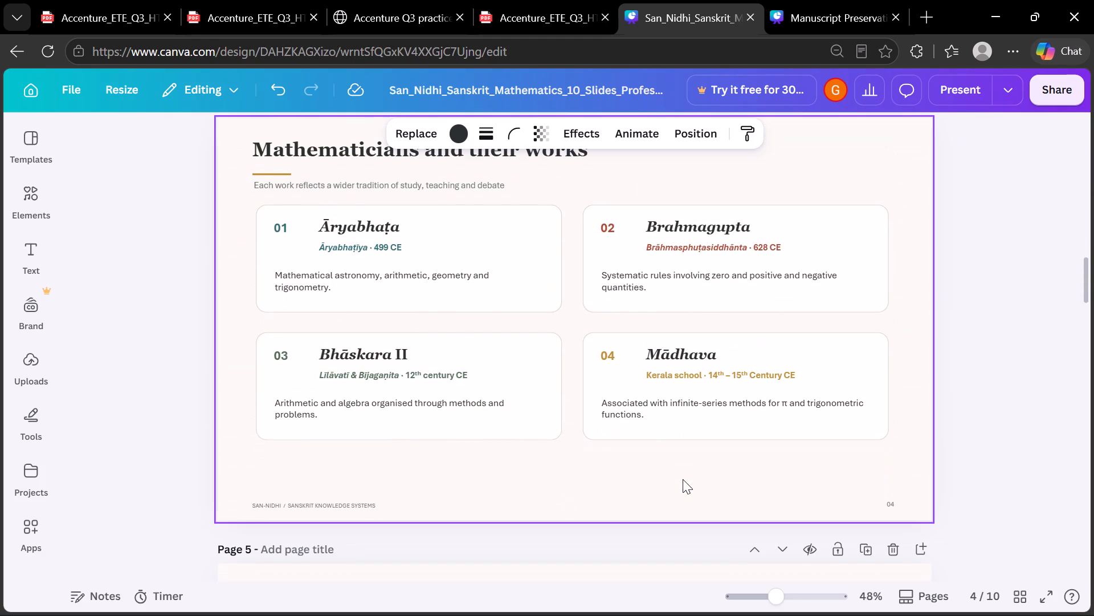
scroll(683, 479, "down", 2)
scroll(683, 479, "up", 3)
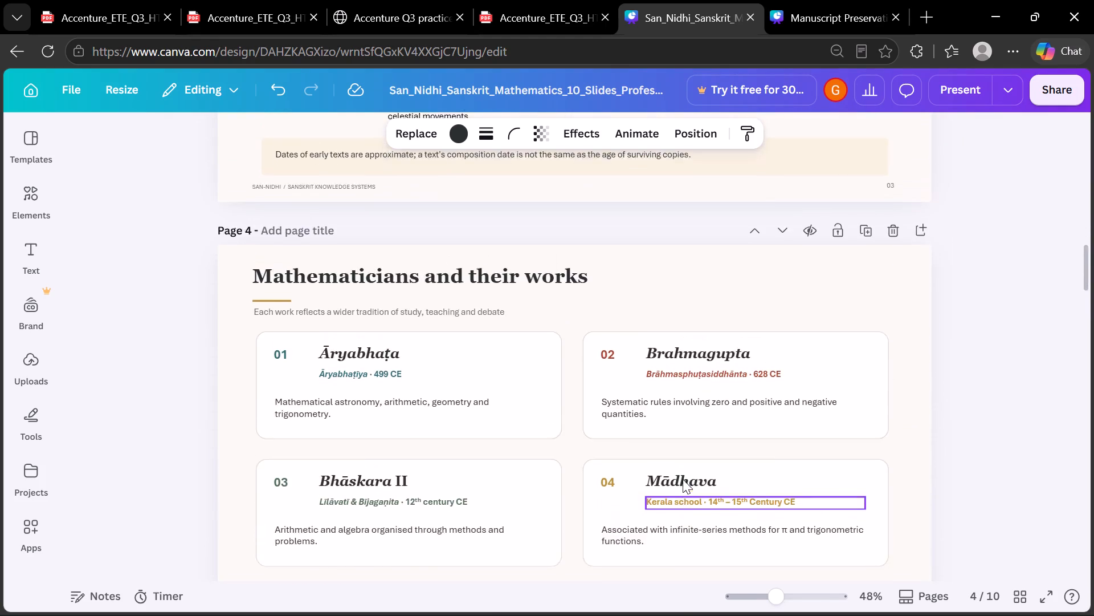
scroll(683, 479, "right", 1)
scroll(683, 479, "down", 1)
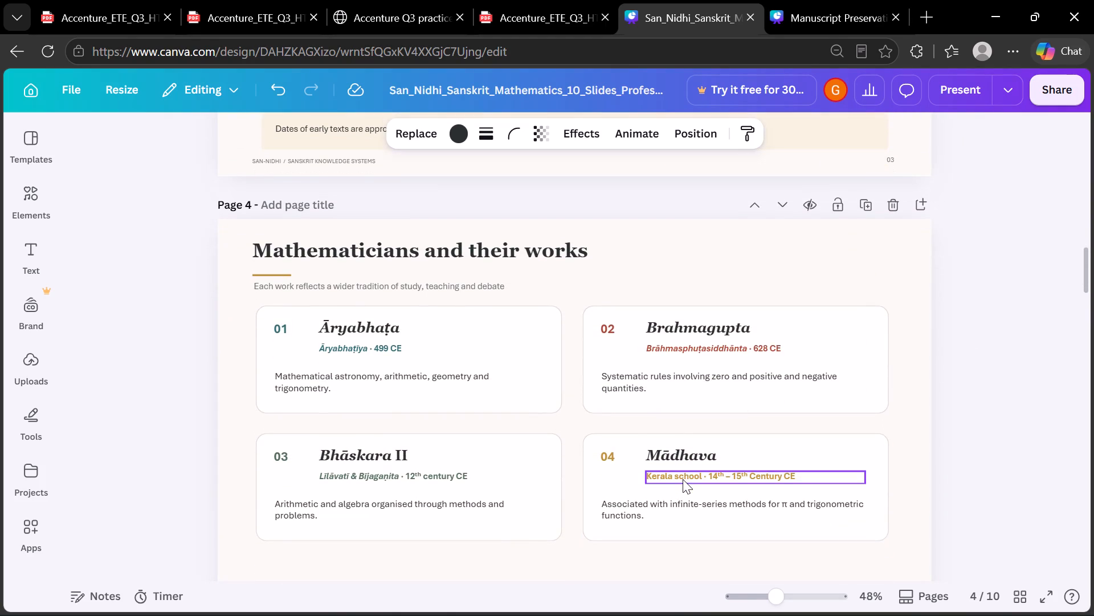
Check the card text on the Mathematicians and their works slide, and review the slides before it.
left_click(464, 366)
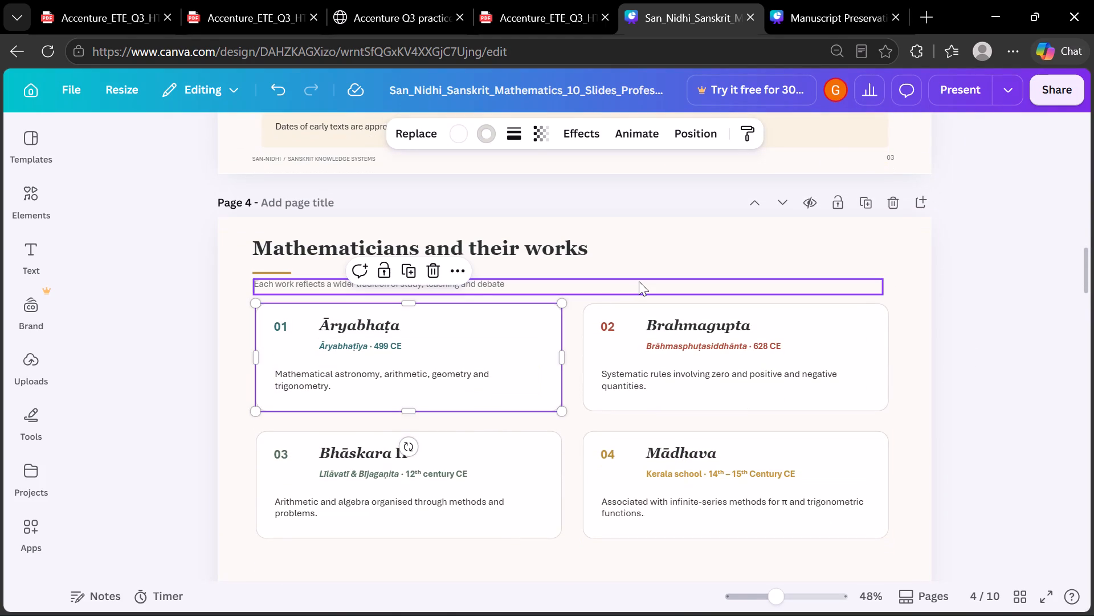
left_click(639, 281)
left_click(462, 385)
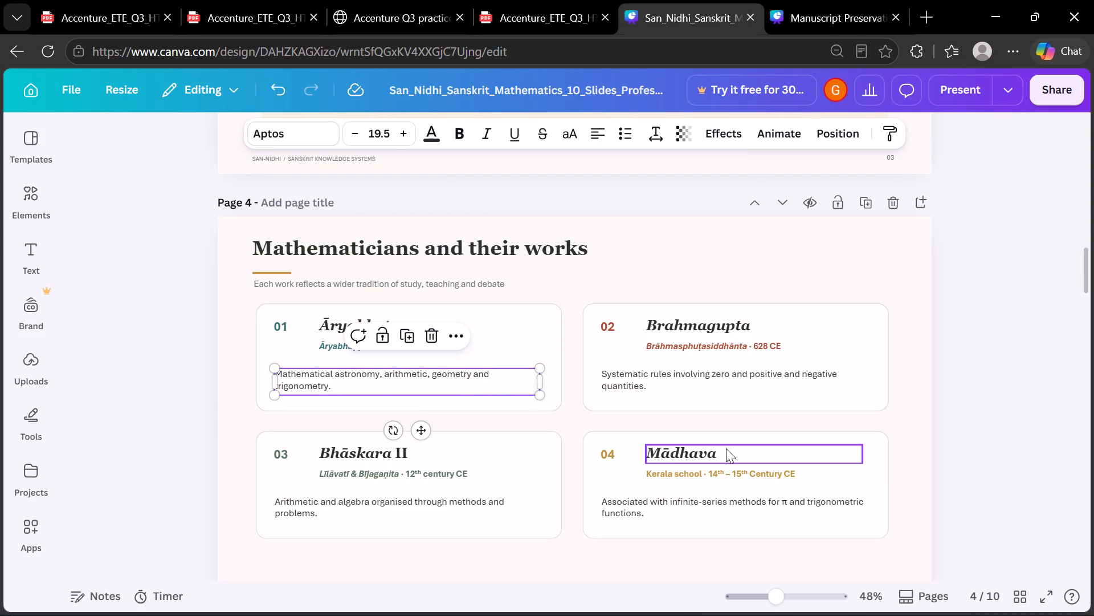
scroll(726, 448, "up", 6)
scroll(726, 448, "down", 2)
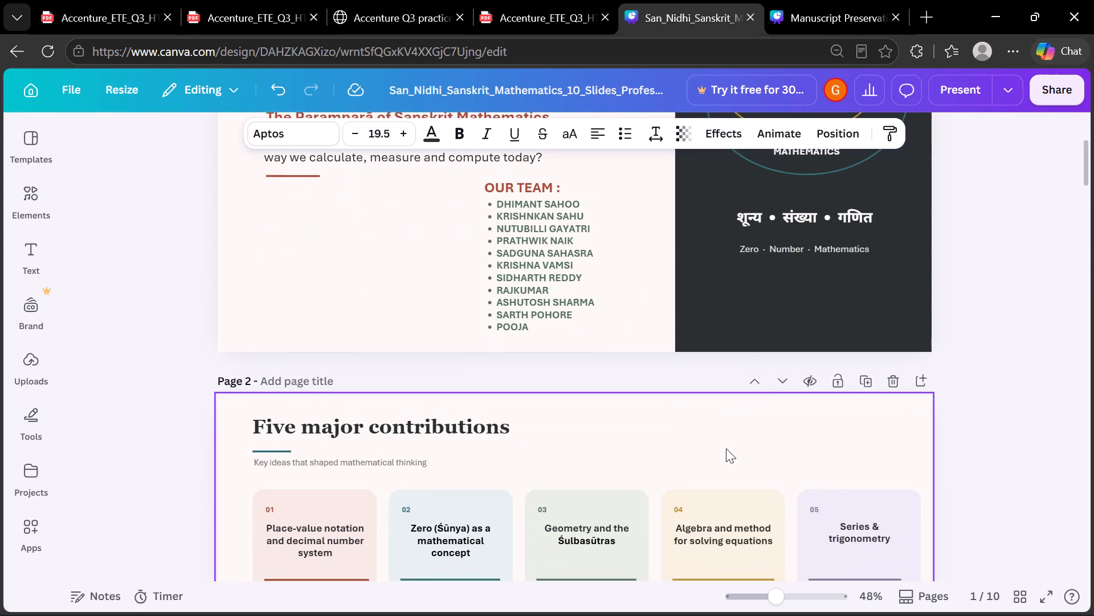
scroll(726, 448, "down", 4)
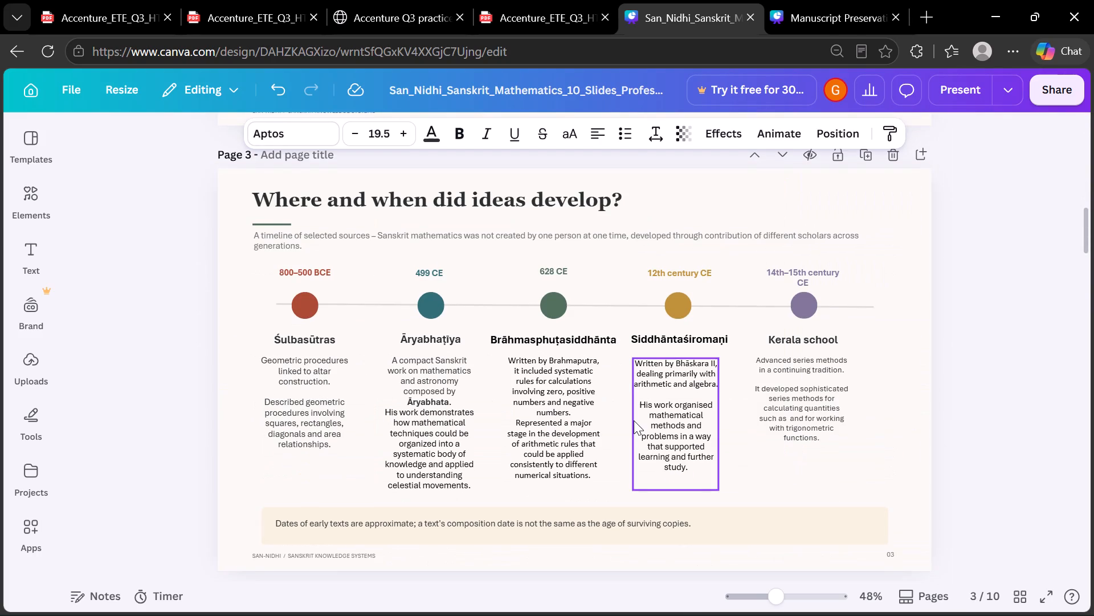
On the timeline slide, reduce the Āryabhaṭīya, Brāhmasphuṭasiddhānta and Siddhāntaśiromaṇi description texts by two font-size increments each.
scroll(634, 420, "down", 1)
left_click(435, 370)
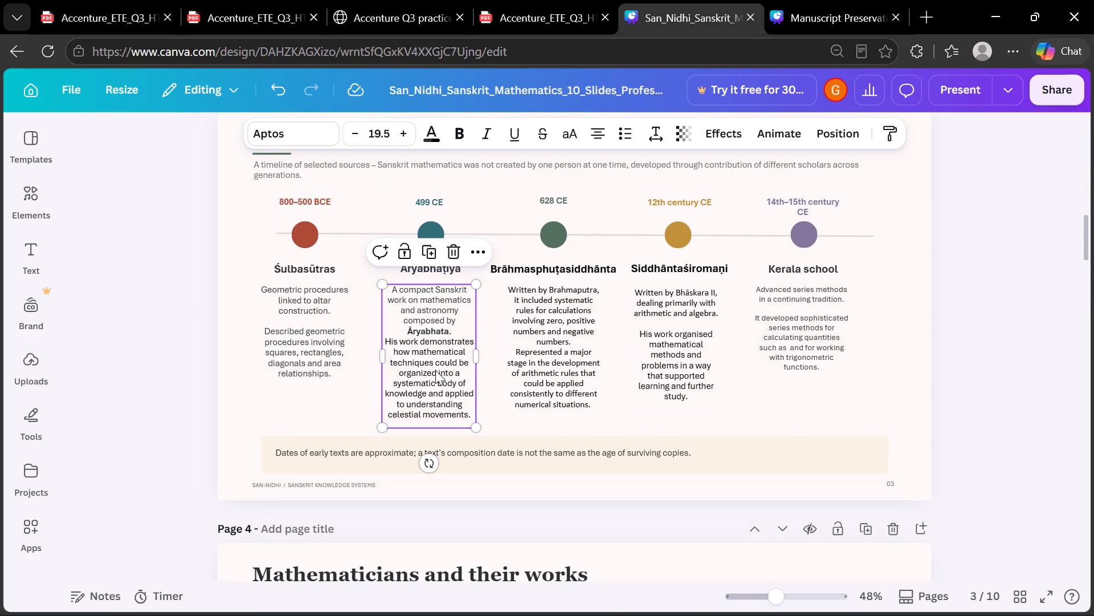
left_click(357, 137)
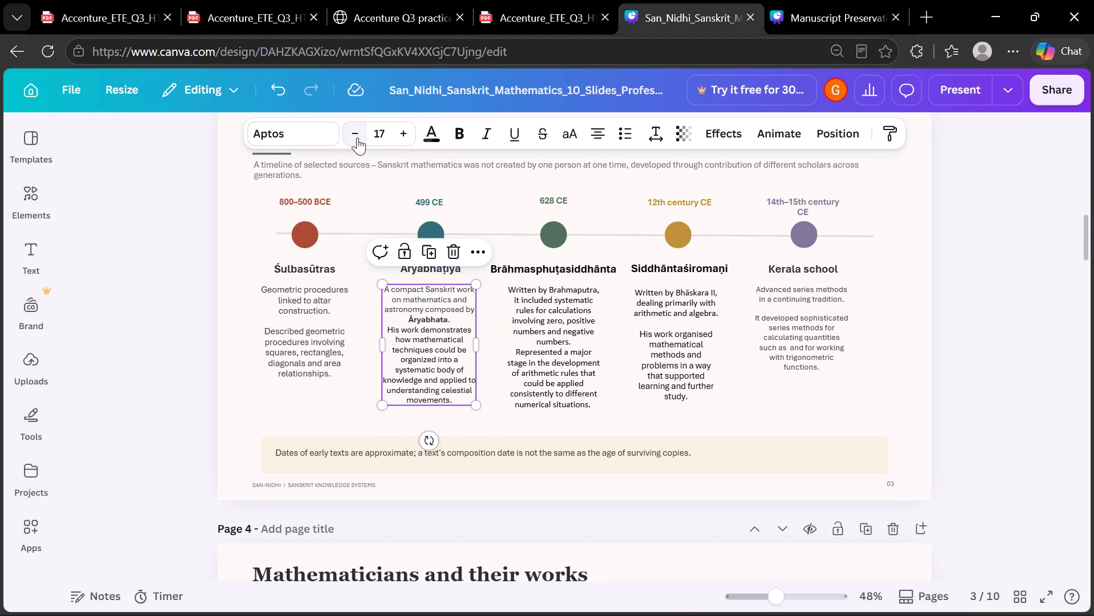
left_click(357, 137)
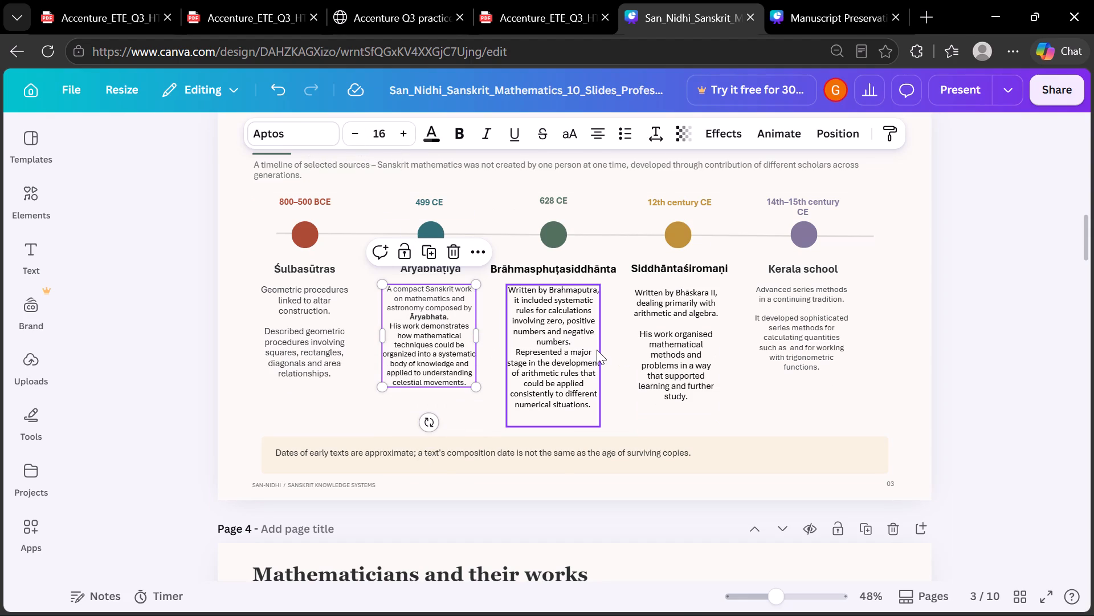
left_click(595, 349)
left_click(353, 132)
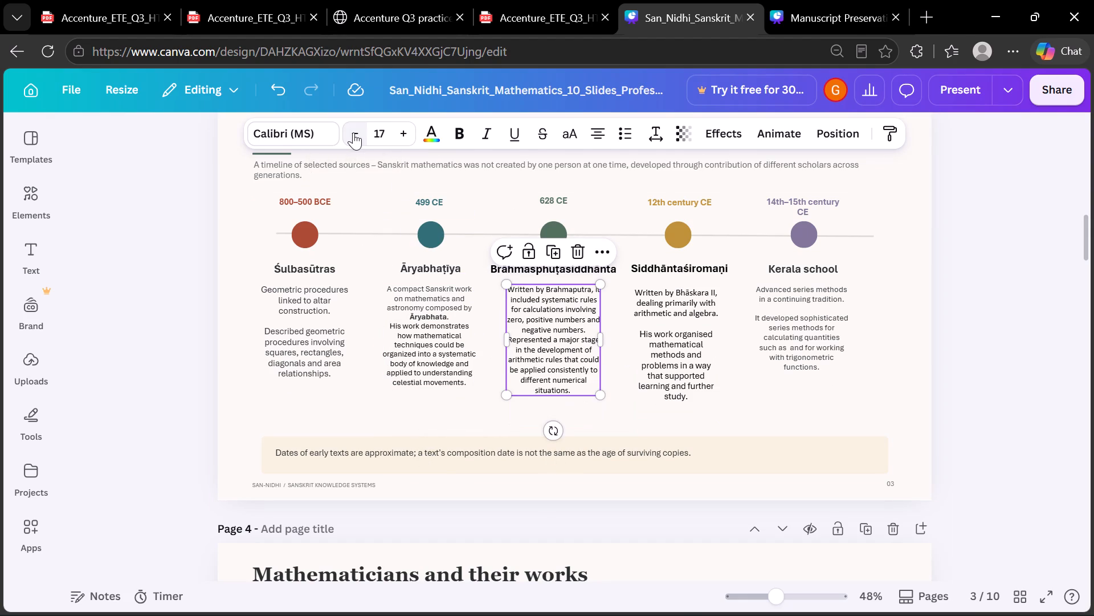
left_click(353, 132)
left_click(666, 329)
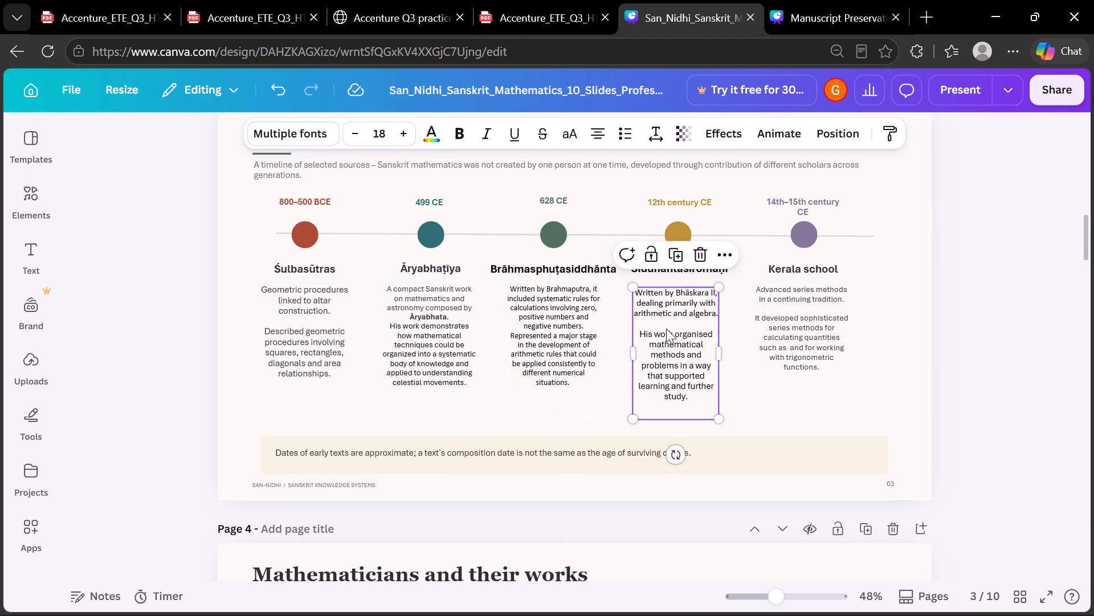
left_click(351, 133)
left_click(351, 133)
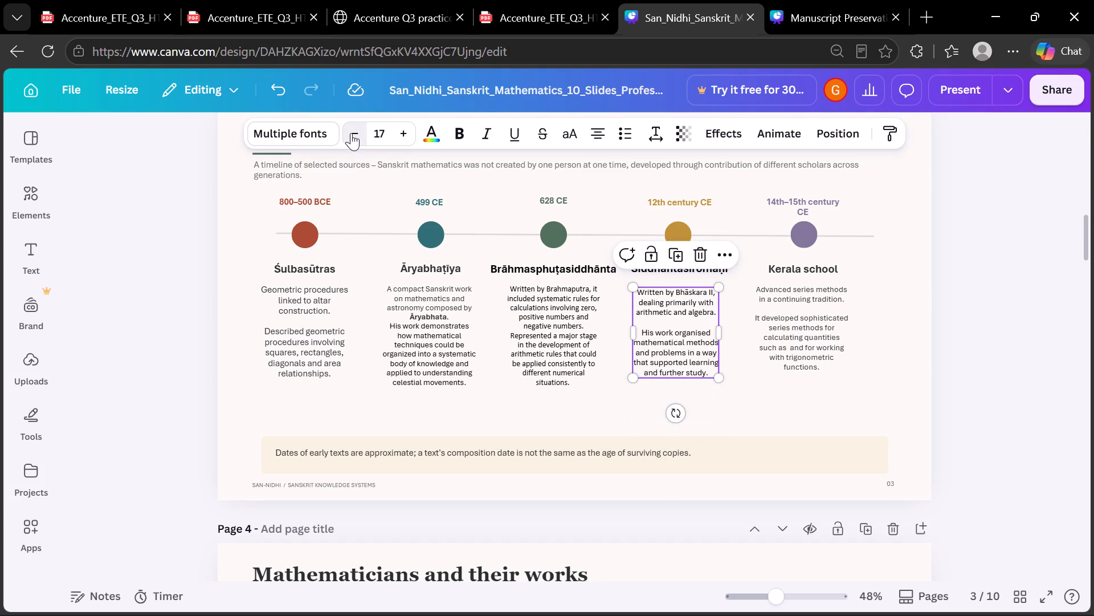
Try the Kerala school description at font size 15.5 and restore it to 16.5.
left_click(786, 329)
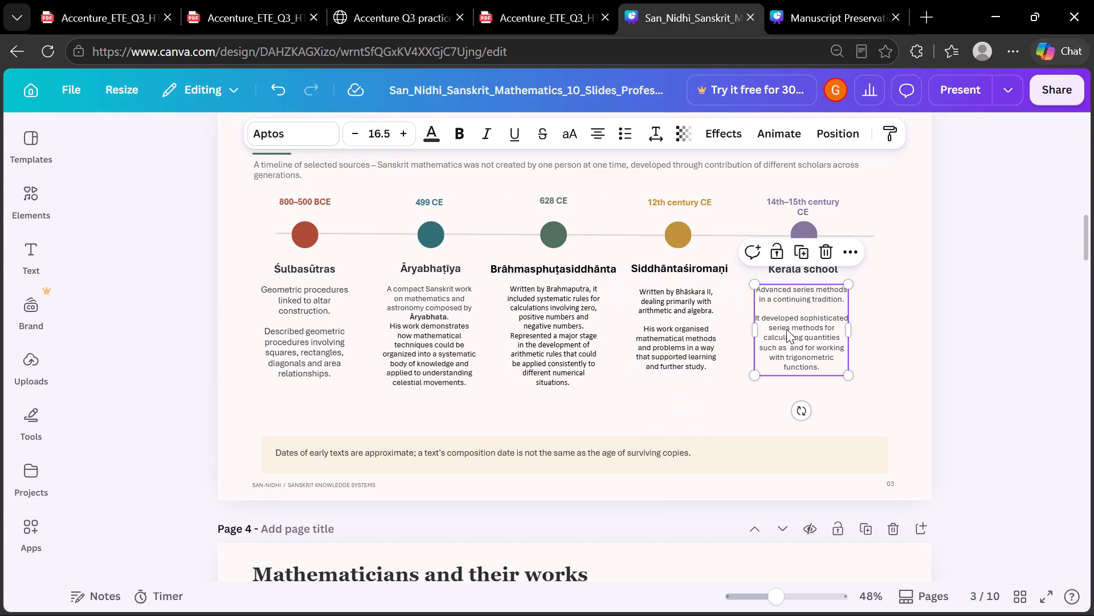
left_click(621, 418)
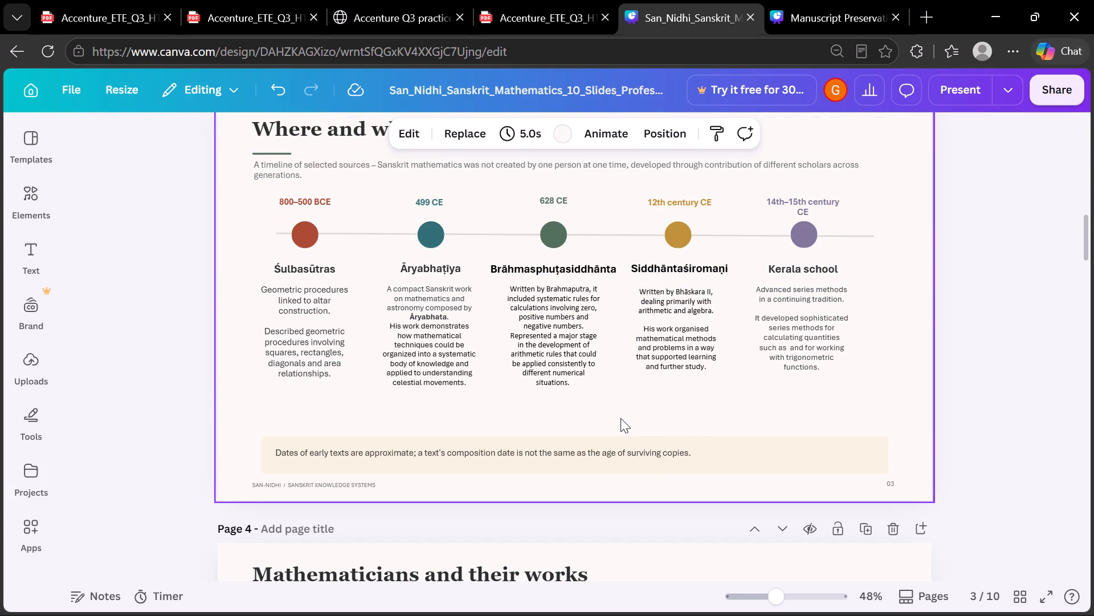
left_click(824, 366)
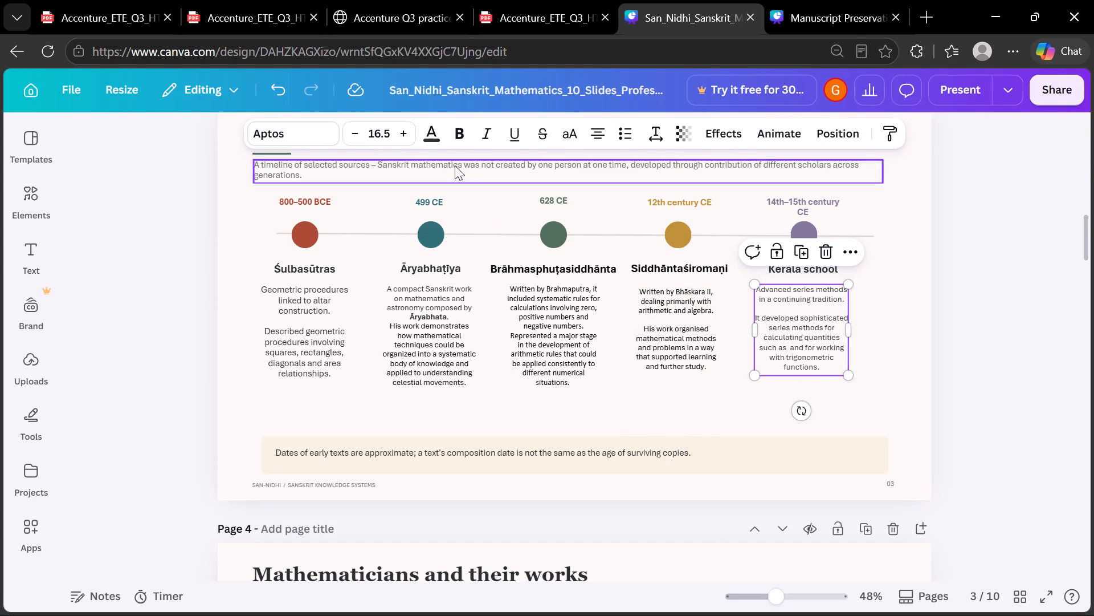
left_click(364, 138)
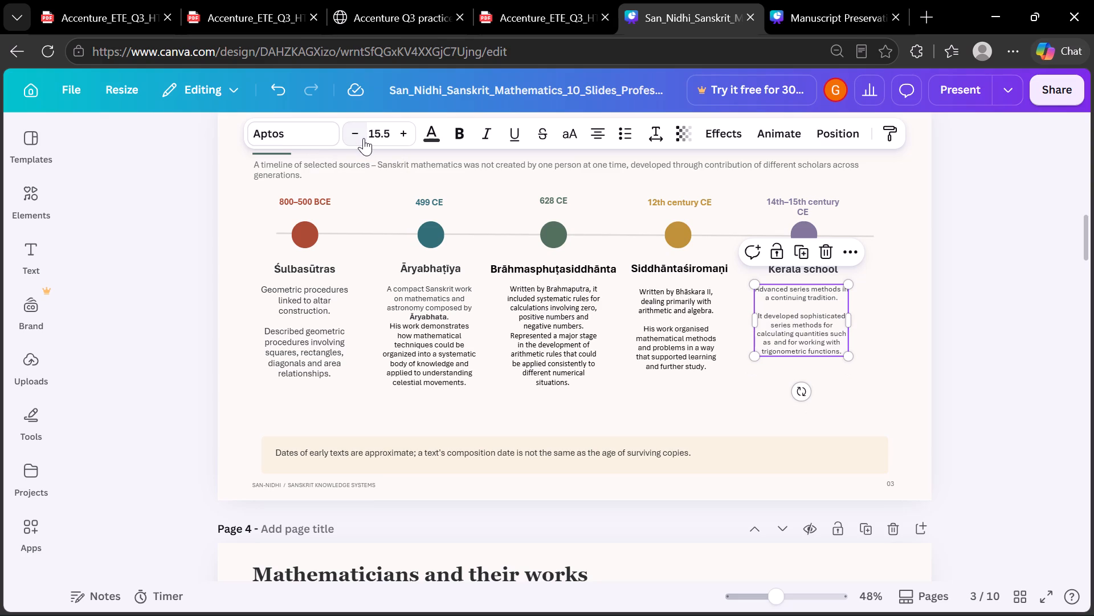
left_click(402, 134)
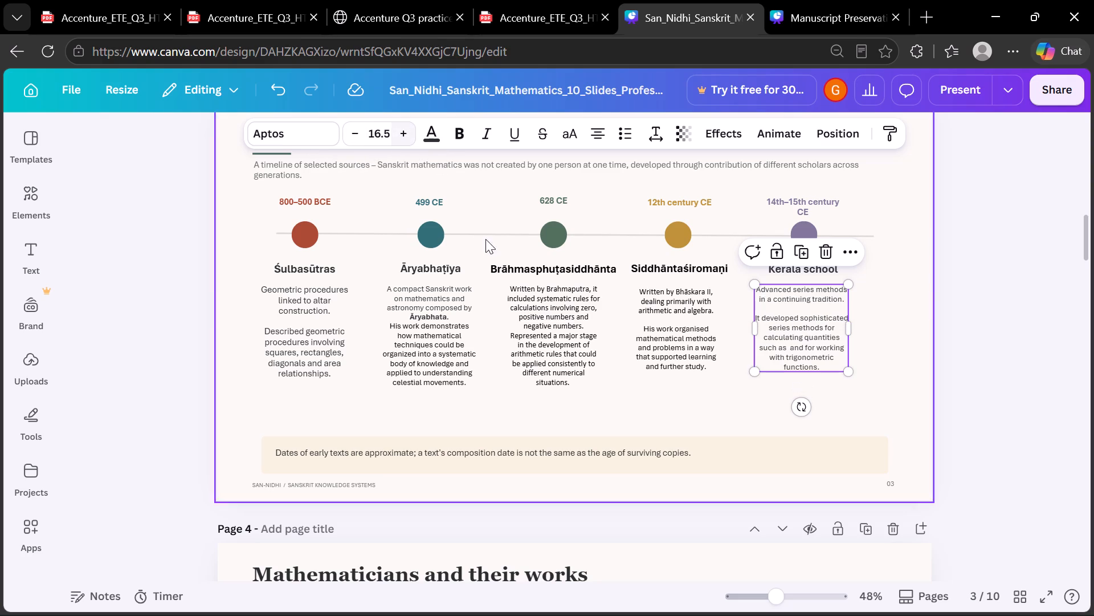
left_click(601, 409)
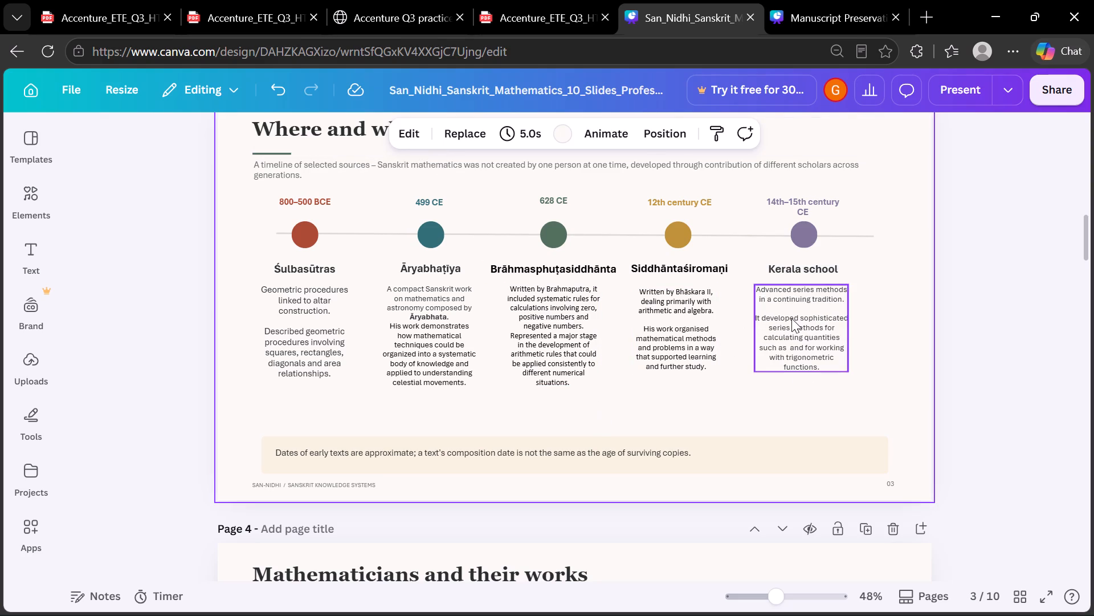
Colour the Kerala school and Śulbasūtras description texts on the timeline slide black (#000000).
left_click(793, 317)
left_click(426, 137)
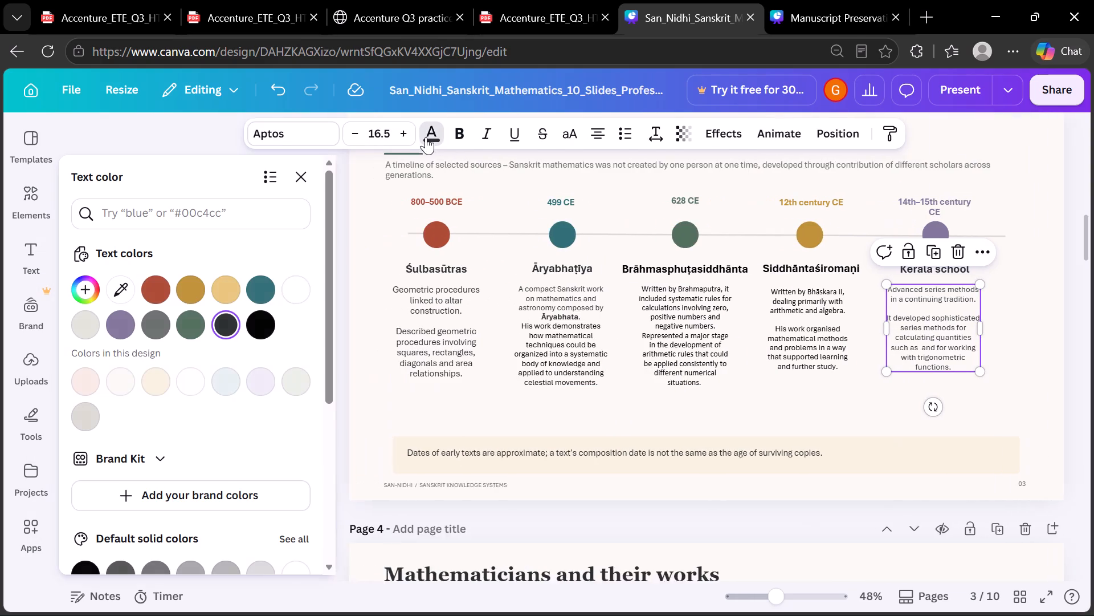
left_click(252, 325)
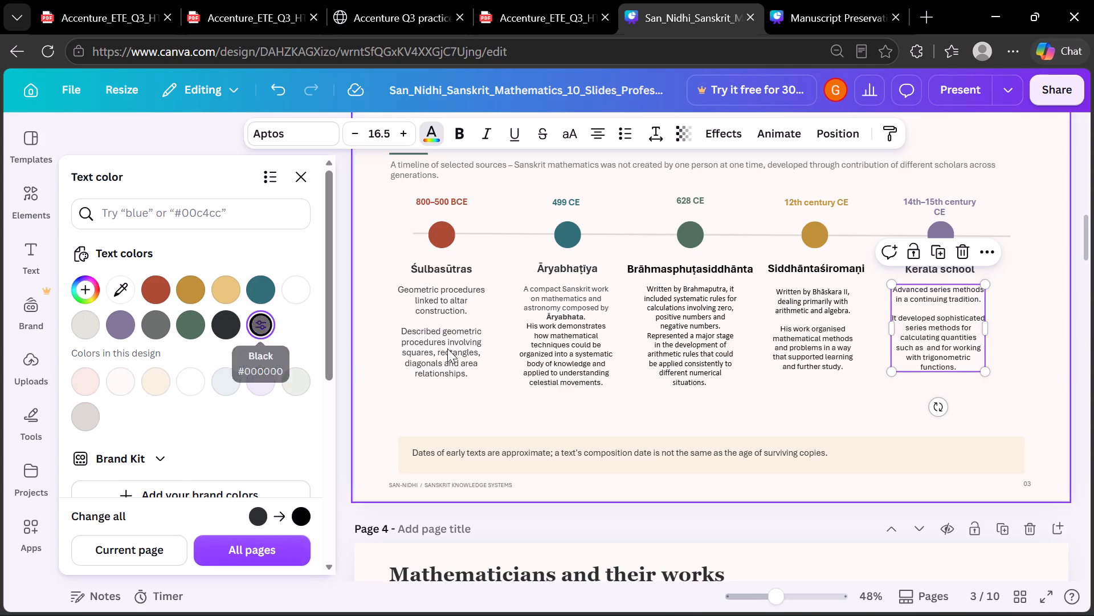
left_click(487, 359)
left_click(262, 325)
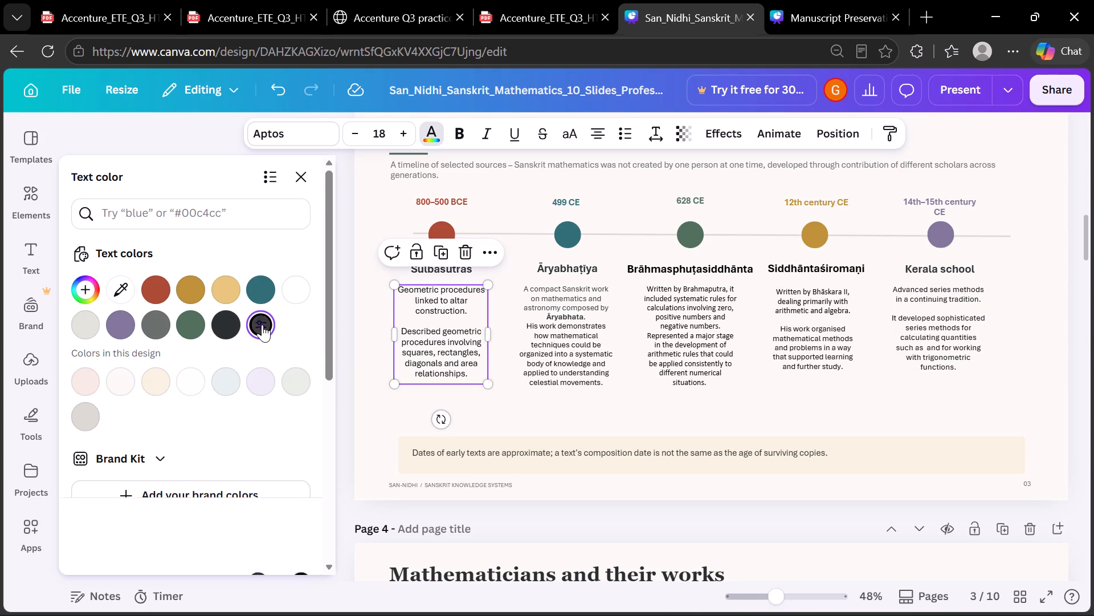
left_click(590, 414)
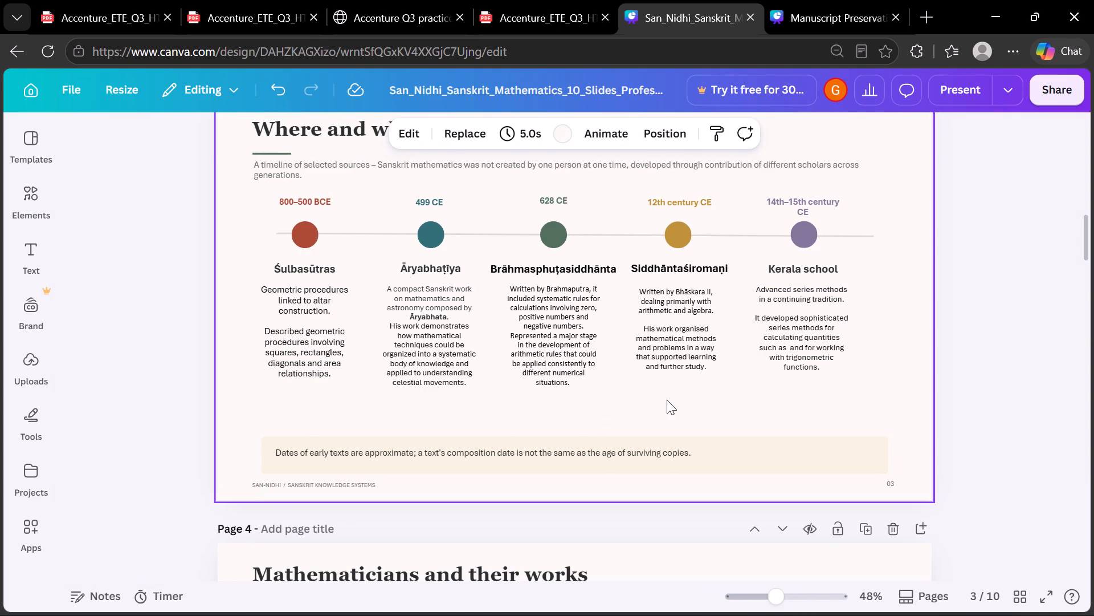
Delete the "SAN-NIDHI / SANSKRIT KNOWLEDGE SYSTEMS" footer text from slides 3, 4 and 5.
scroll(667, 400, "up", 1)
scroll(667, 400, "down", 2)
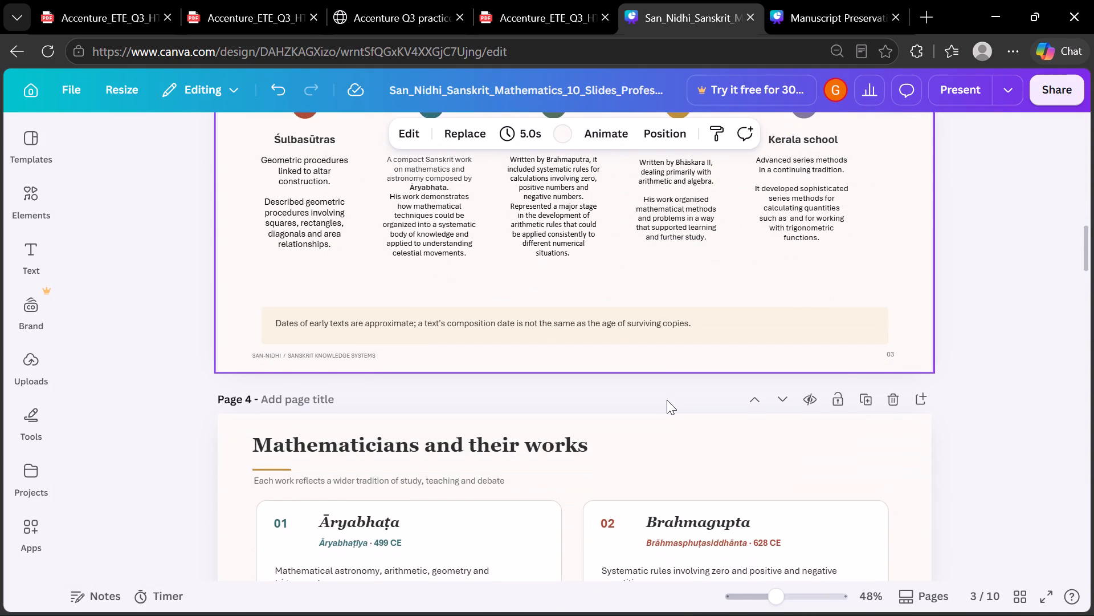
scroll(667, 400, "down", 1)
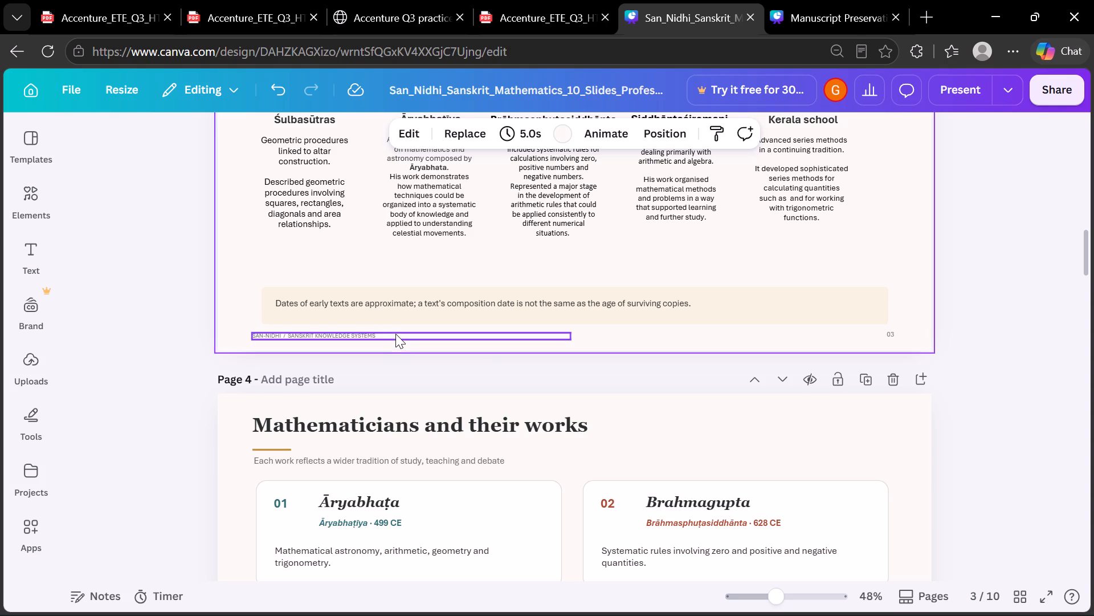
left_click(397, 334)
key("Delete")
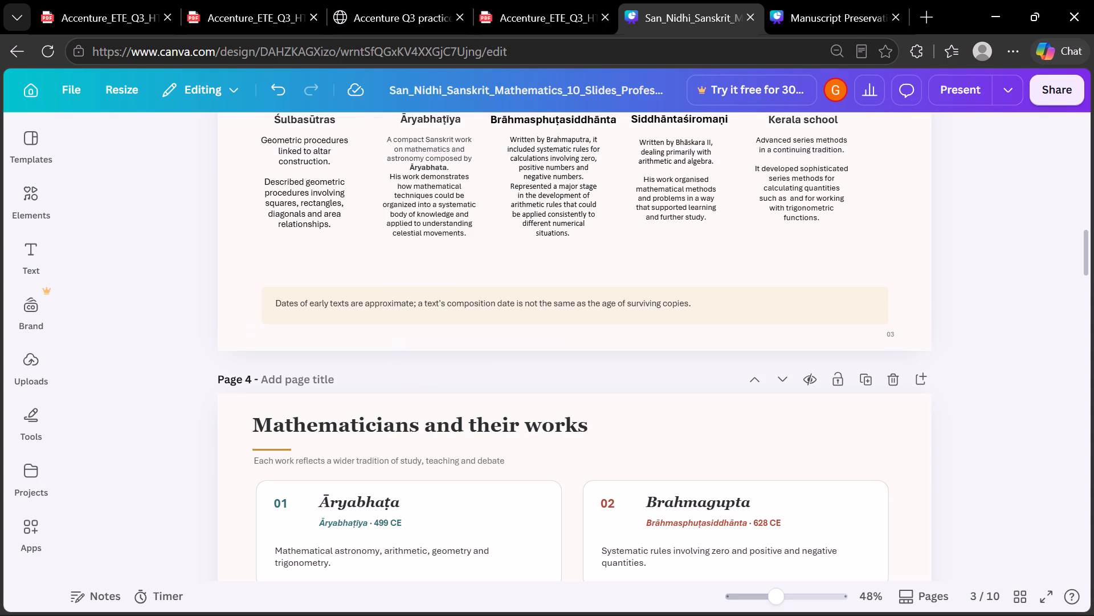
scroll(397, 334, "down", 4)
left_click(346, 348)
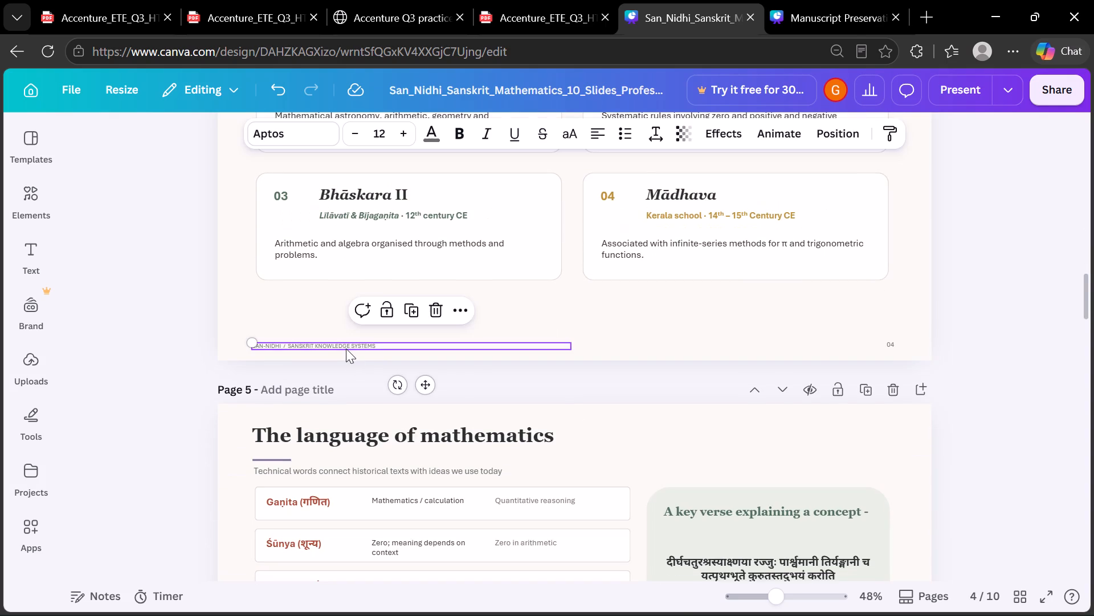
key("Delete")
scroll(346, 348, "down", 3)
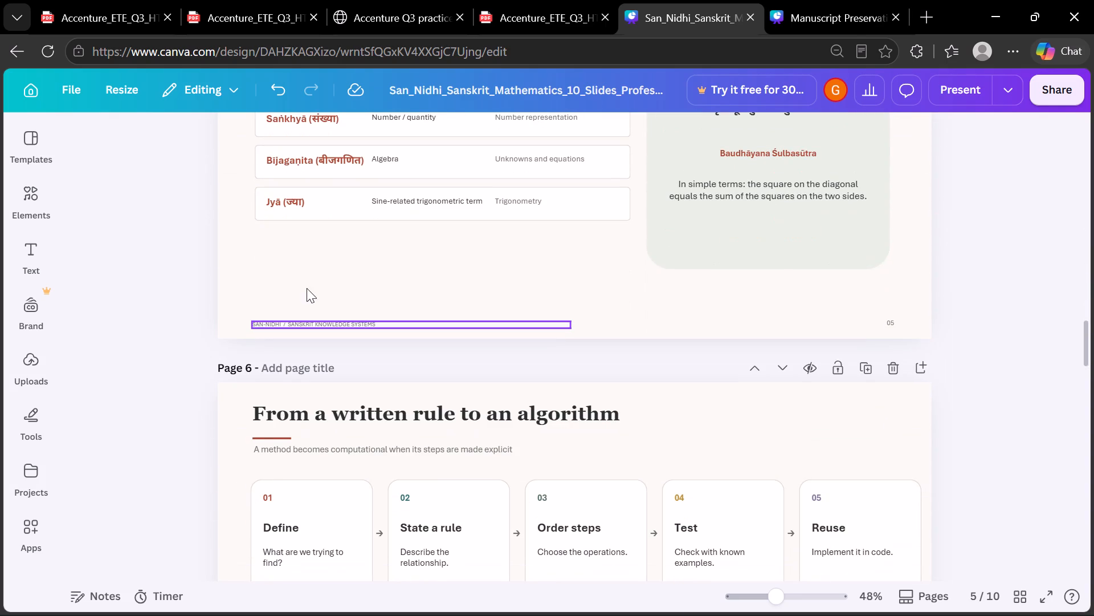
left_click(319, 322)
key("Delete")
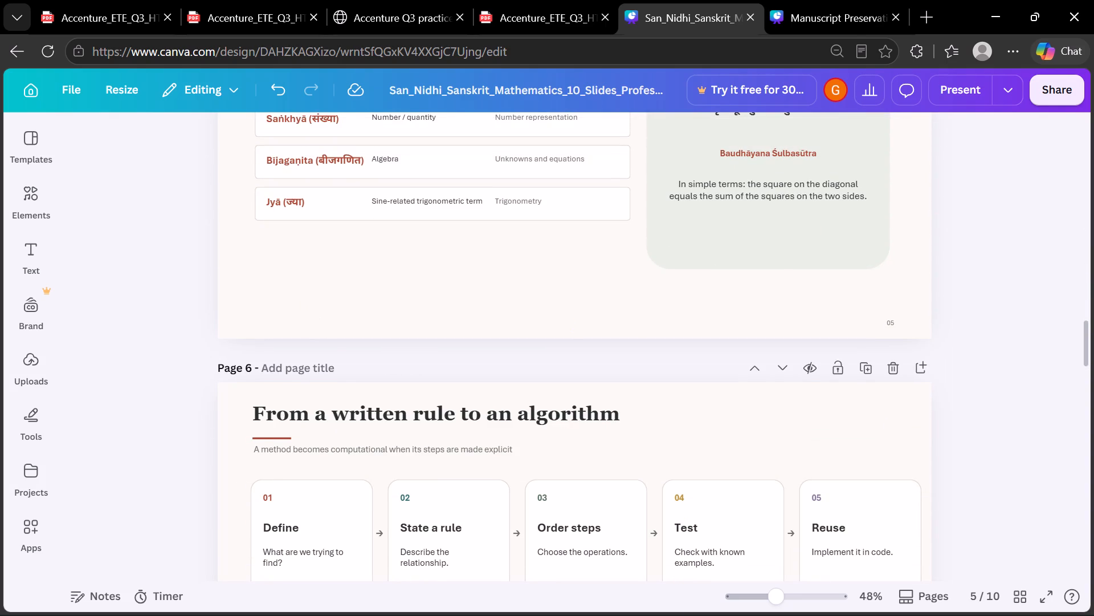
Delete the "SAN-NIDHI / SANSKRIT KNOWLEDGE SYSTEMS" footer text from slides 6, 7 and 8.
scroll(319, 322, "down", 2)
left_click(286, 390)
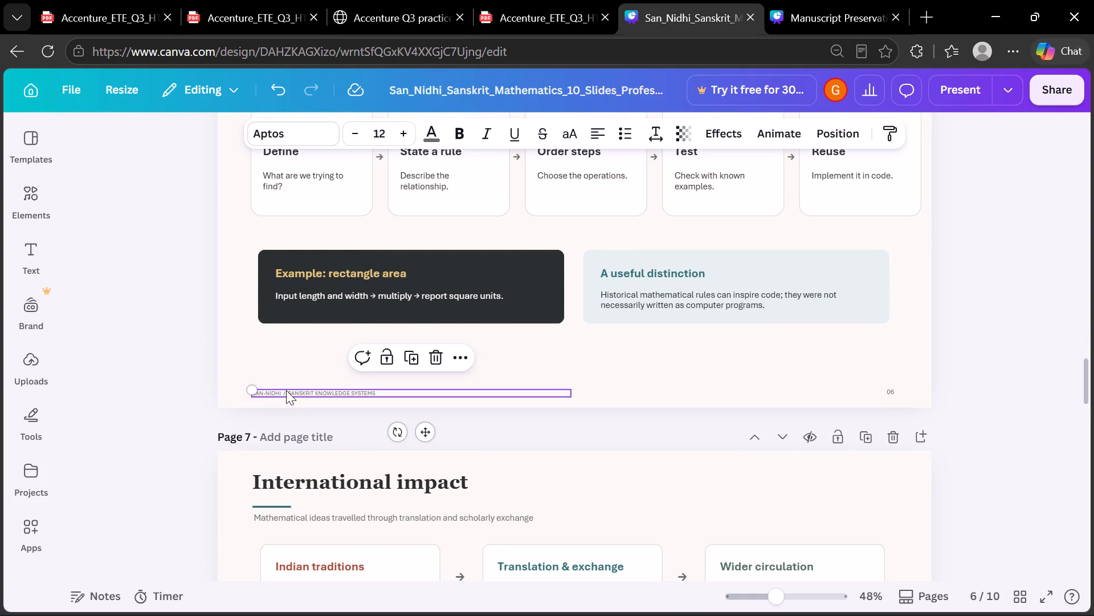
key("Delete")
scroll(286, 390, "down", 1)
scroll(590, 331, "down", 1)
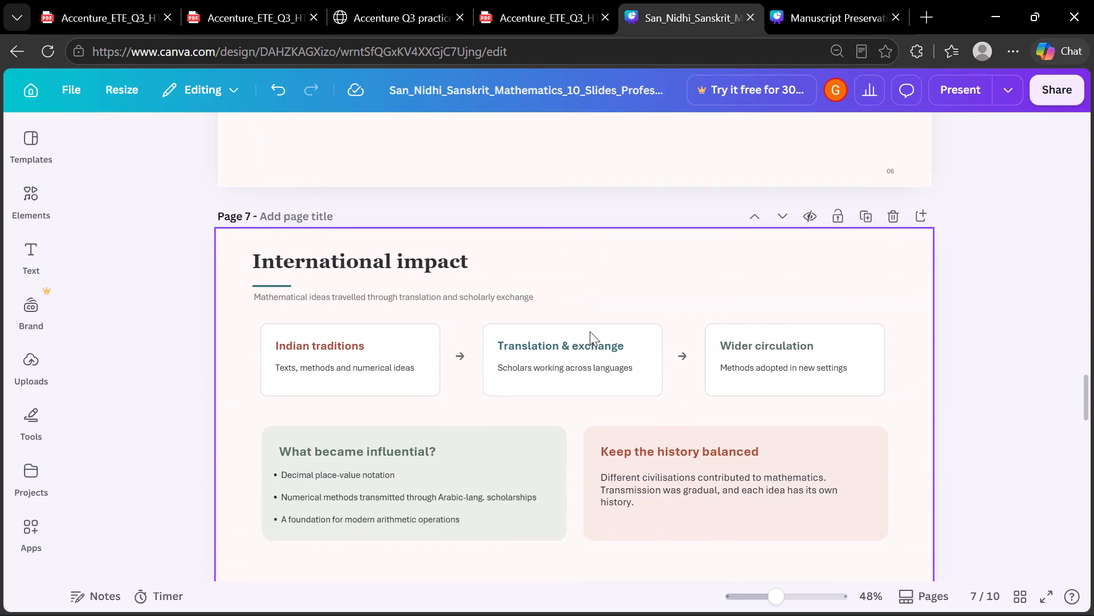
scroll(590, 331, "down", 2)
left_click(397, 323)
key("Delete")
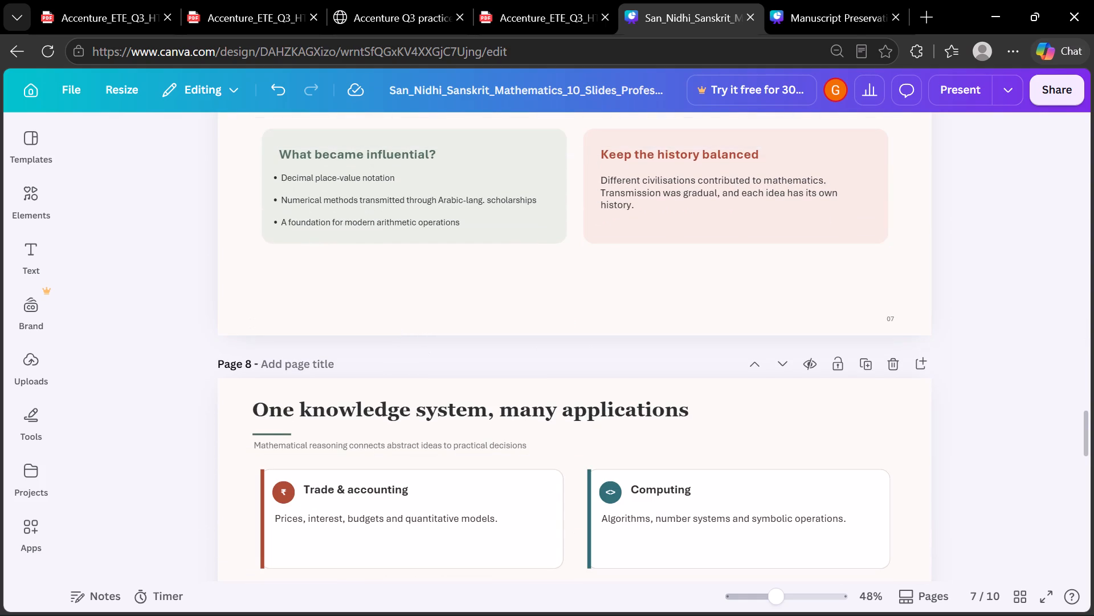
scroll(397, 323, "down", 3)
left_click(315, 365)
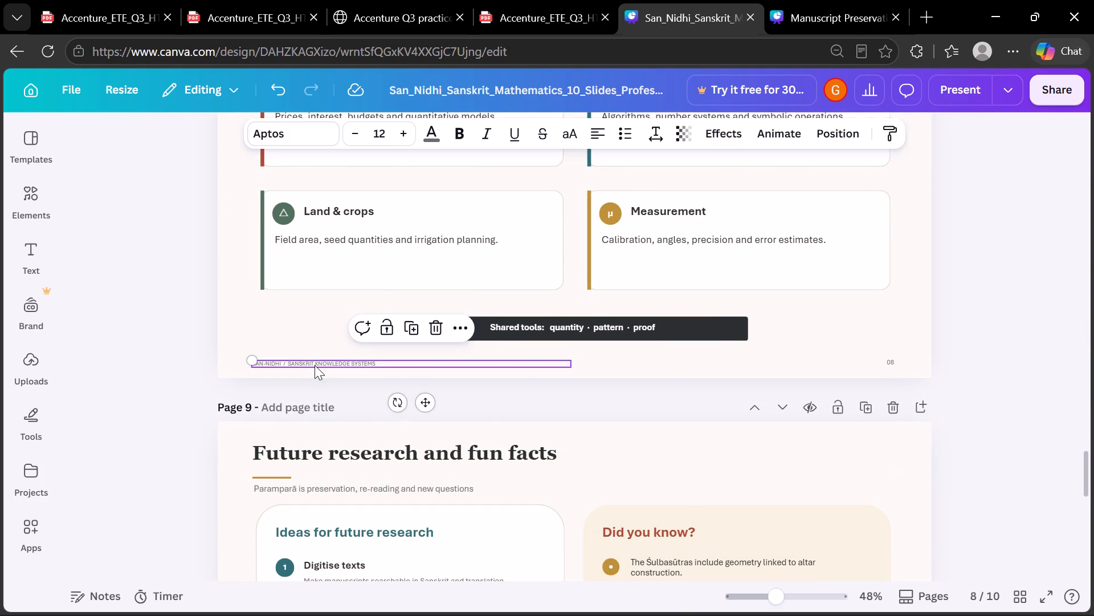
key("Delete")
Delete the "SAN-NIDHI / SANSKRIT KNOWLEDGE SYSTEMS" footer text from slides 9 and 10.
scroll(315, 365, "down", 4)
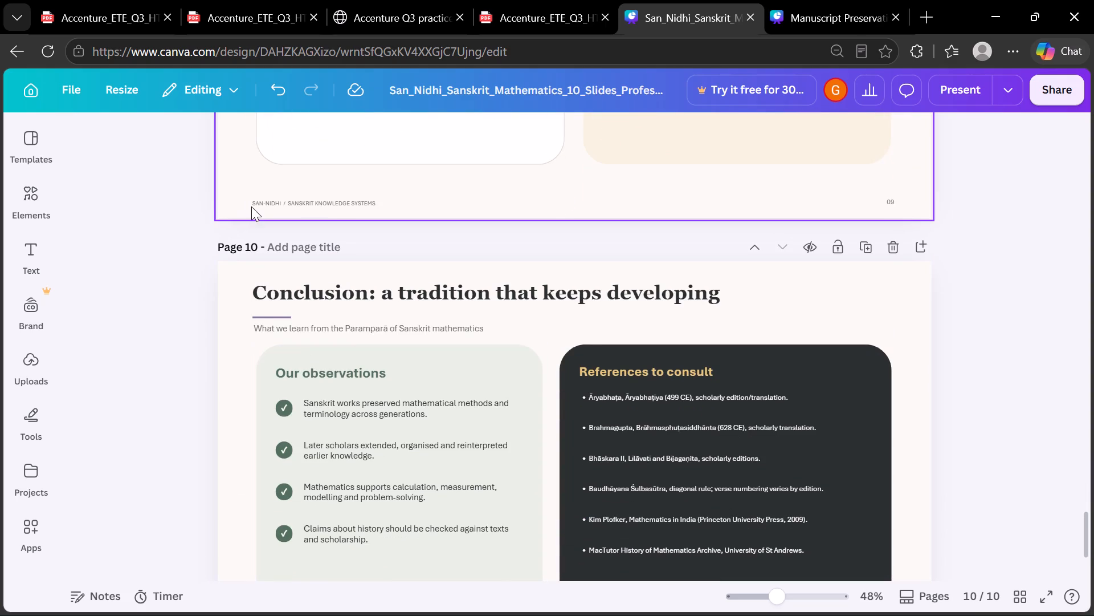
left_click(254, 206)
key("Delete")
scroll(254, 206, "down", 3)
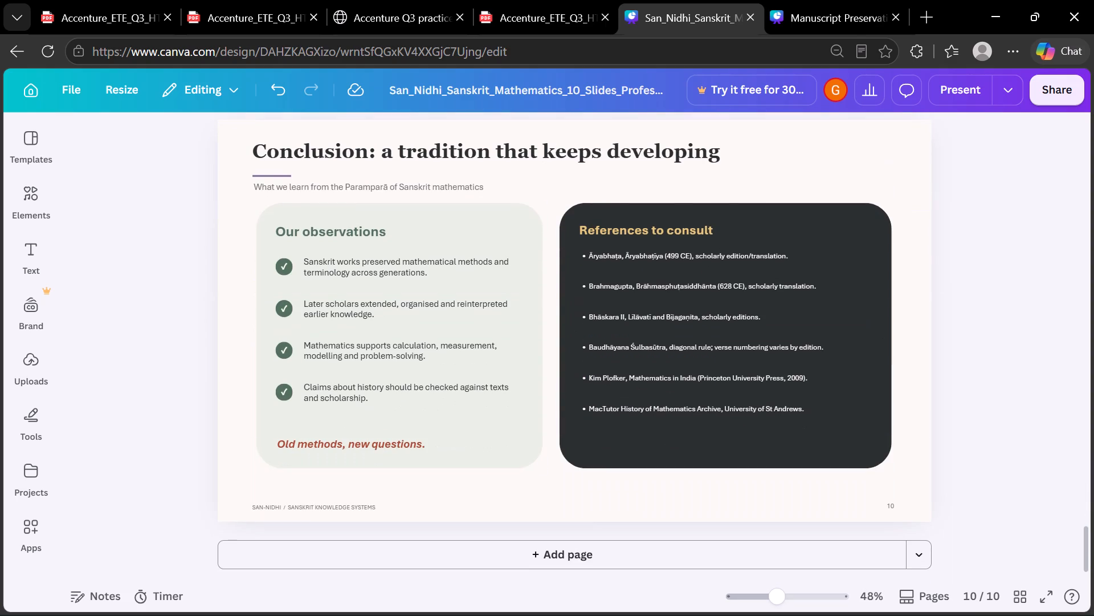
left_click(310, 509)
key("Delete")
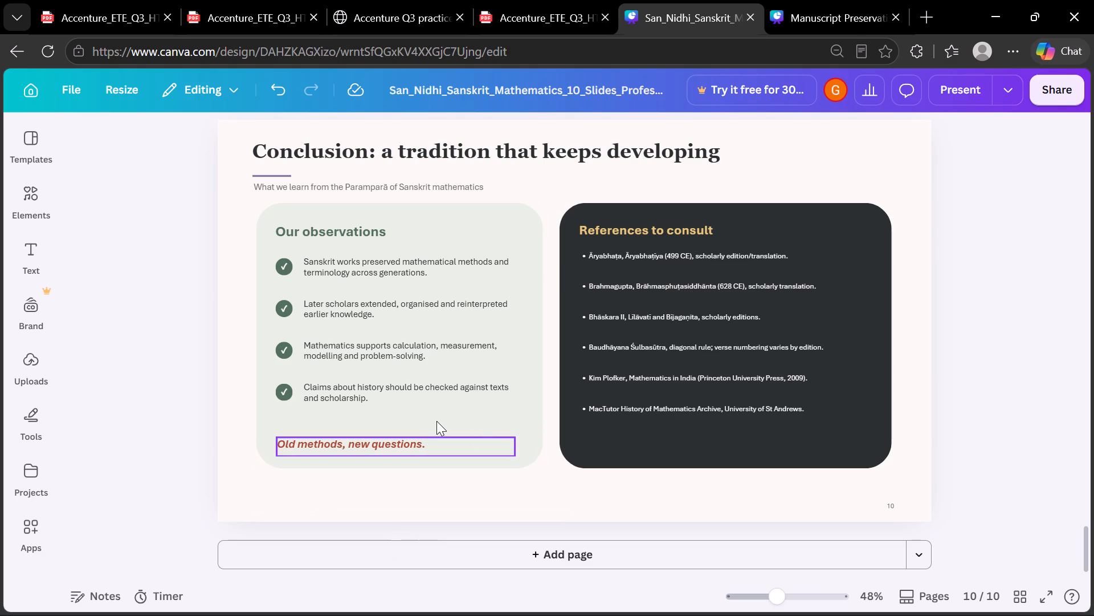
left_click(604, 489)
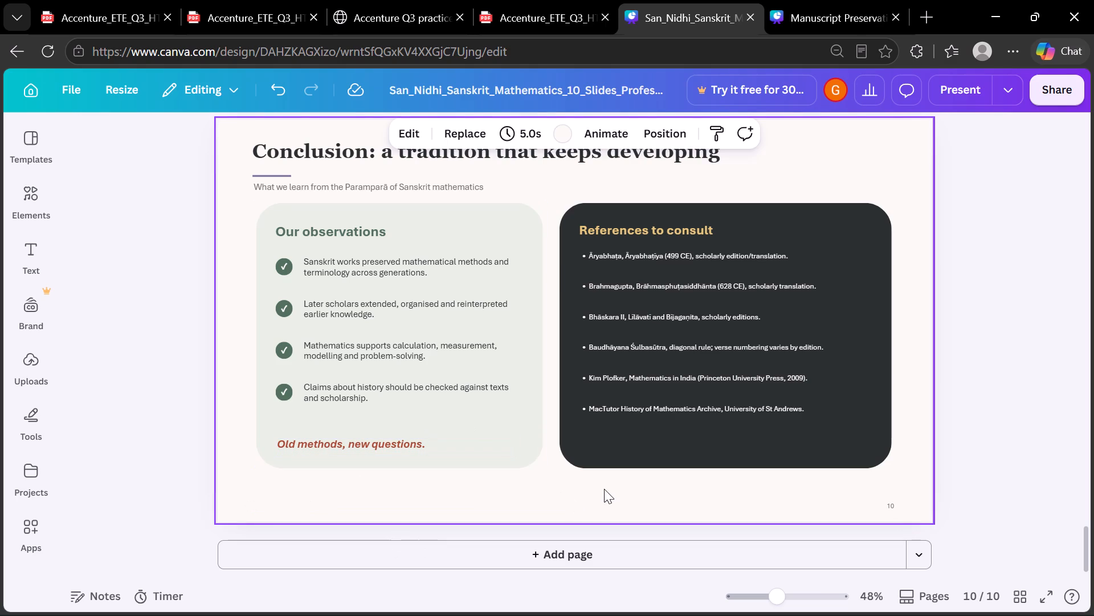
Colour the subtitle "What we learn from the Paramparā of Sanskrit mathematics" on slide 10 dark charcoal.
left_click(433, 191)
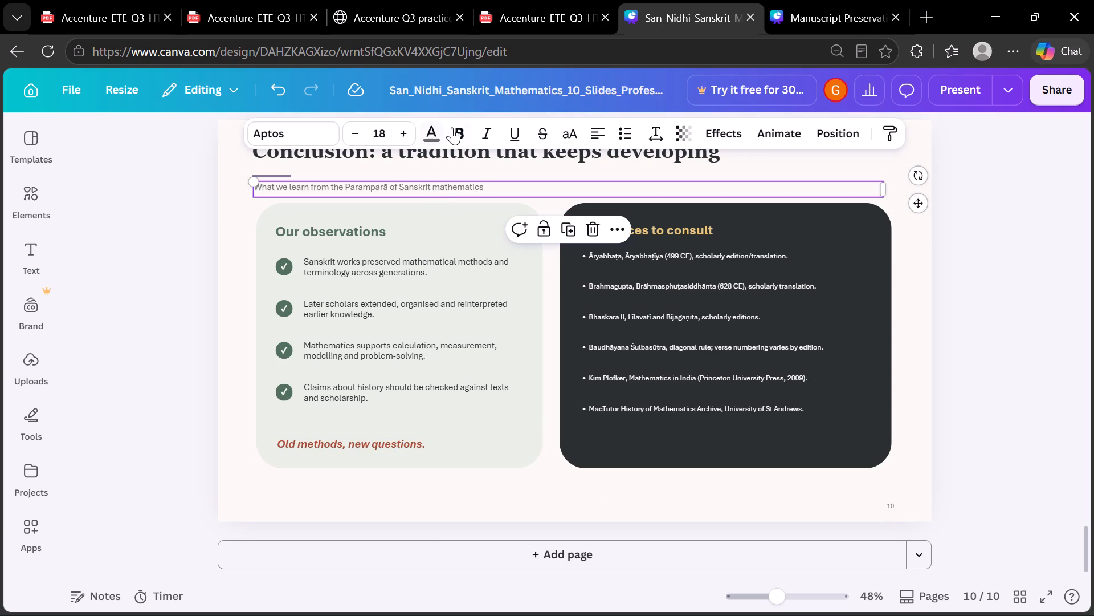
left_click(435, 128)
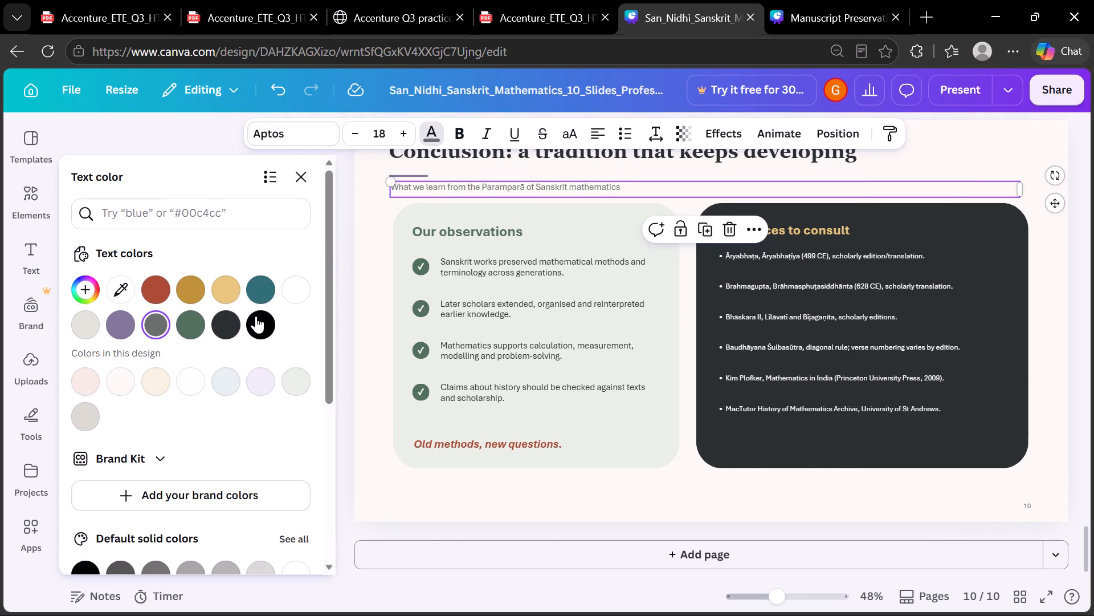
left_click(234, 324)
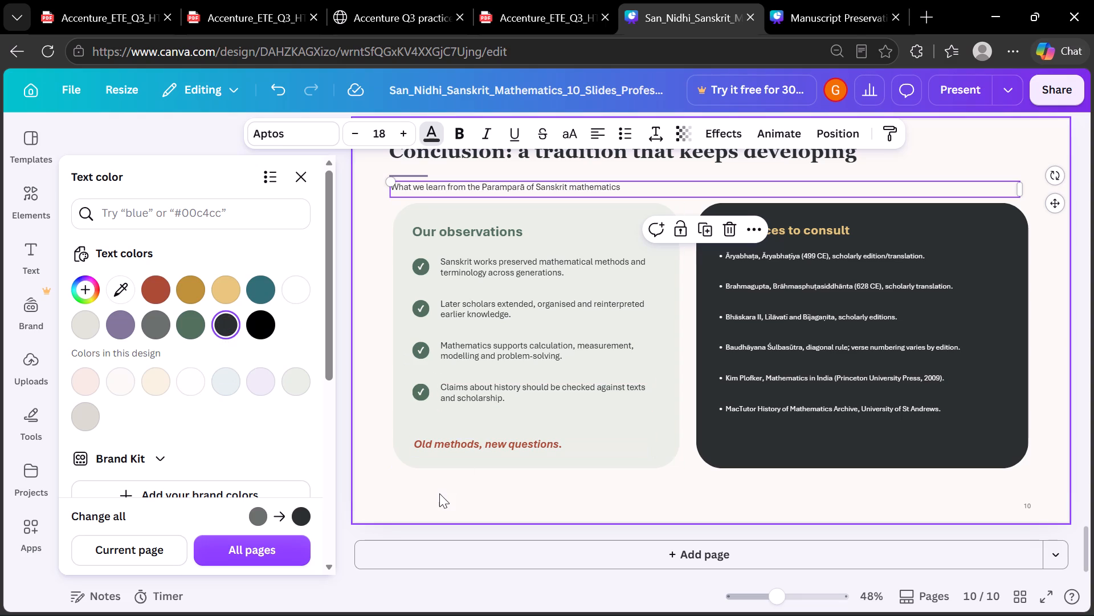
left_click(439, 493)
left_click(553, 471)
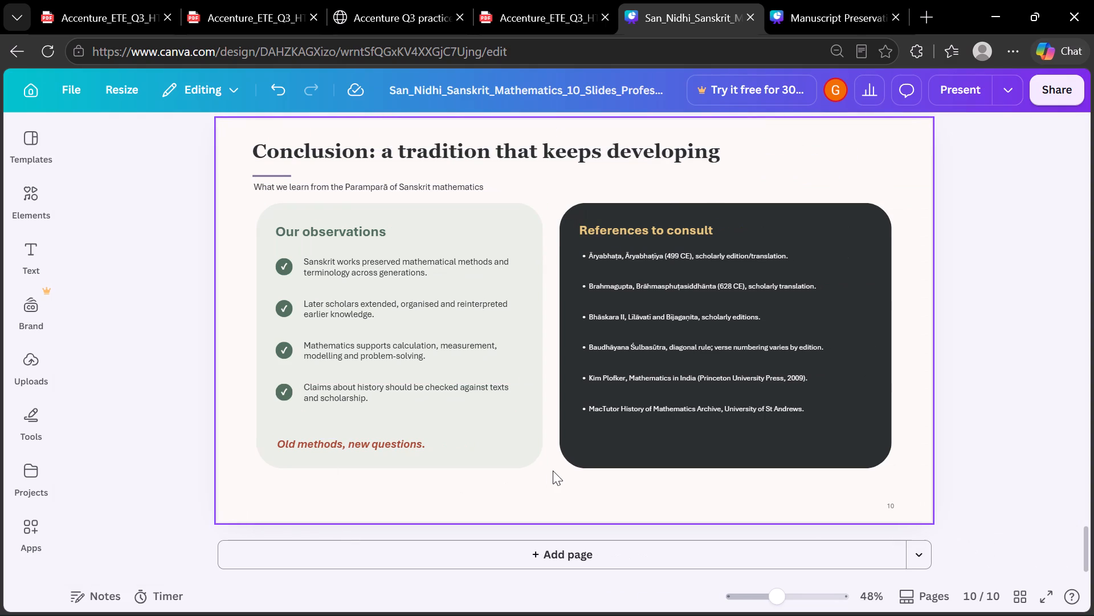
Nudge the "A short verse can act as a memory aid" text on slide 9 down to line up with its bullet circle.
scroll(553, 471, "up", 1)
left_click(632, 448)
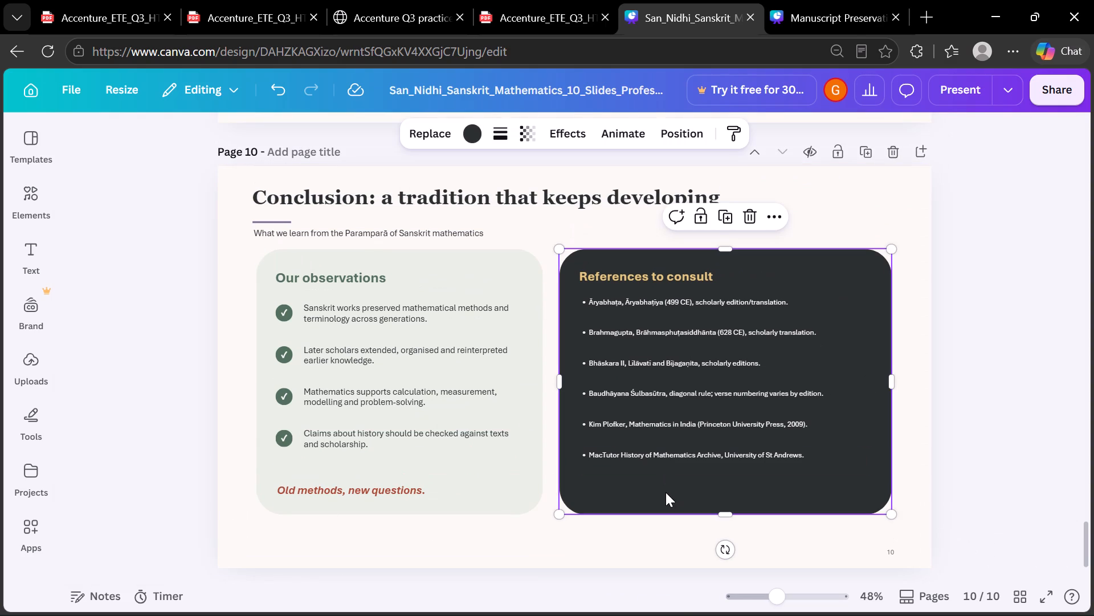
scroll(660, 492, "up", 3)
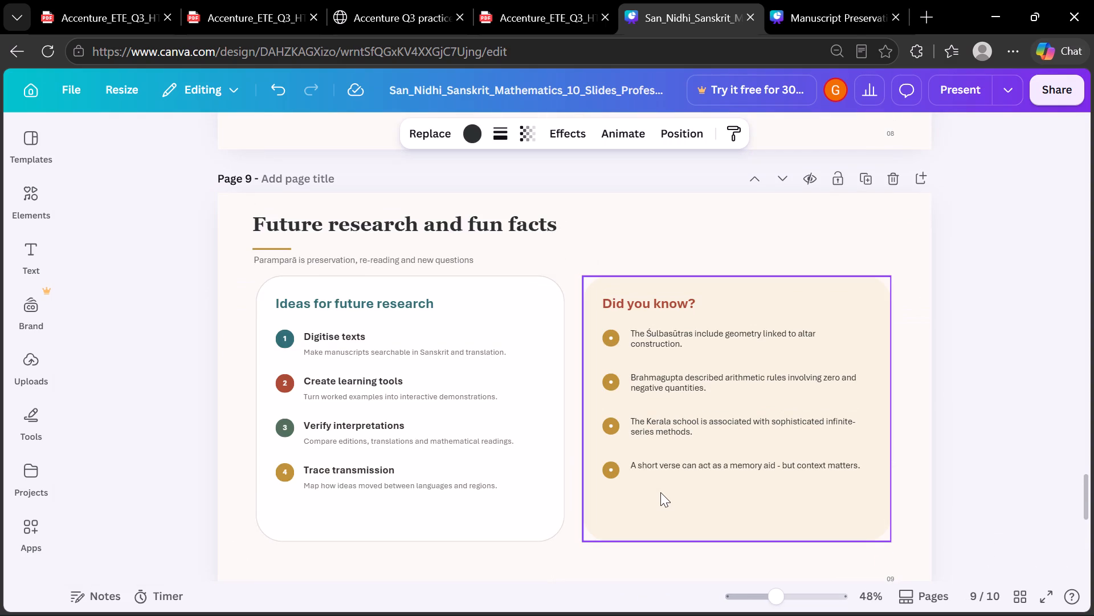
left_click(654, 471)
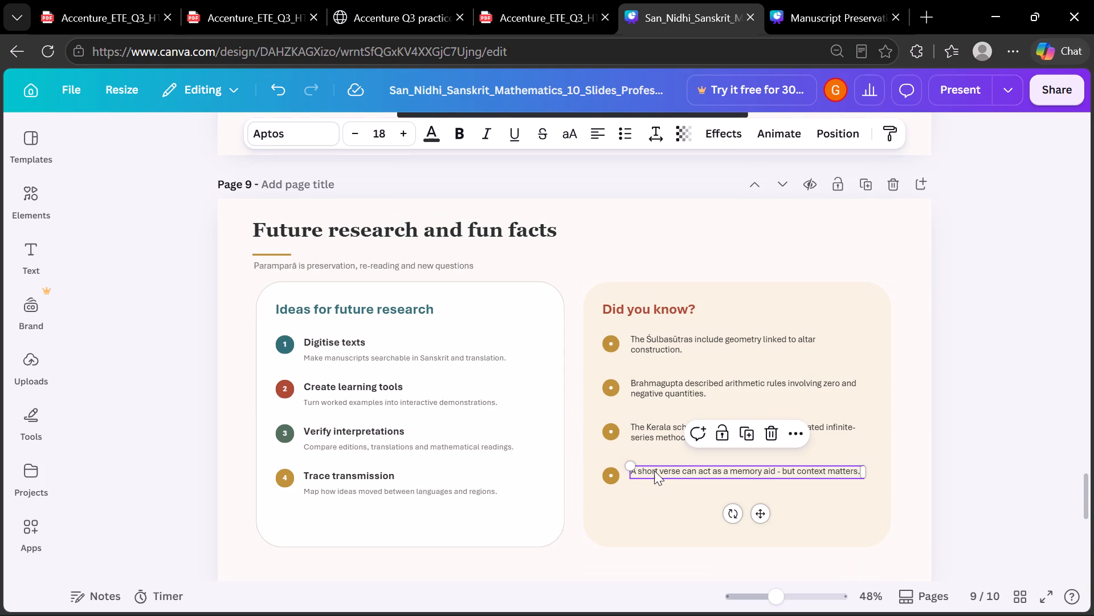
key("Down")
key("Down")
key("Down")
key("Down")
key("Down")
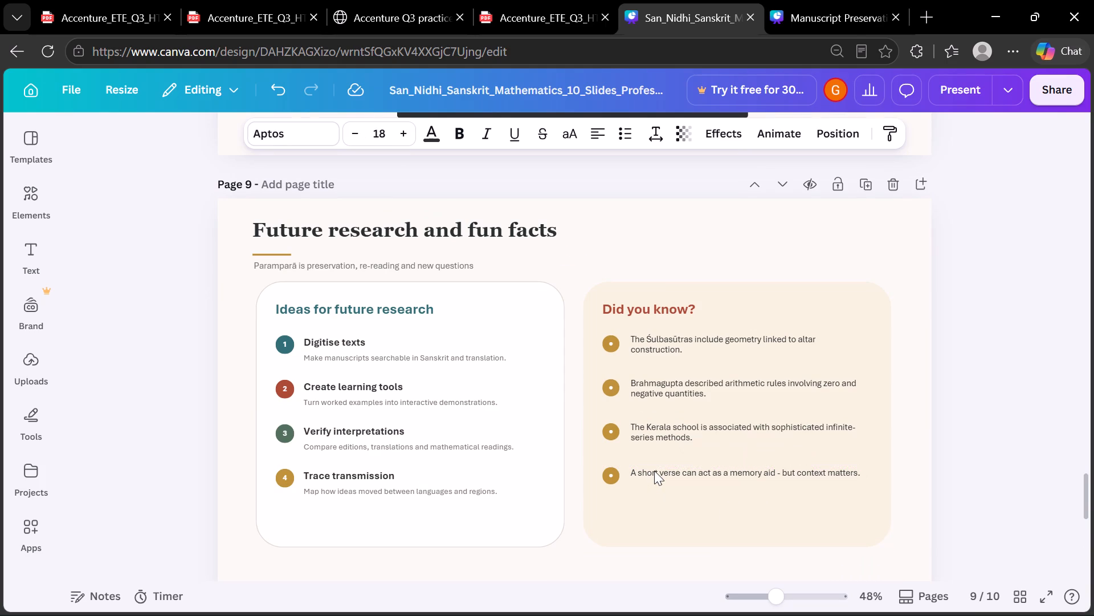
key("Down")
key("Down")
key("Down")
key("Down")
key("Down")
key("Down")
key("Down")
key("Down")
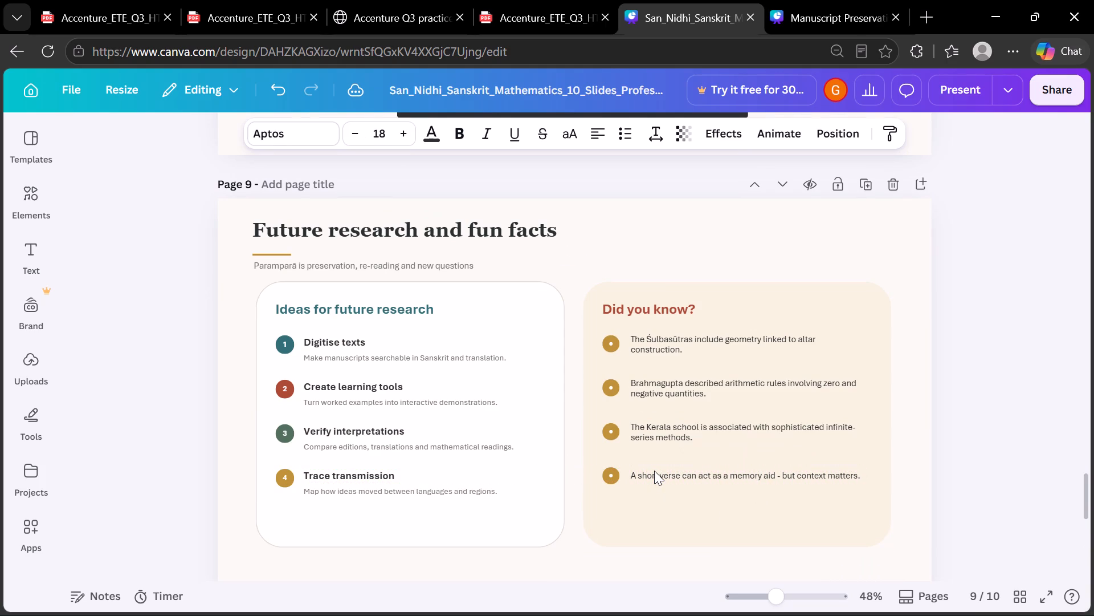
key("Up")
key("Up")
Review slides 8 back through 2 for layout, text colour and leftover inconsistencies.
scroll(562, 473, "up", 3)
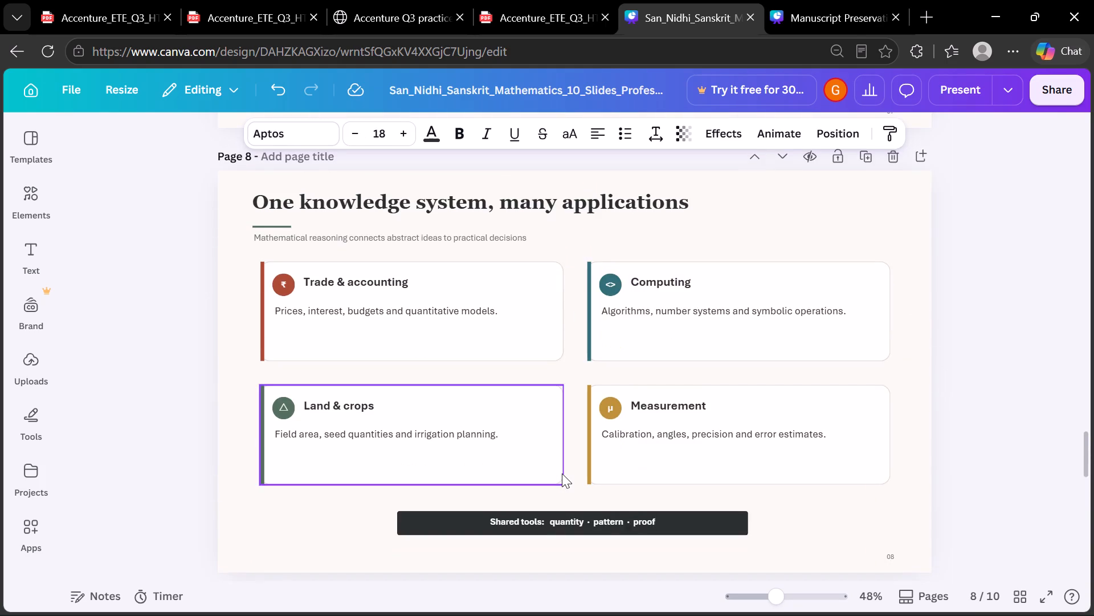
scroll(562, 473, "up", 1)
scroll(562, 473, "down", 1)
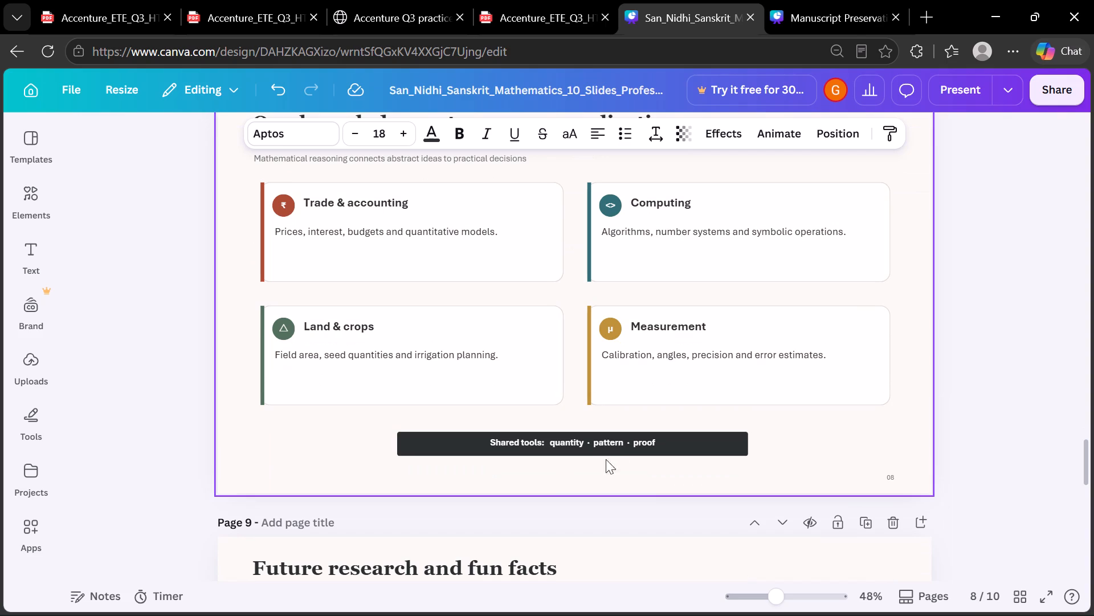
left_click(615, 455)
left_click(692, 469)
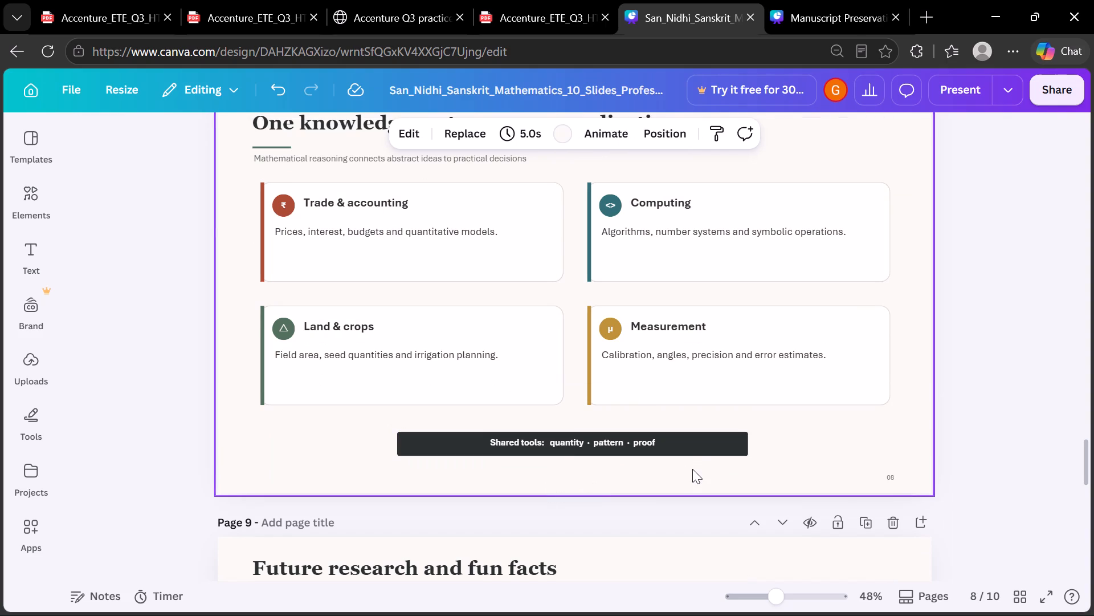
scroll(692, 469, "up", 1)
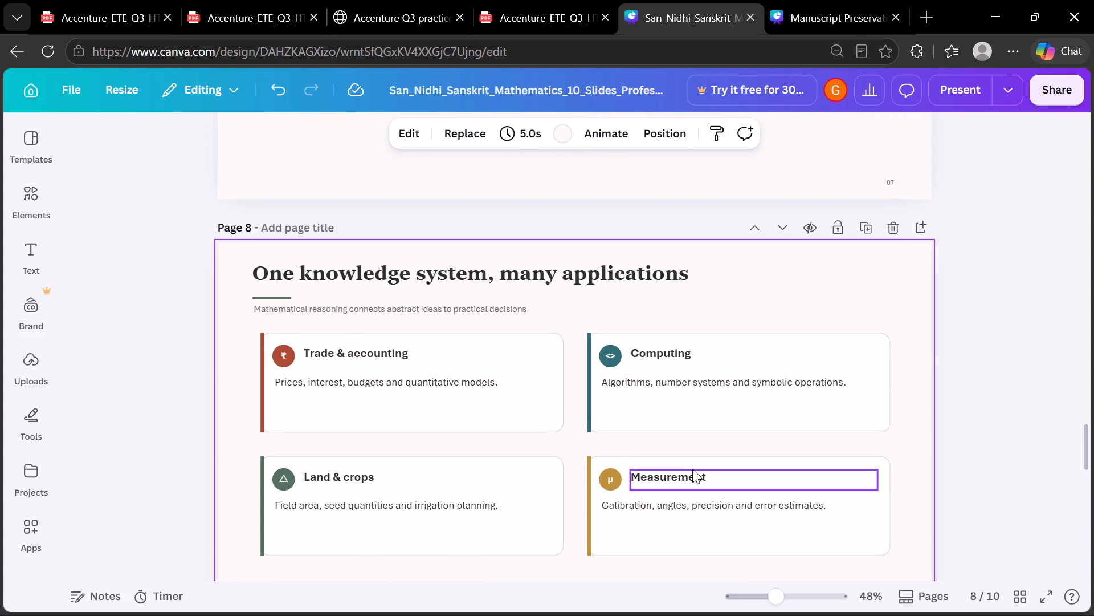
scroll(692, 469, "up", 3)
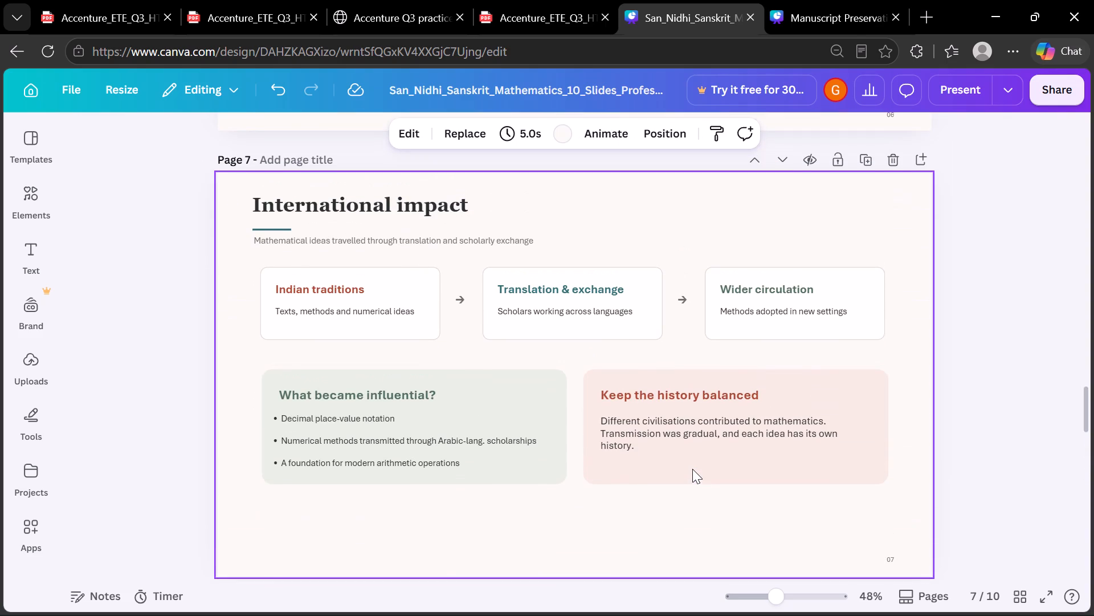
scroll(692, 469, "up", 3)
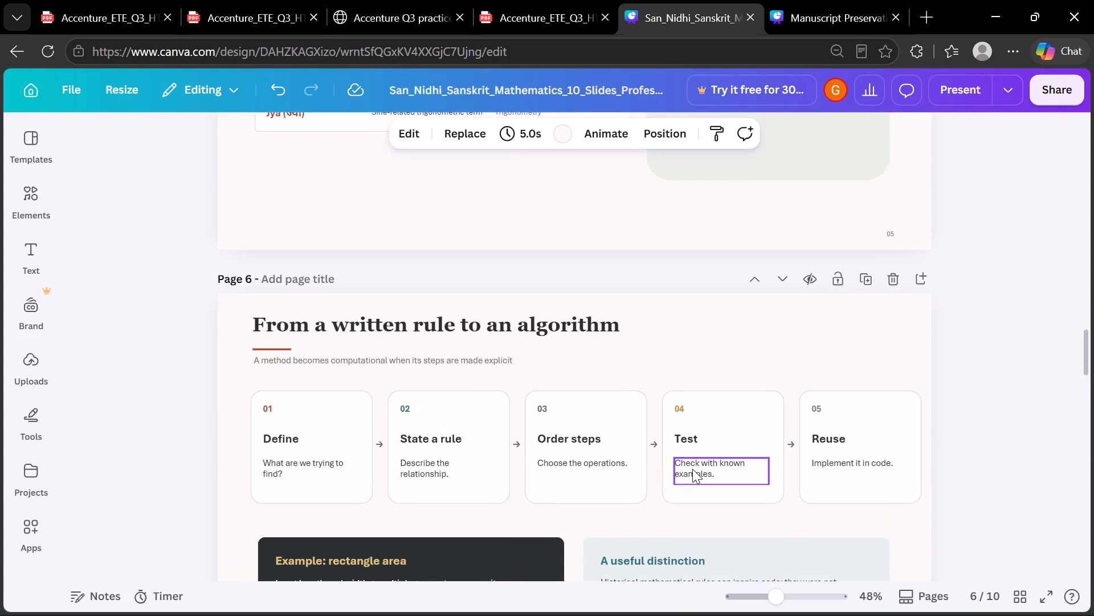
scroll(692, 469, "up", 2)
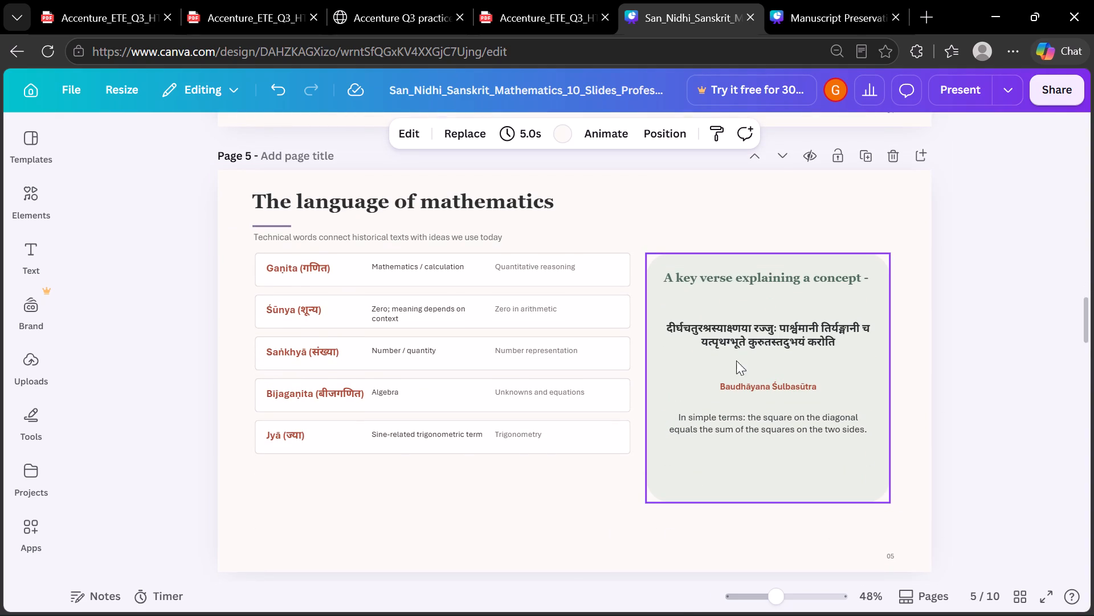
left_click(579, 478)
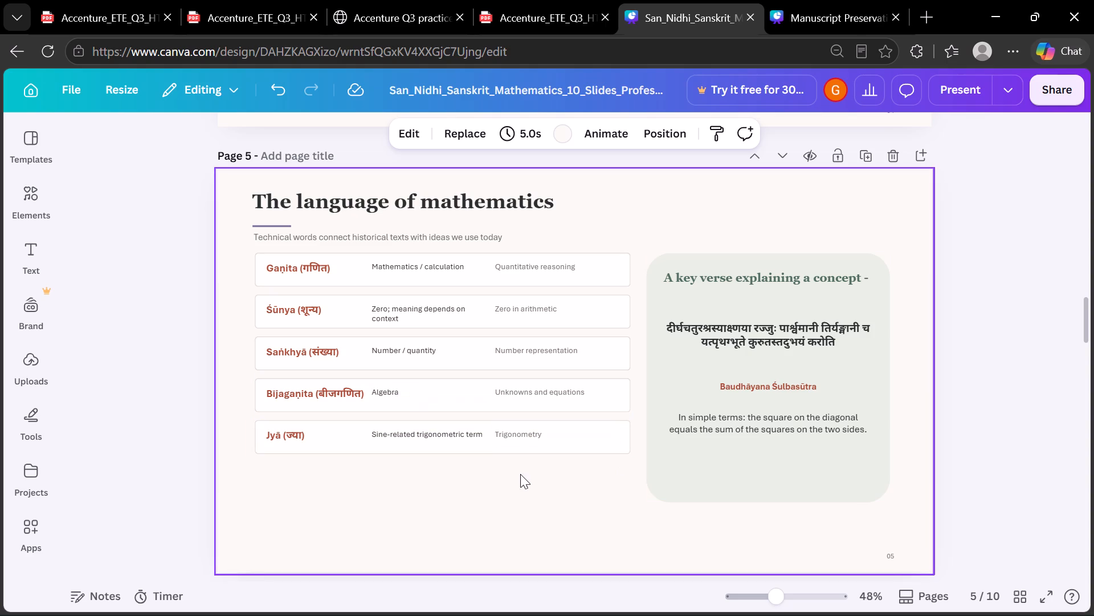
left_click(436, 492)
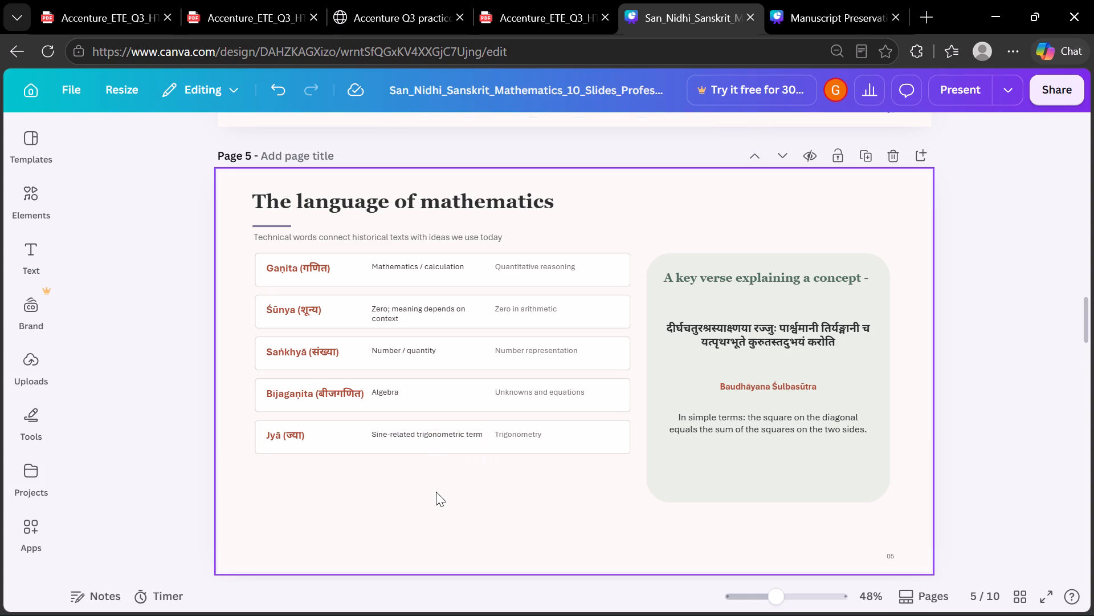
scroll(436, 492, "up", 2)
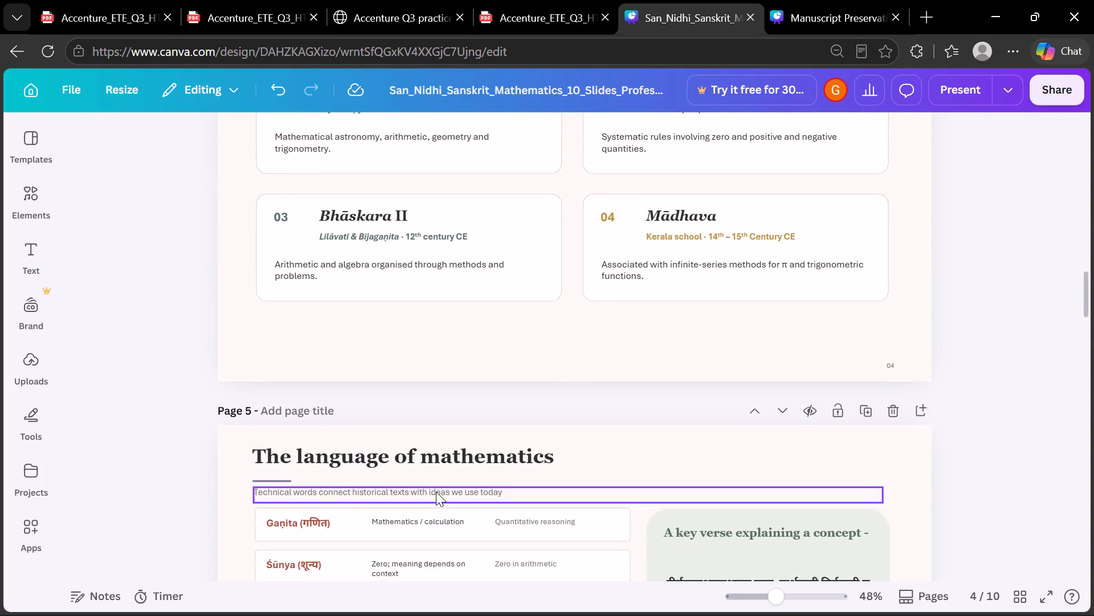
scroll(436, 492, "up", 4)
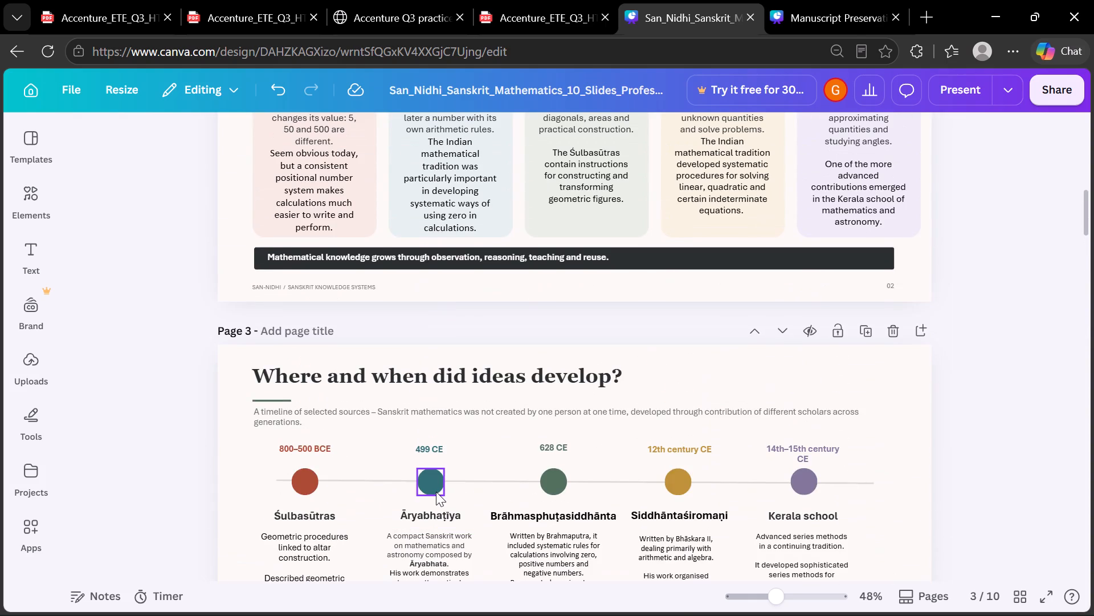
scroll(677, 411, "up", 1)
Colour the whole Āryabhaṭiya description text on the slide 3 timeline black.
scroll(677, 411, "down", 1)
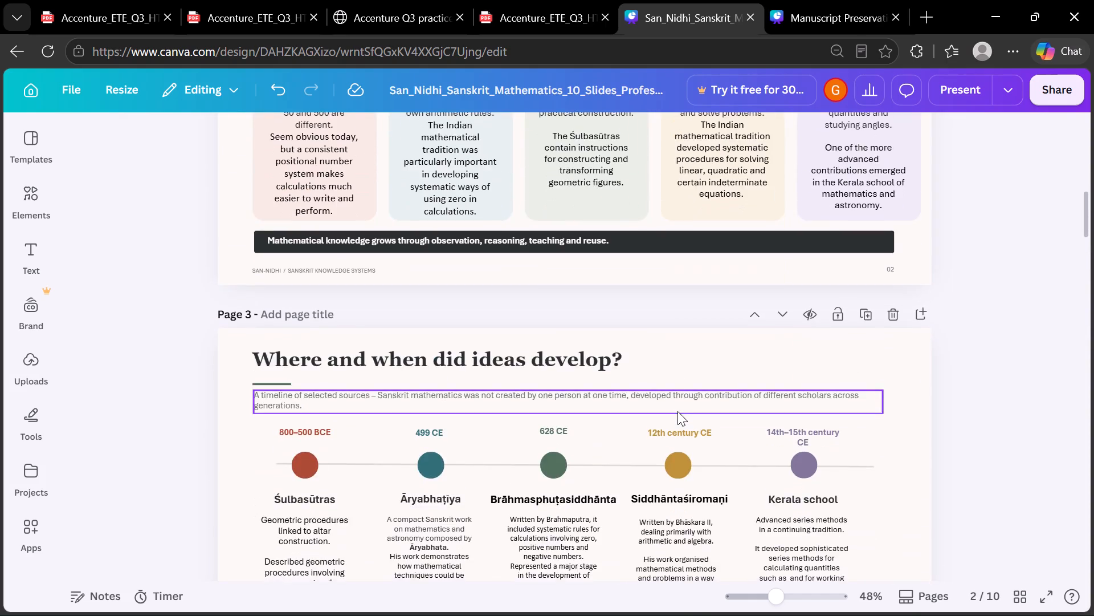
scroll(677, 411, "down", 2)
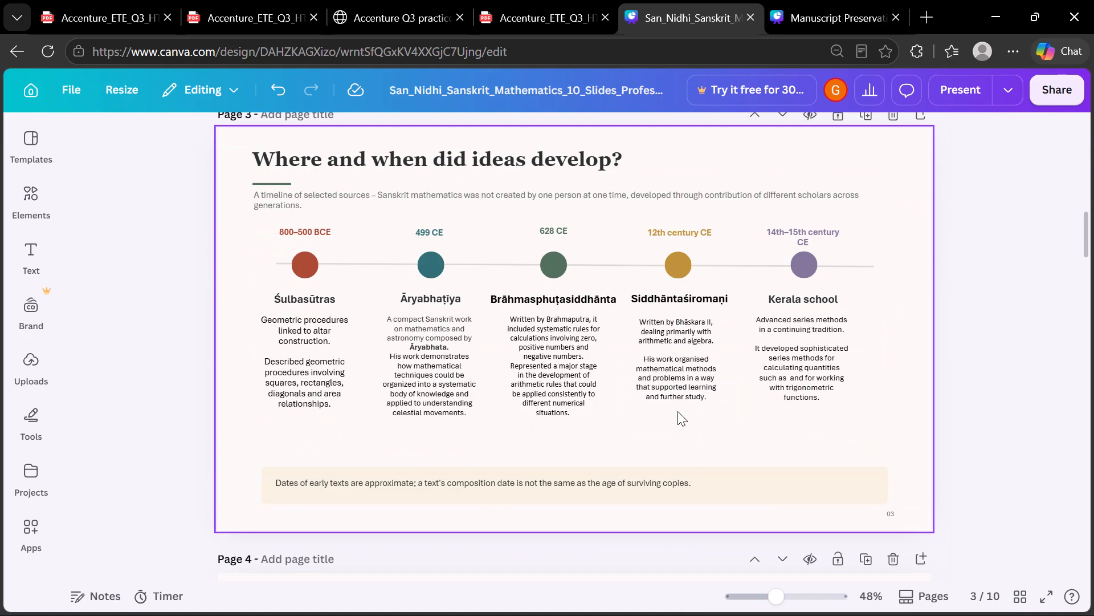
left_click(442, 319)
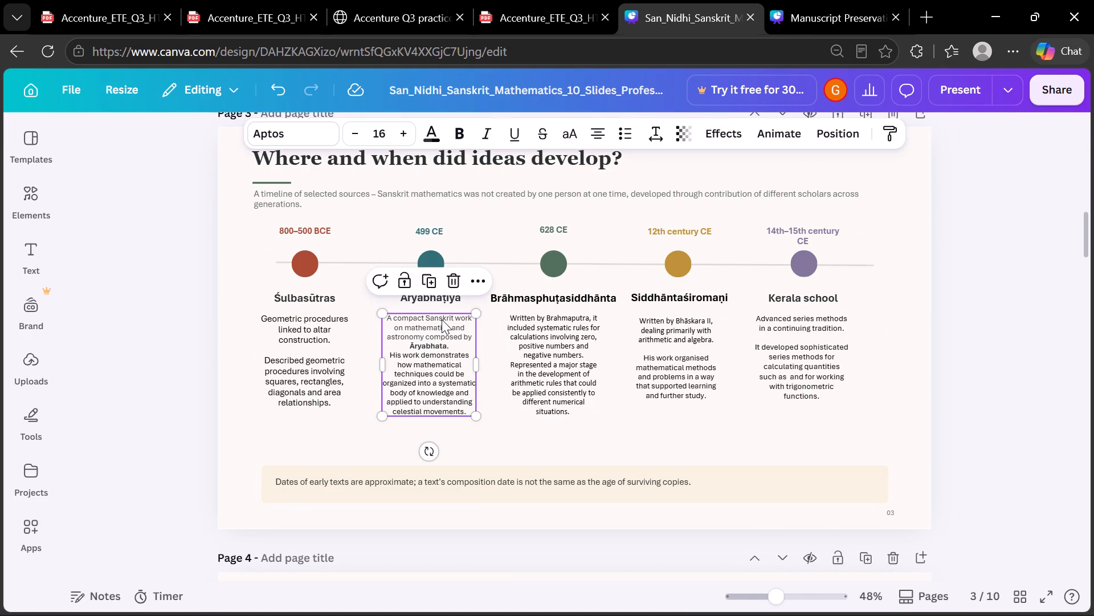
left_click(432, 129)
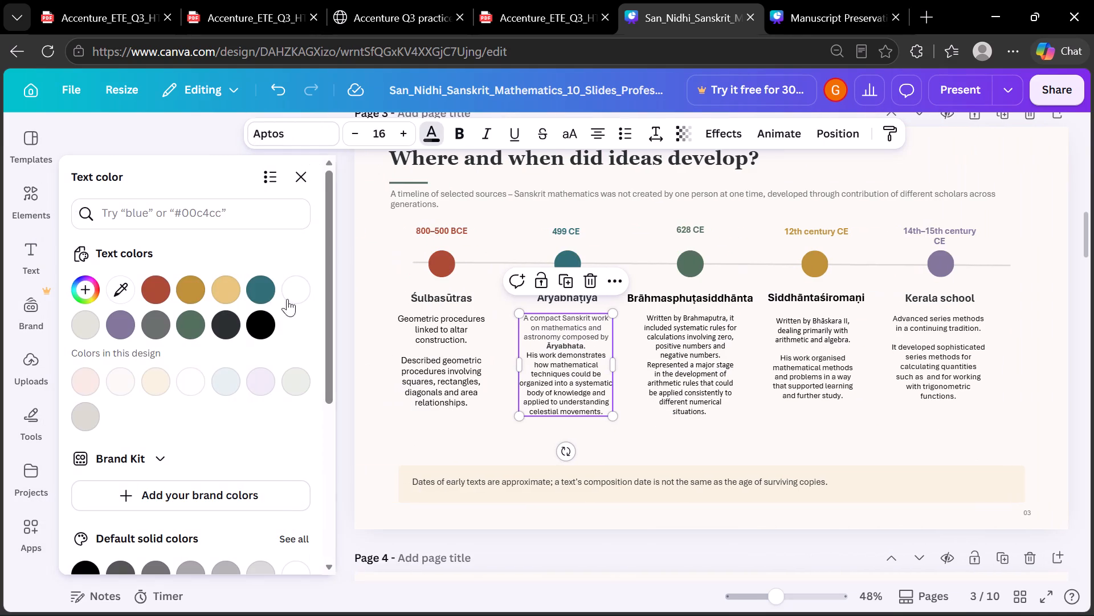
left_click(267, 331)
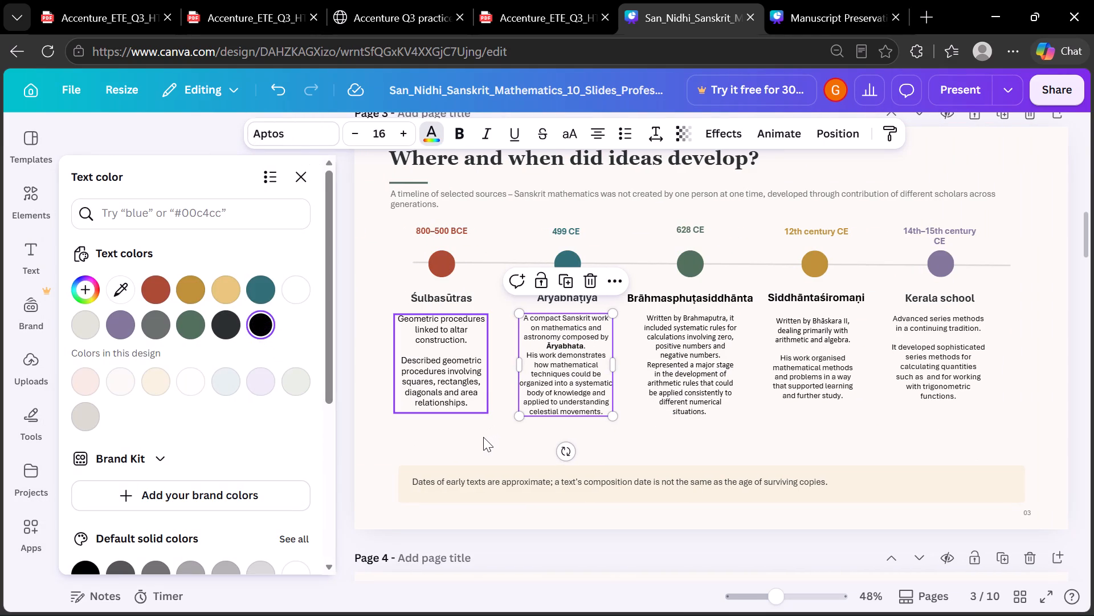
left_click(483, 437)
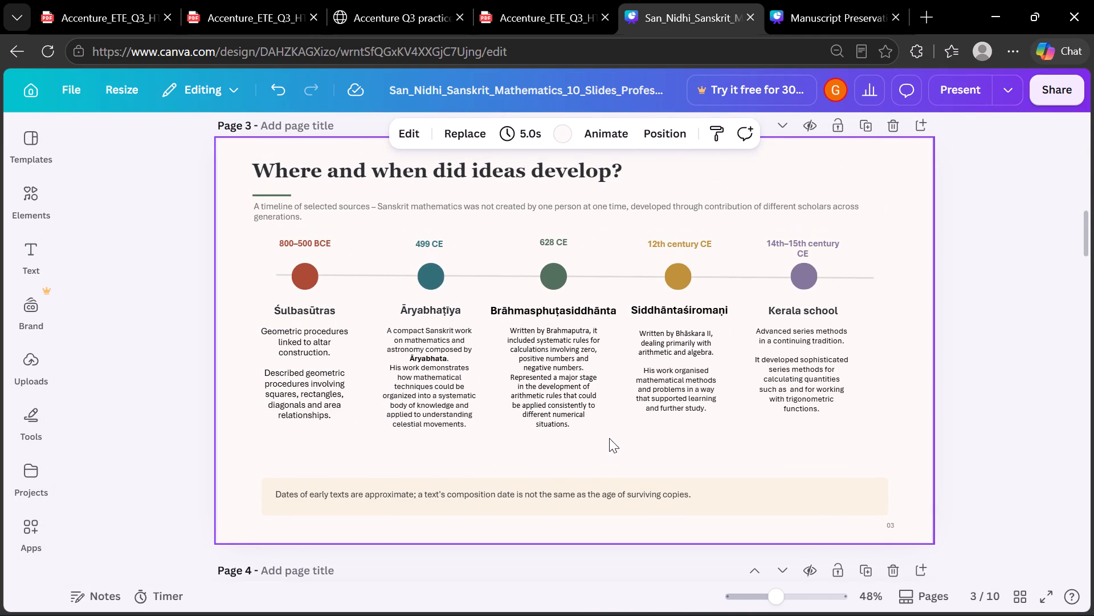
Move the short red line on the cover slide directly beneath the "OUR TEAM :" heading as an underline.
scroll(557, 478, "up", 2)
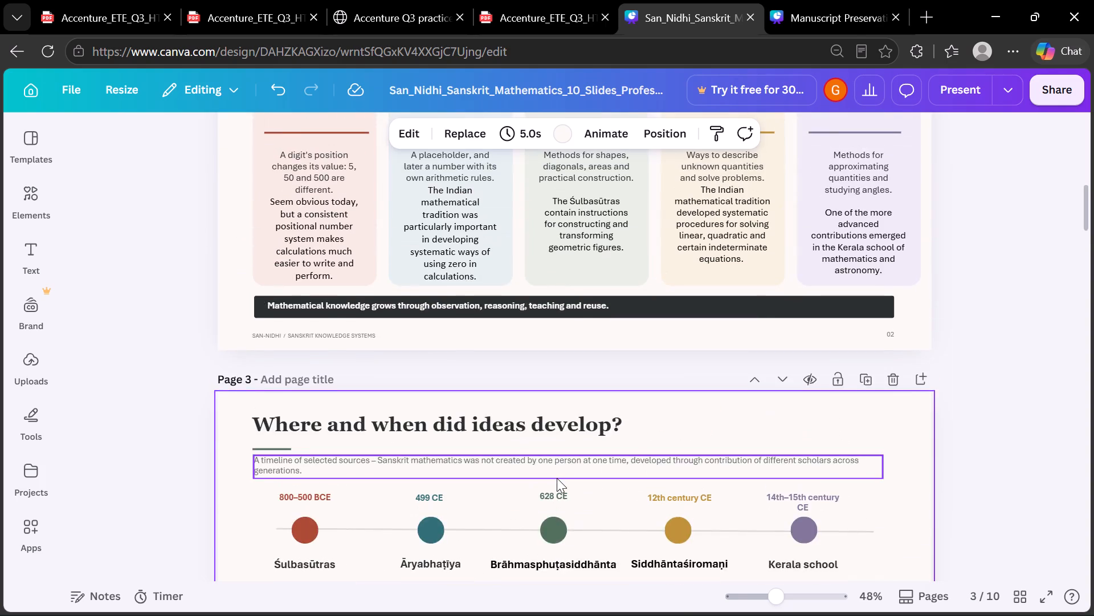
scroll(557, 478, "up", 5)
scroll(557, 478, "down", 1)
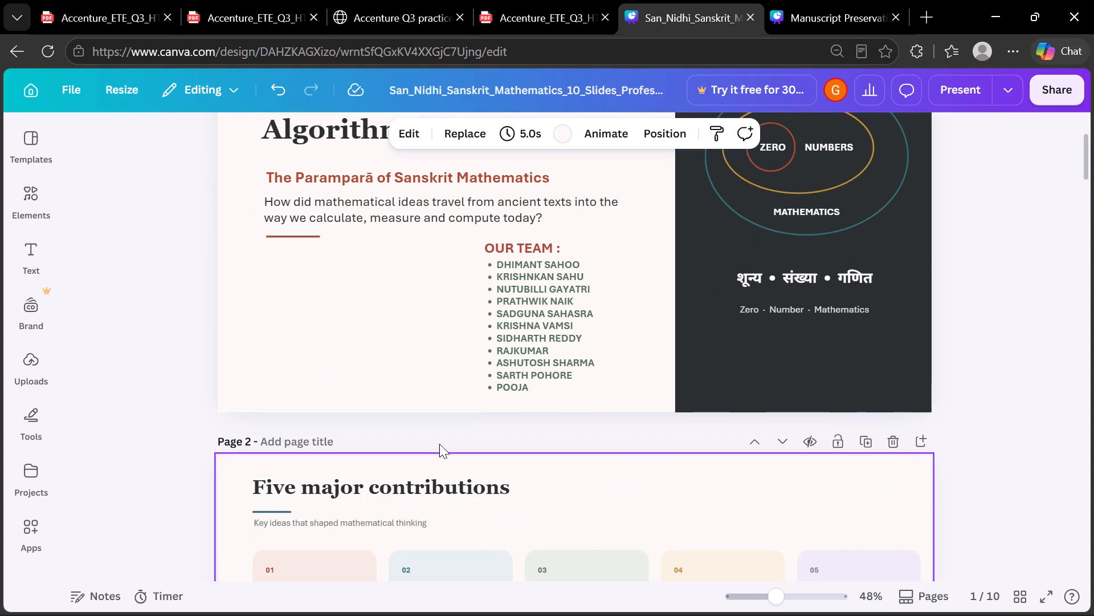
left_click(433, 437)
scroll(433, 437, "up", 4)
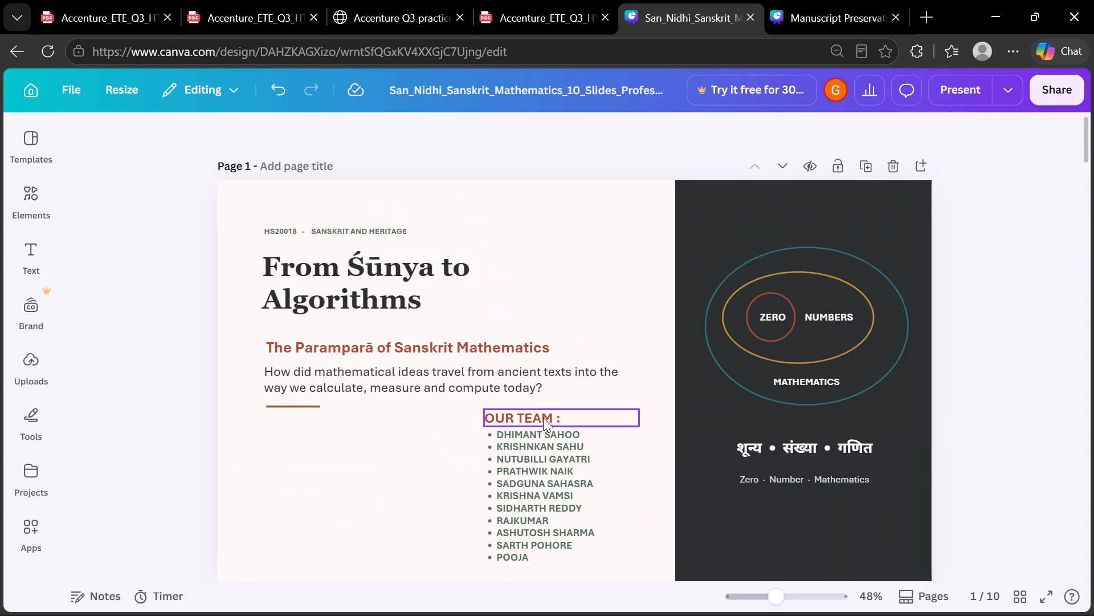
left_click(317, 408)
left_click_drag(310, 405, 379, 418)
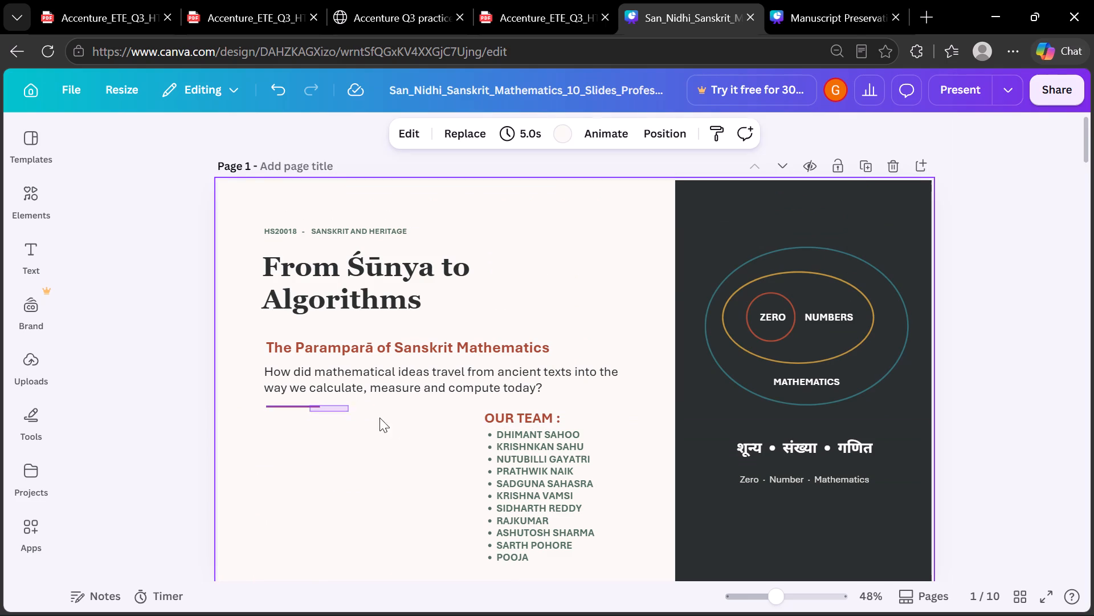
left_click_drag(379, 418, 366, 418)
left_click_drag(306, 446, 528, 466)
left_click(619, 500)
Narrow the cover's "How did mathematical ideas travel" text box so it wraps onto four lines beside the team list.
scroll(619, 500, "down", 1)
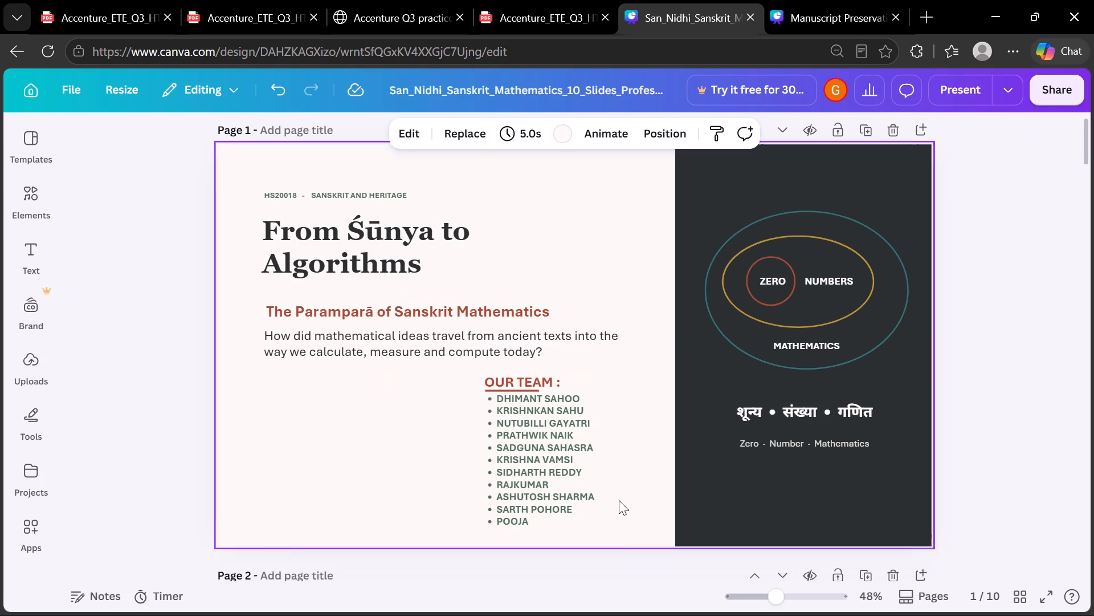
scroll(619, 500, "down", 1)
scroll(619, 500, "up", 1)
scroll(619, 500, "down", 1)
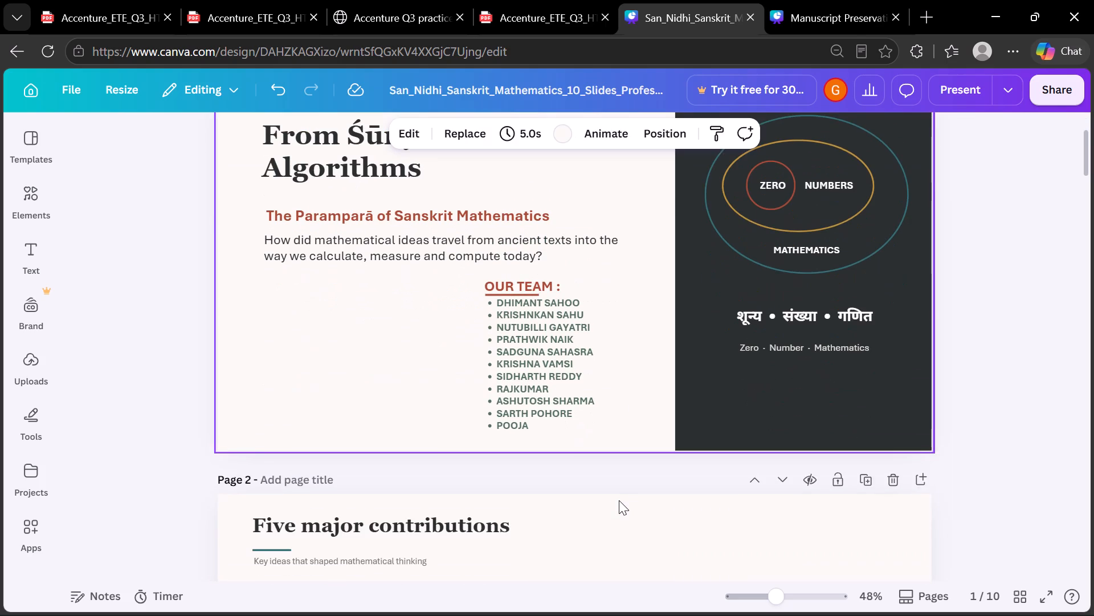
scroll(619, 500, "up", 1)
left_click(550, 333)
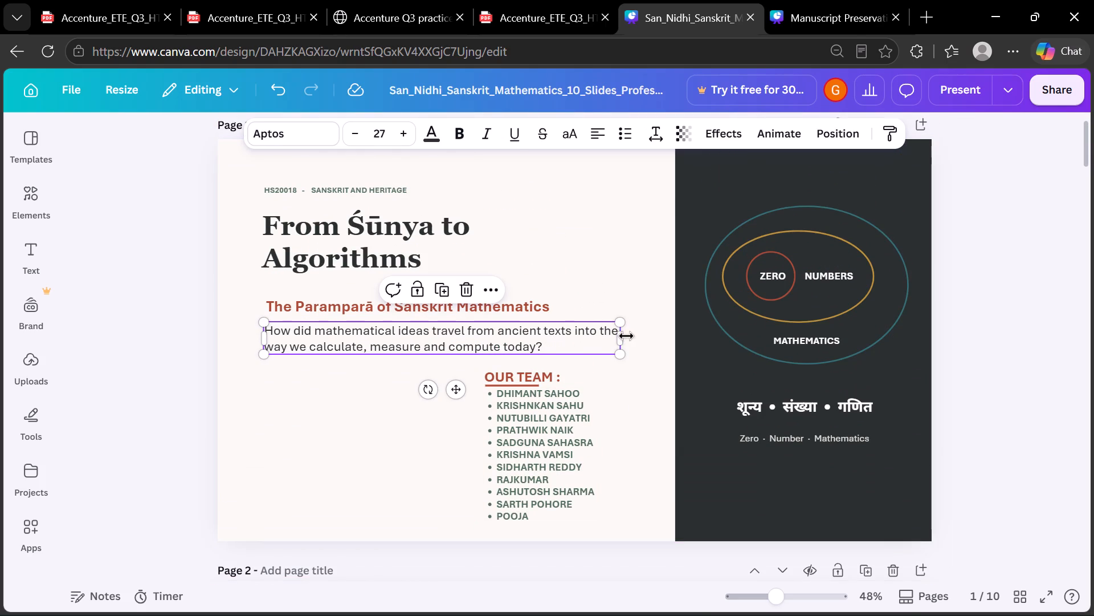
left_click_drag(621, 337, 481, 342)
Move the cover subtitle "The Paramparā of Sanskrit Mathematics" up, closer beneath the main title and left-aligned with the question text.
left_click_drag(553, 301, 552, 298)
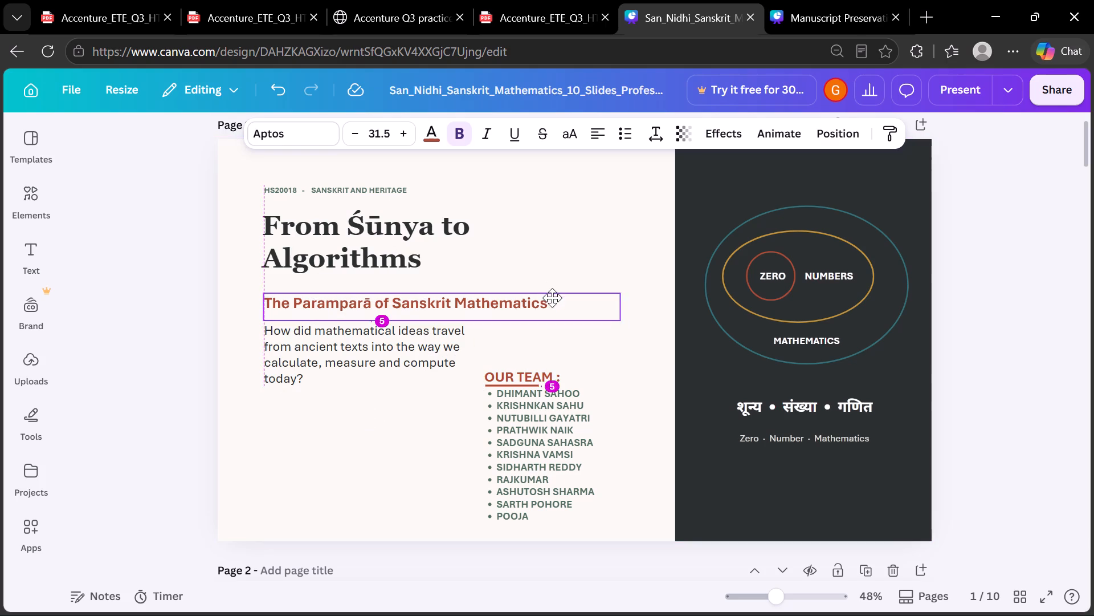
left_click_drag(552, 298, 550, 287)
left_click_drag(536, 303, 535, 305)
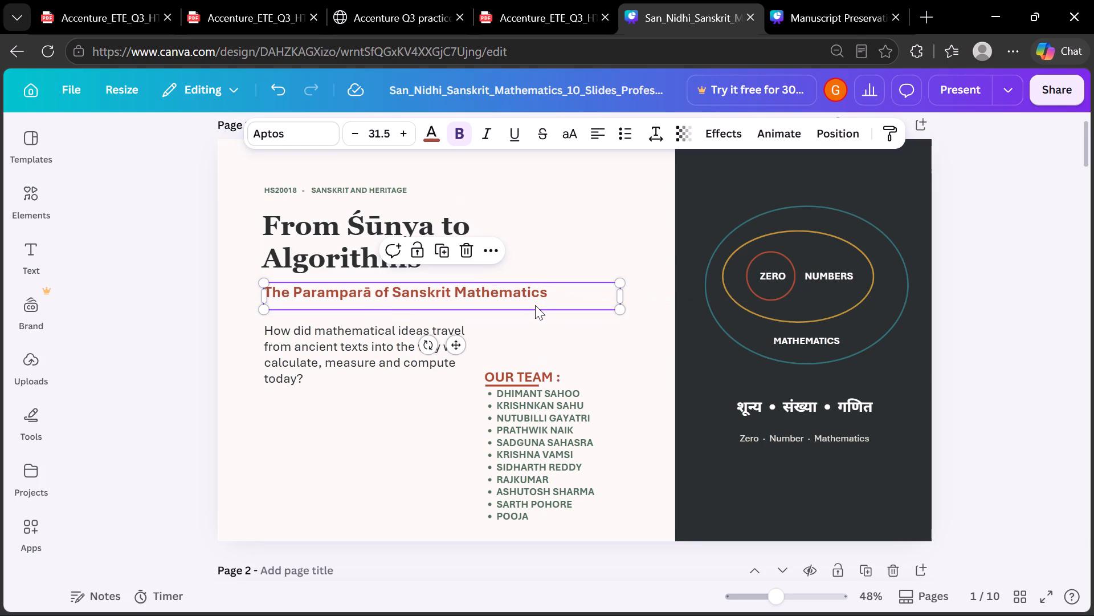
Nudge the cover subtitle slightly down, away from the main title, and shift the question text slightly up and left.
left_click_drag(535, 305, 534, 309)
left_click(337, 356)
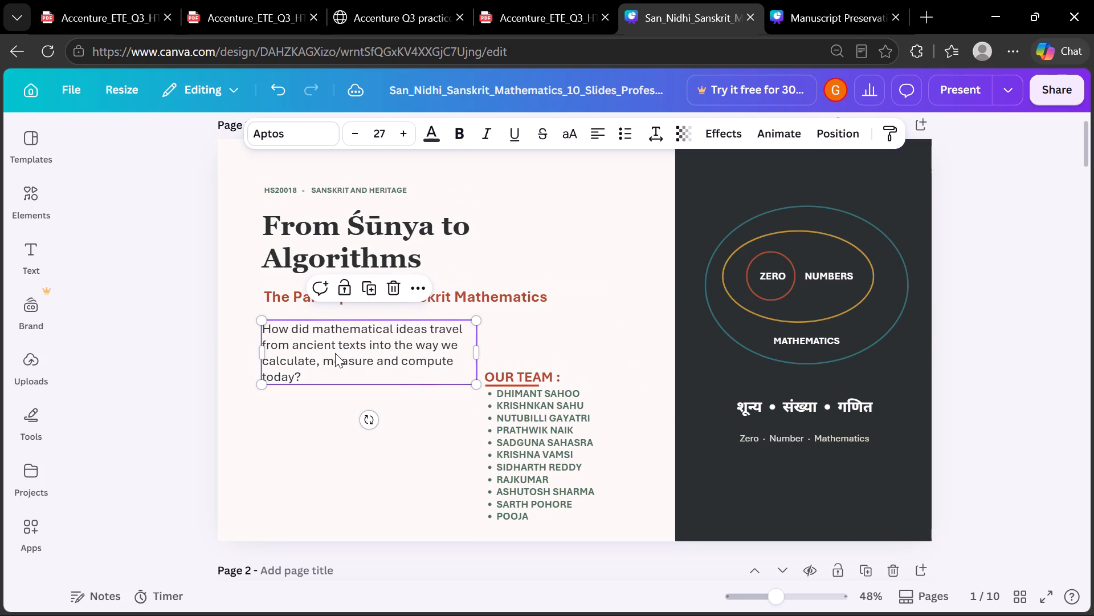
Move the "OUR TEAM :" heading, its underline and the names list together up and right, level with the question text.
left_click_drag(636, 420, 513, 360)
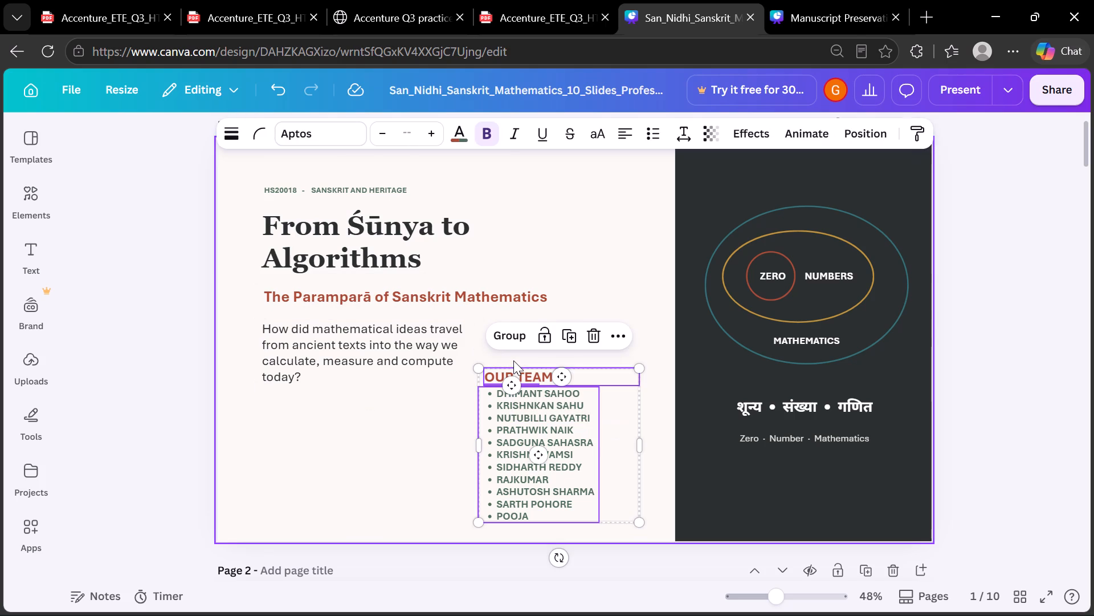
left_click_drag(513, 360, 512, 420)
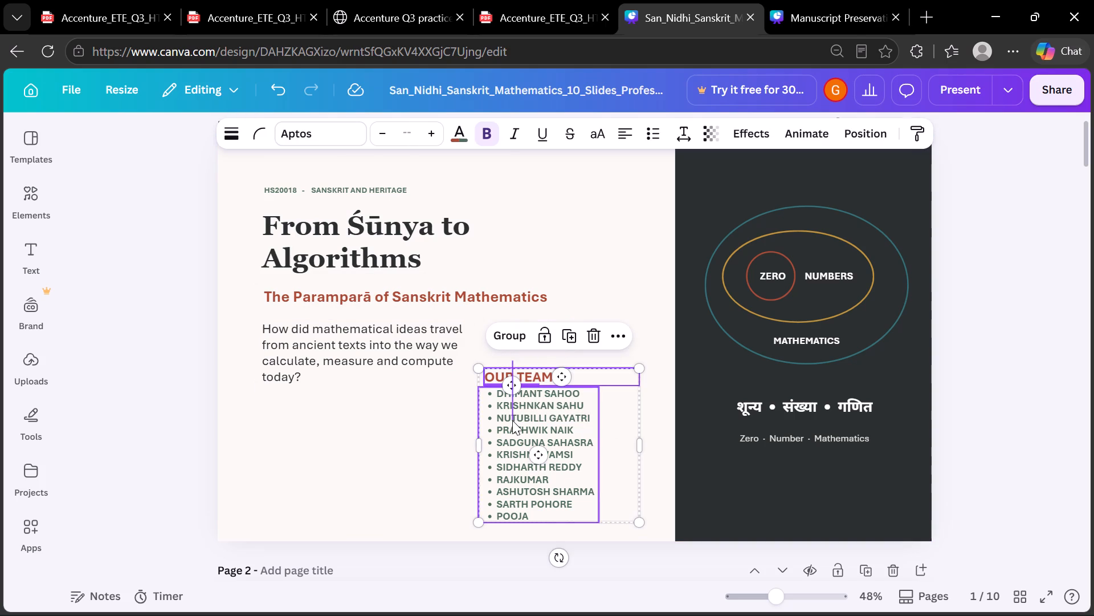
left_click_drag(512, 420, 514, 420)
left_click_drag(514, 420, 537, 376)
Enlarge the team heading, underline and names list proportionally to fill more of the space beside the dark panel.
left_click_drag(660, 478, 675, 501)
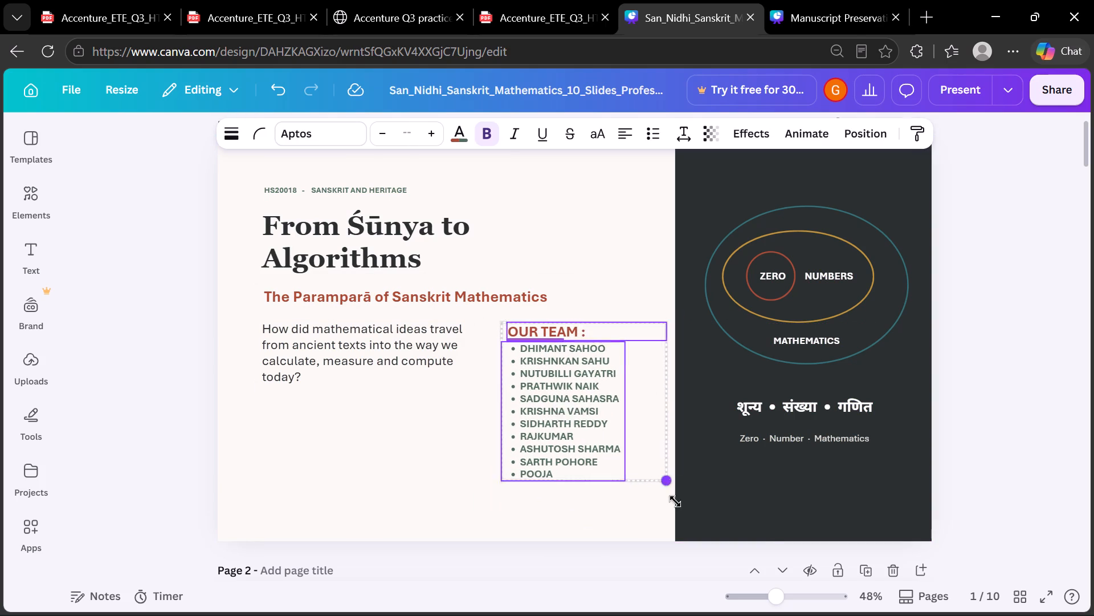
left_click_drag(675, 501, 685, 512)
left_click(784, 521)
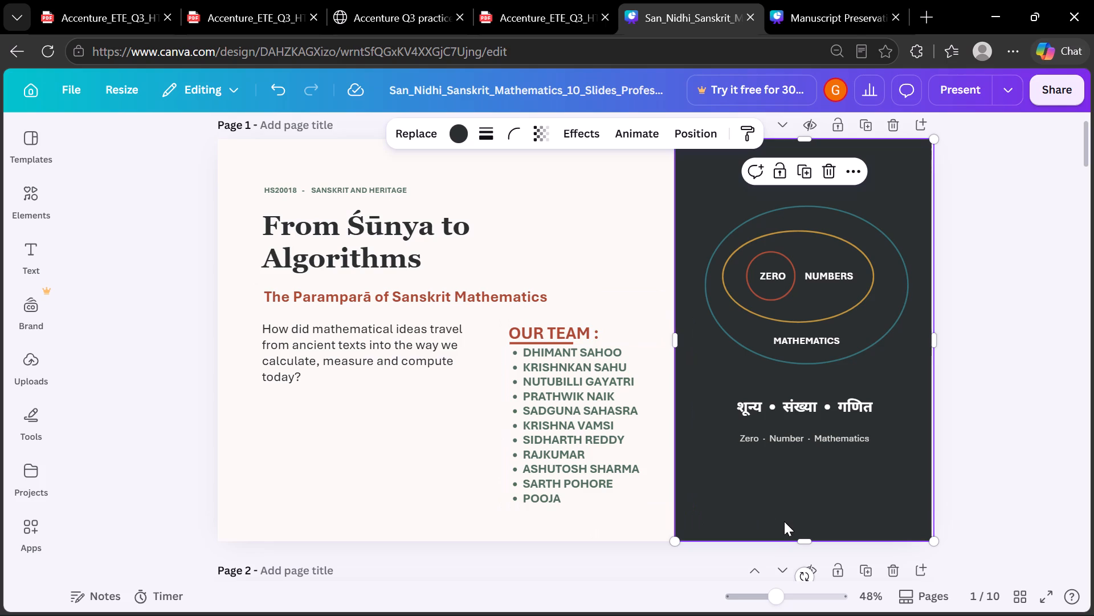
Select the enlarged team heading, underline and names list together on the cover for further adjustment.
left_click_drag(477, 495, 573, 325)
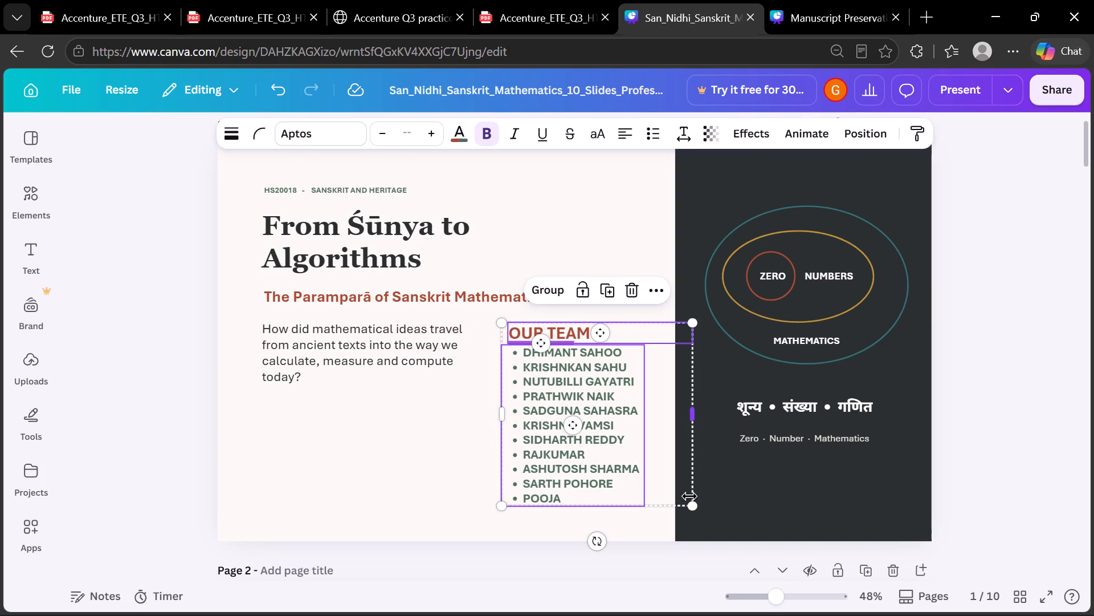
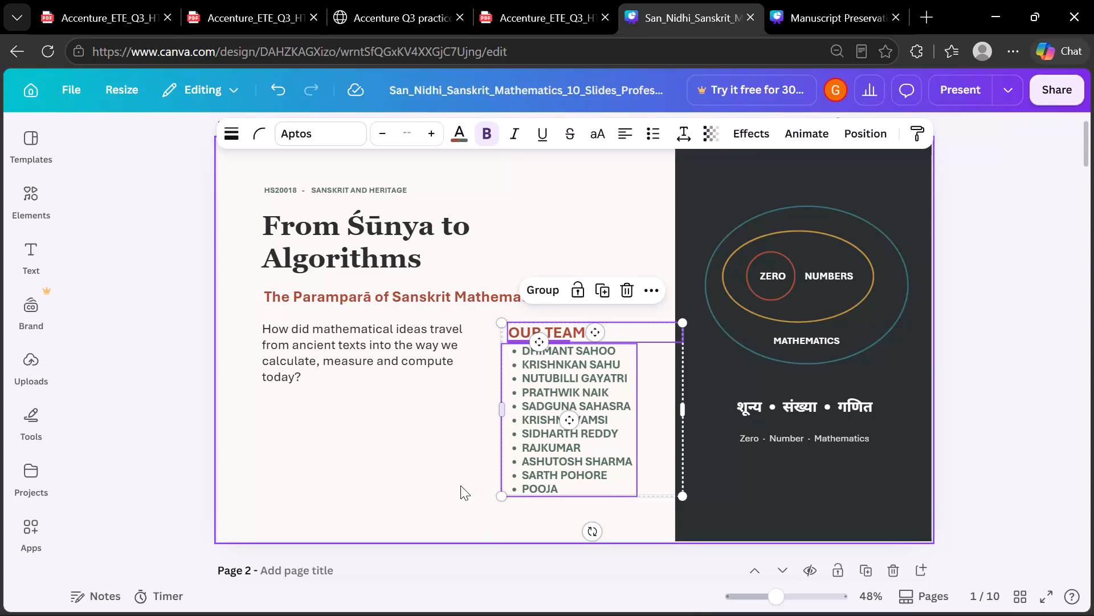
Remove the bold formatting from the team names list on the cover.
left_click(460, 485)
left_click(582, 460)
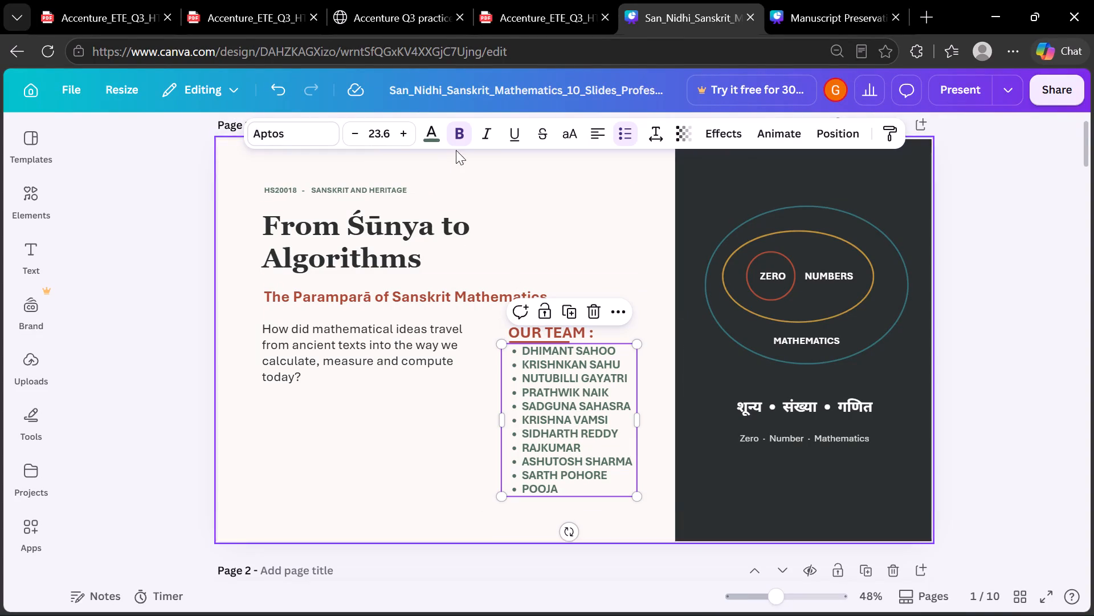
left_click(457, 133)
left_click(438, 480)
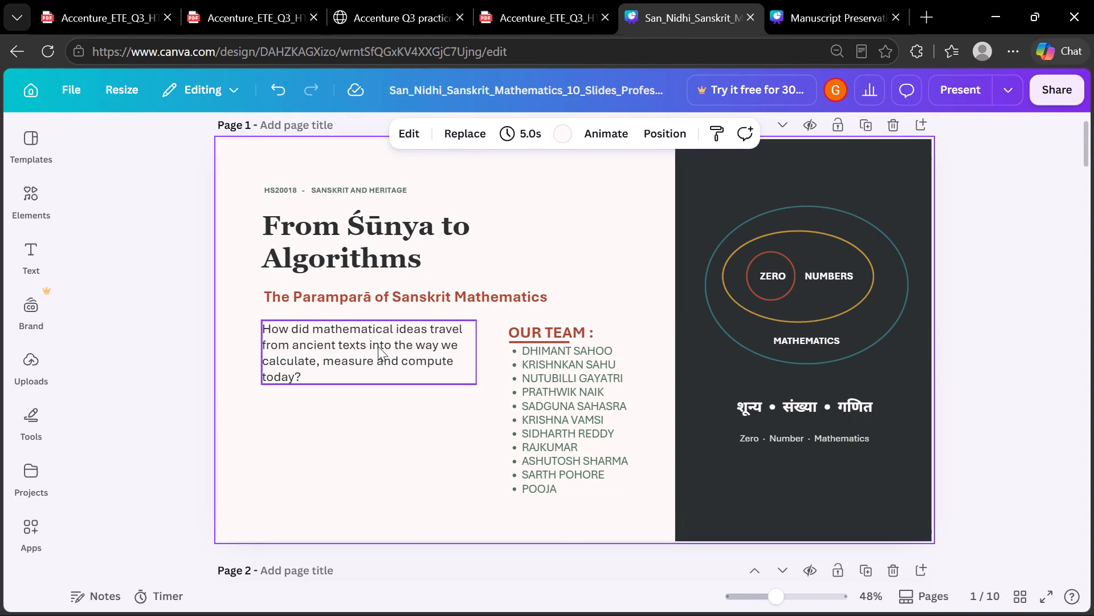
Nudge the cover subtitle slightly left so it lines up with the main title and question text.
left_click(421, 307)
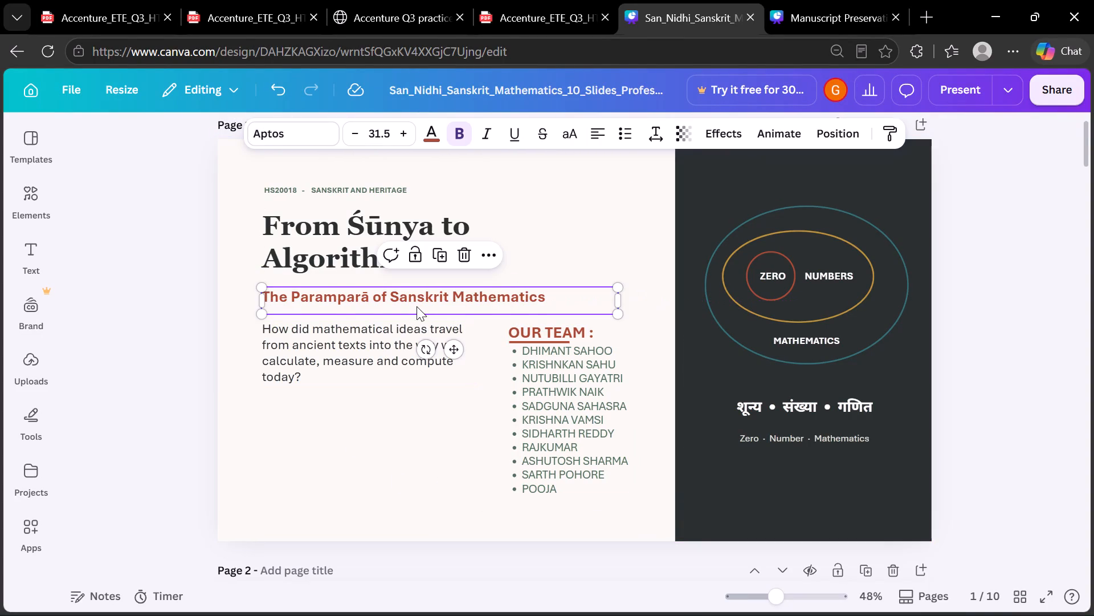
left_click(403, 440)
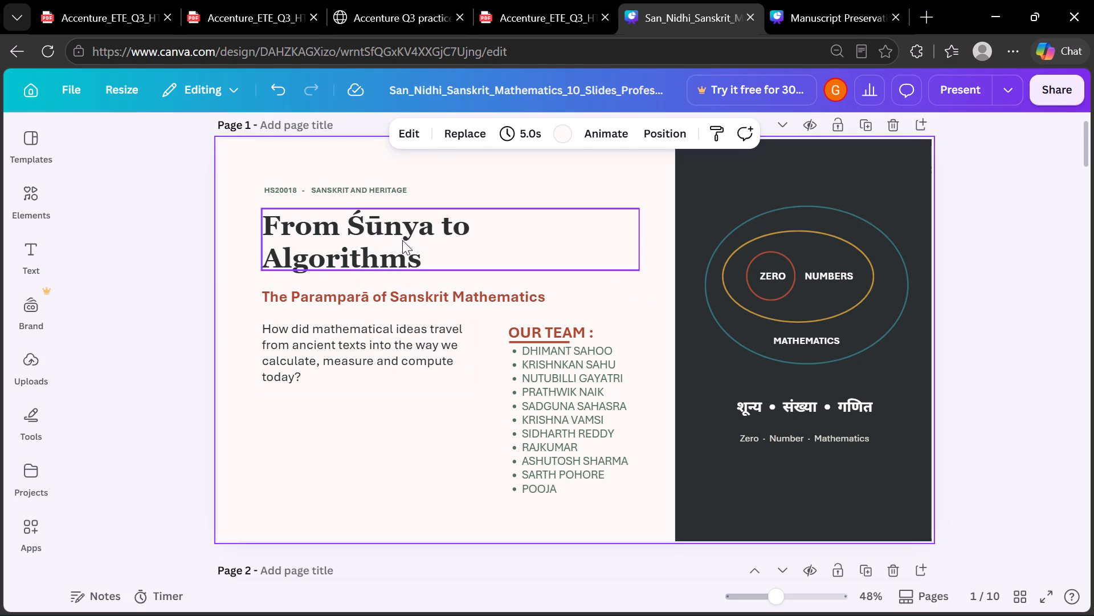
Copy the cover's "HS20018 - SANSKRIT AND HERITAGE" label and paste it over the footer text on page 2.
scroll(402, 240, "up", 1)
left_click(387, 230)
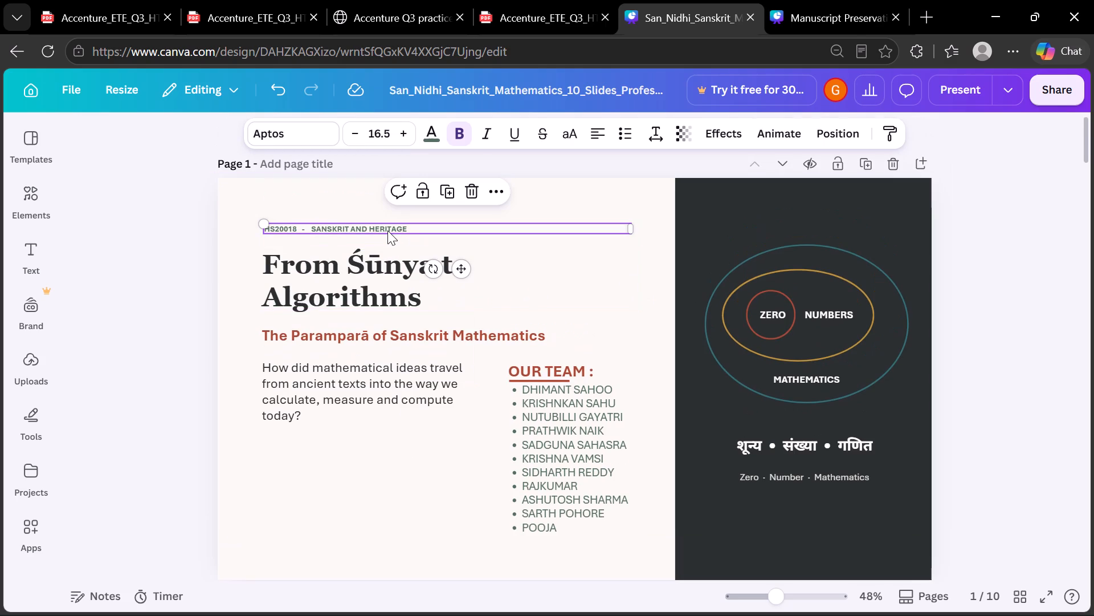
key("ctrl+c")
scroll(387, 230, "down", 3)
scroll(387, 230, "up", 1)
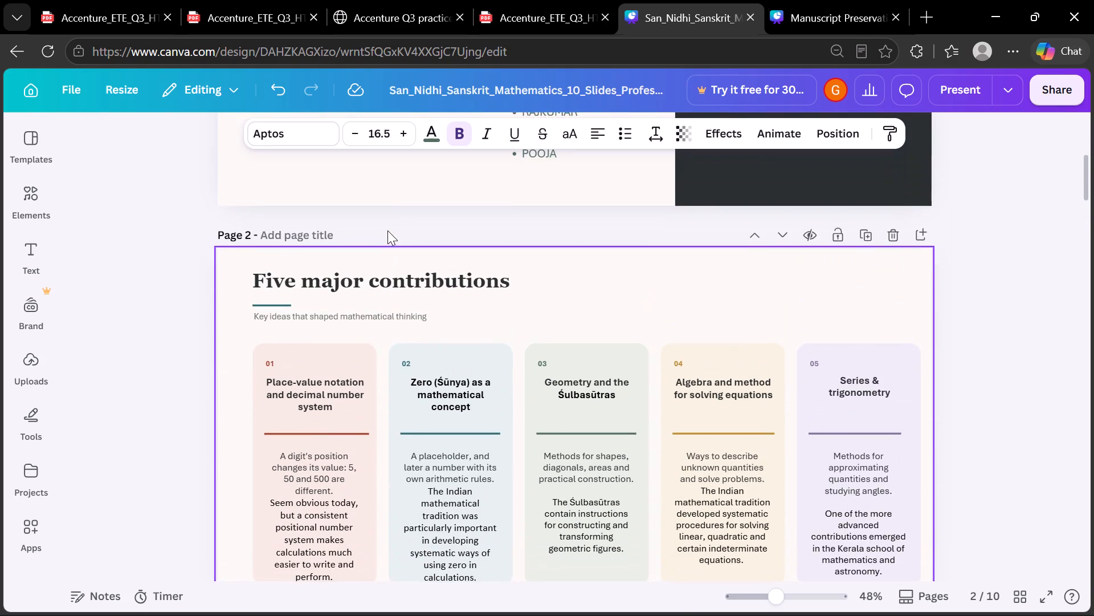
scroll(401, 188, "down", 2)
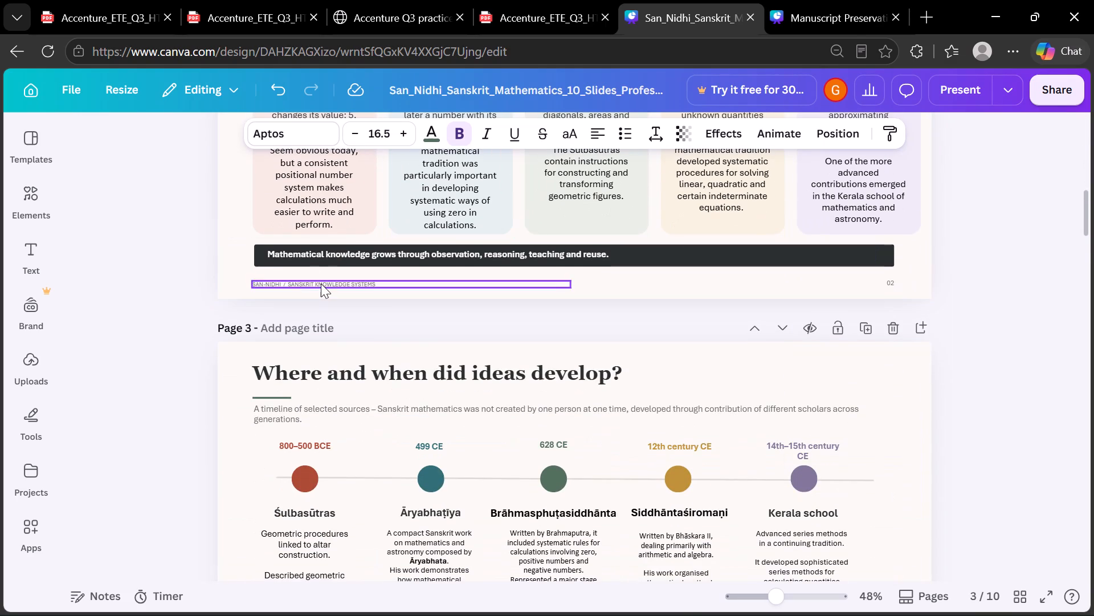
triple_click(321, 283)
key("ctrl+v")
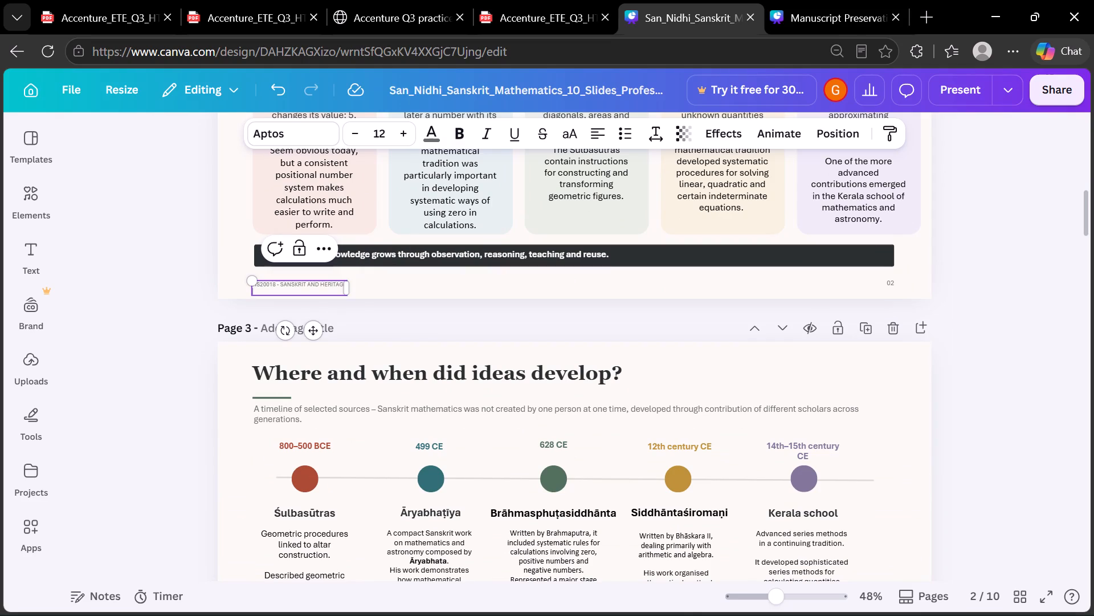
left_click(402, 278)
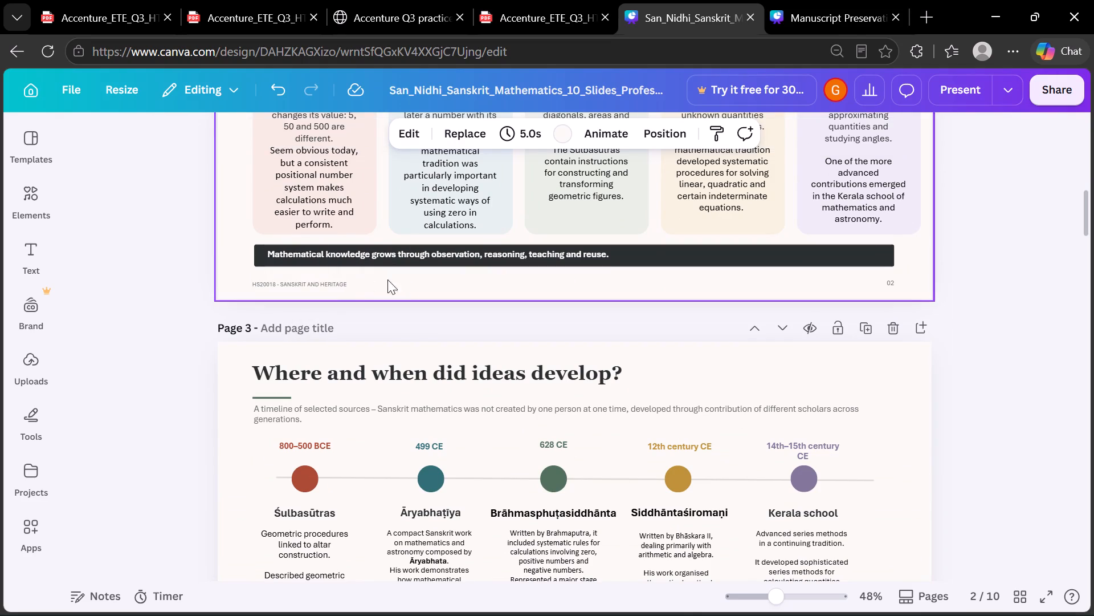
Copy the page 2 footer label and paste it onto pages 3 and 4 in the same position.
left_click(337, 286)
key("ctrl+c")
scroll(337, 286, "down", 2)
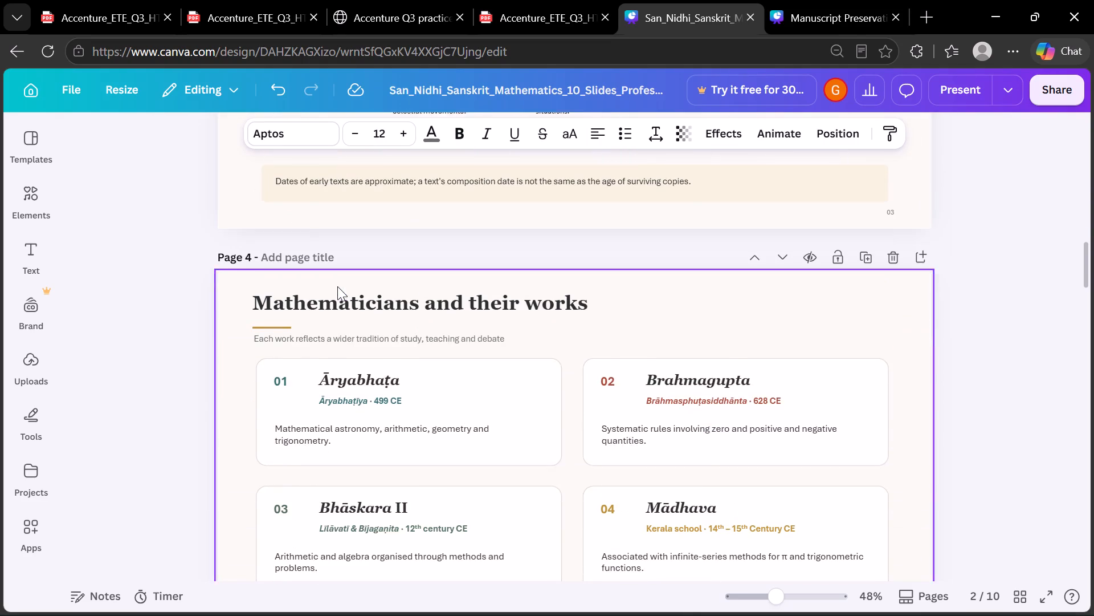
left_click(401, 197)
key("ctrl+v")
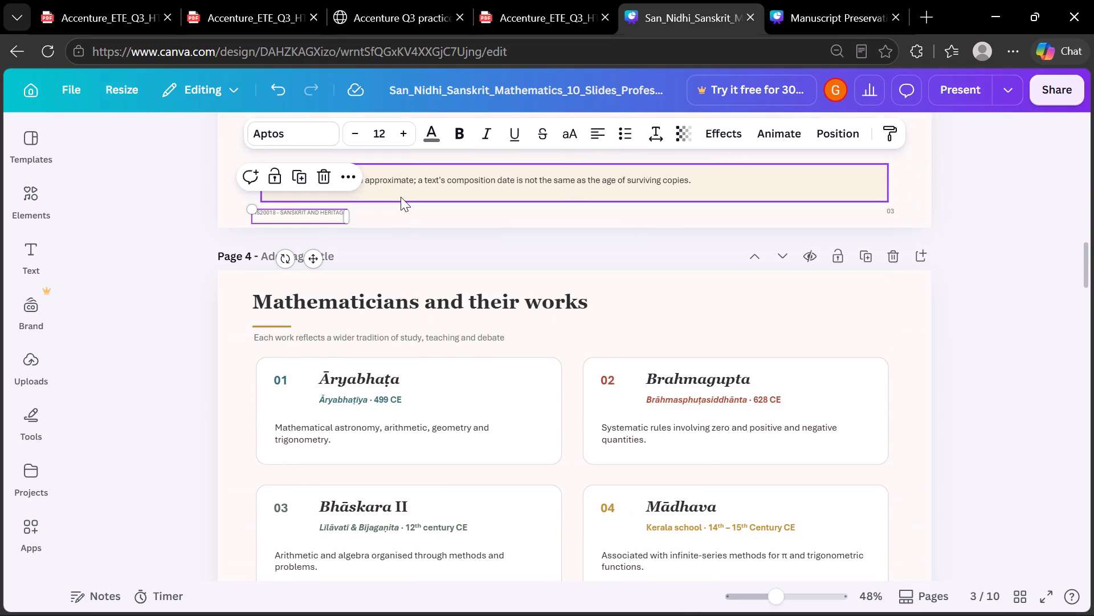
scroll(401, 197, "down", 1)
left_click(451, 287)
key("ctrl+v")
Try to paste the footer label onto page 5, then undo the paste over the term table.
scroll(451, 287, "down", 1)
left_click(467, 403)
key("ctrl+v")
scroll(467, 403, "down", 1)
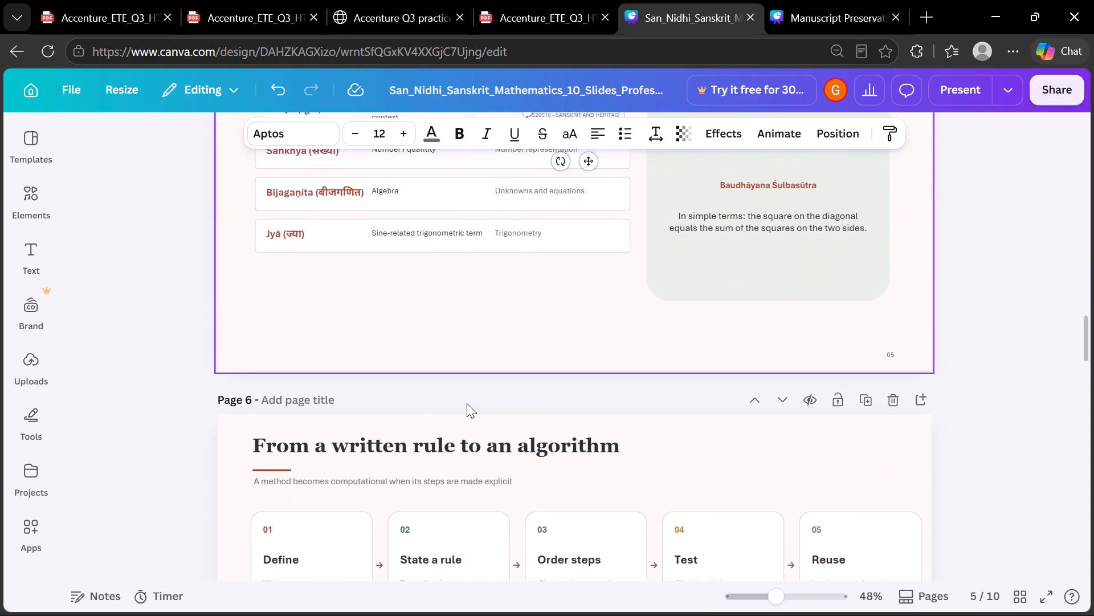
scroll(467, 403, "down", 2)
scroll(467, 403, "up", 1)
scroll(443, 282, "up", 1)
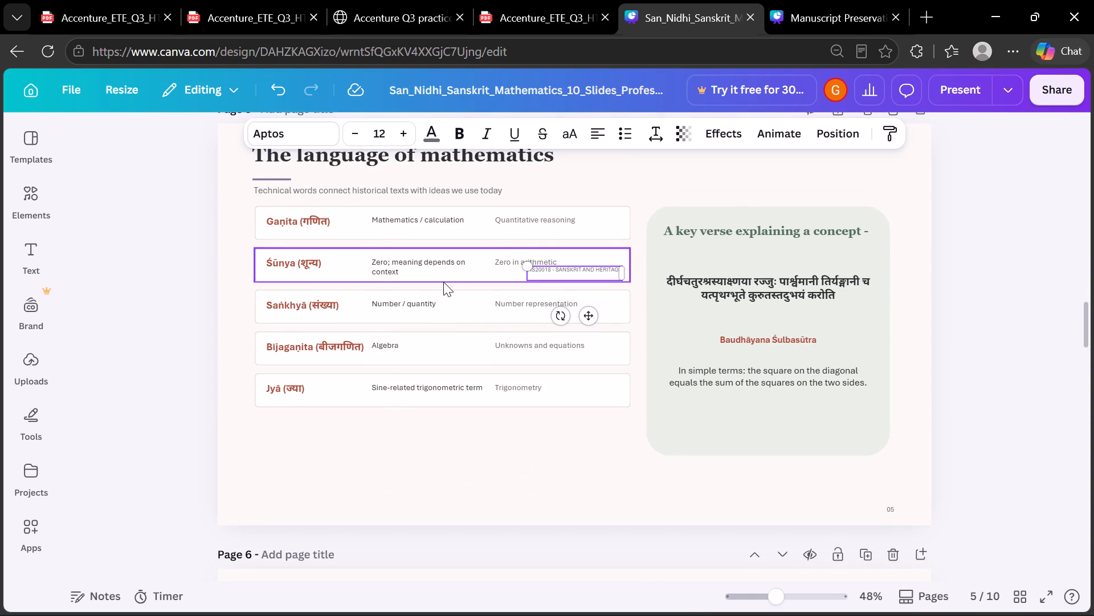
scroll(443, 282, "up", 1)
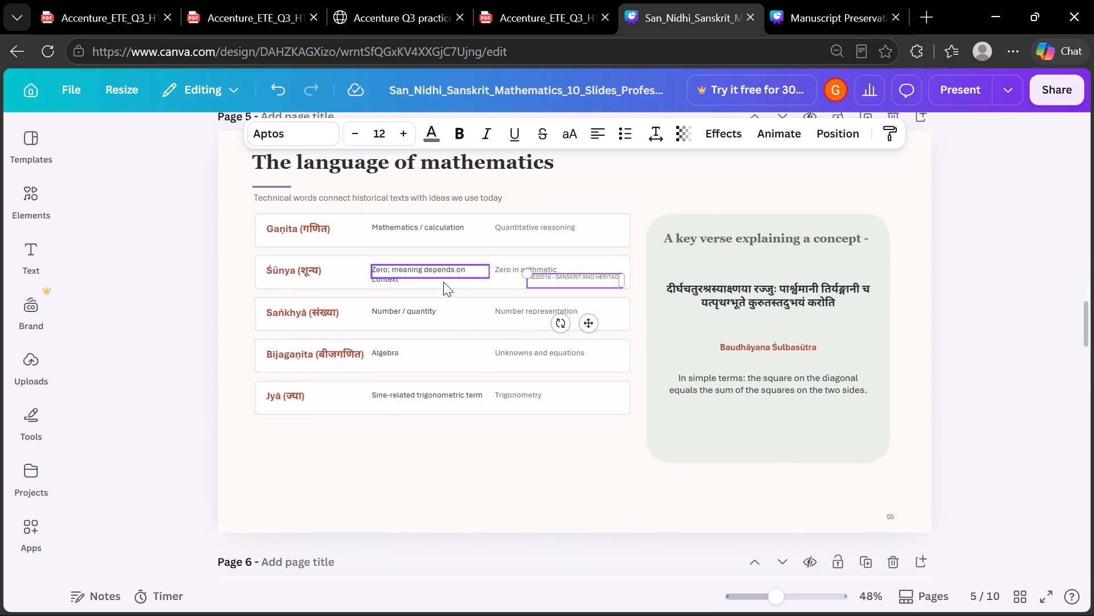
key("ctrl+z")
Paste the copied "HS20018 - SANSKRIT AND HERITAGE" footer label onto pages 5, 6 and 7.
left_click(397, 436)
key("ctrl+v")
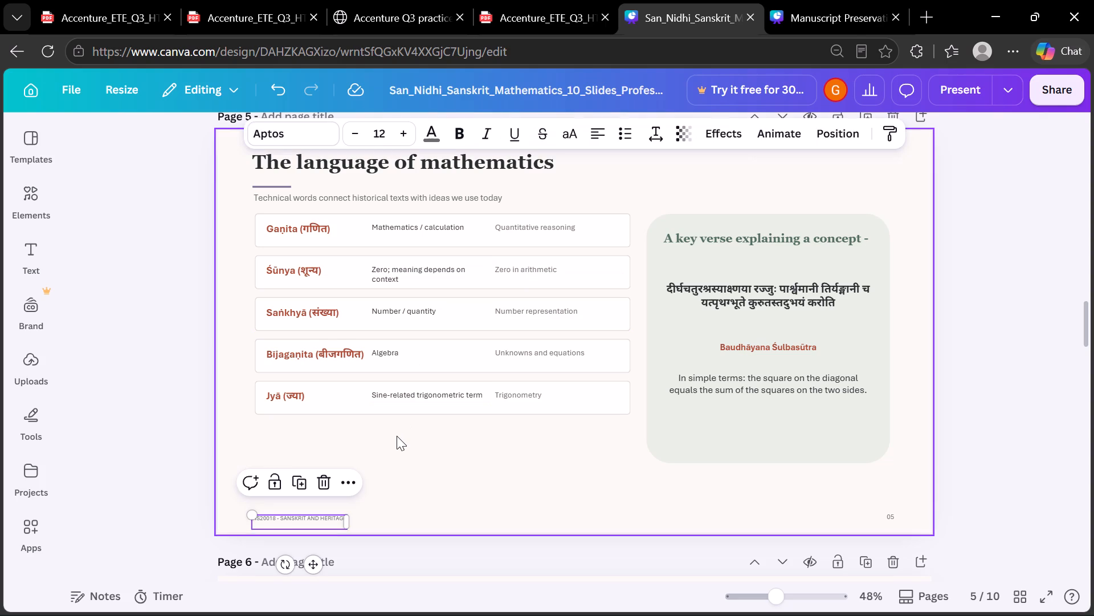
scroll(397, 436, "down", 4)
scroll(397, 436, "up", 1)
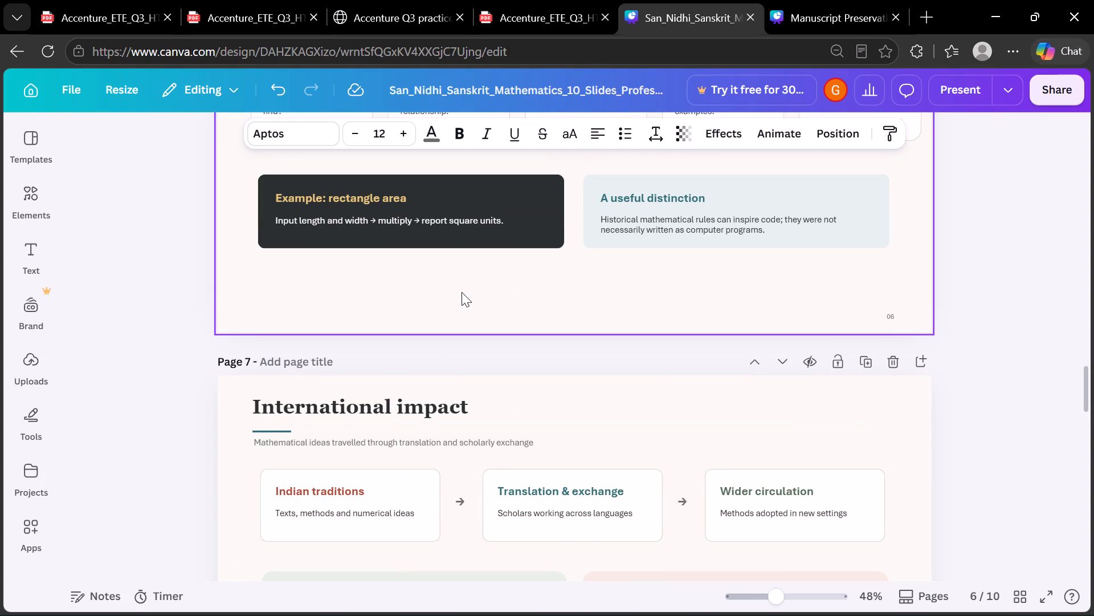
left_click(462, 292)
key("ctrl+v")
scroll(462, 292, "down", 2)
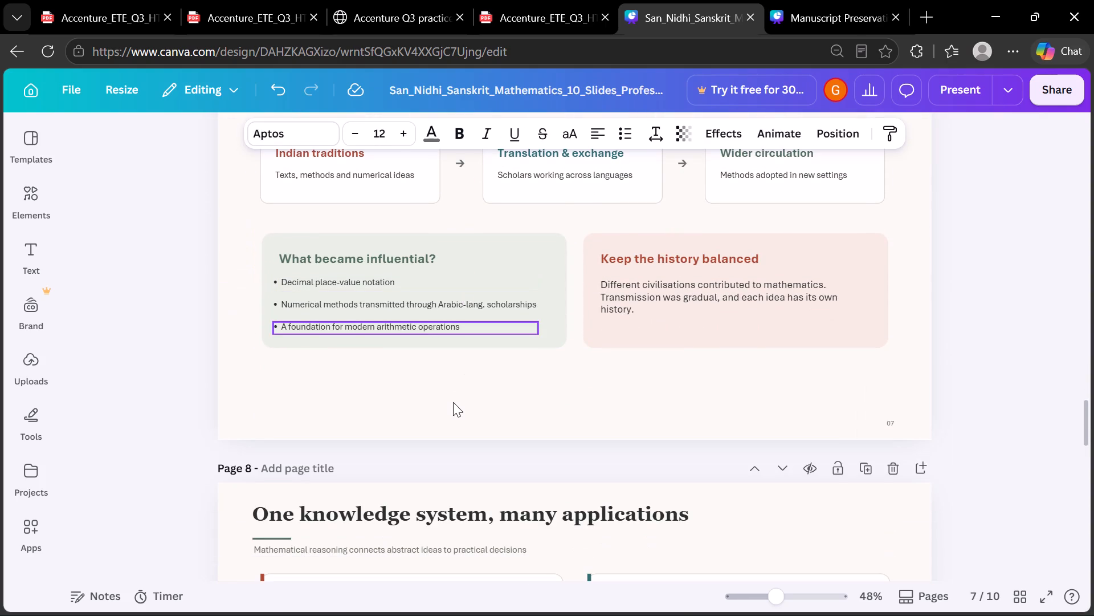
left_click(453, 402)
key("ctrl+v")
Paste the copied "HS20018 - SANSKRIT AND HERITAGE" footer label onto pages 8, 9 and 10.
scroll(453, 402, "down", 3)
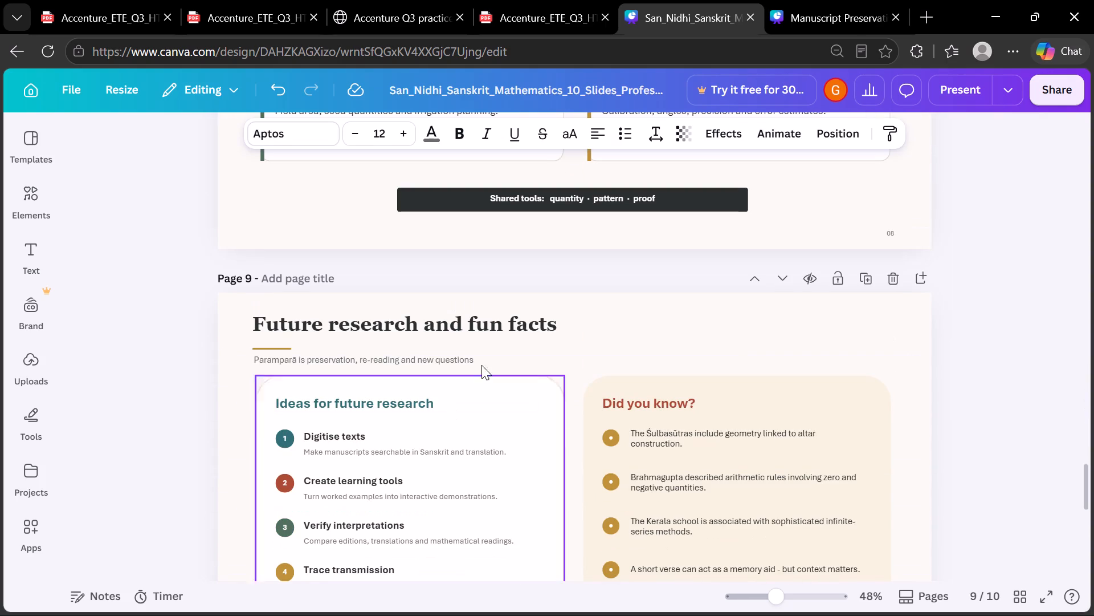
left_click(545, 237)
key("ctrl+v")
scroll(545, 237, "down", 1)
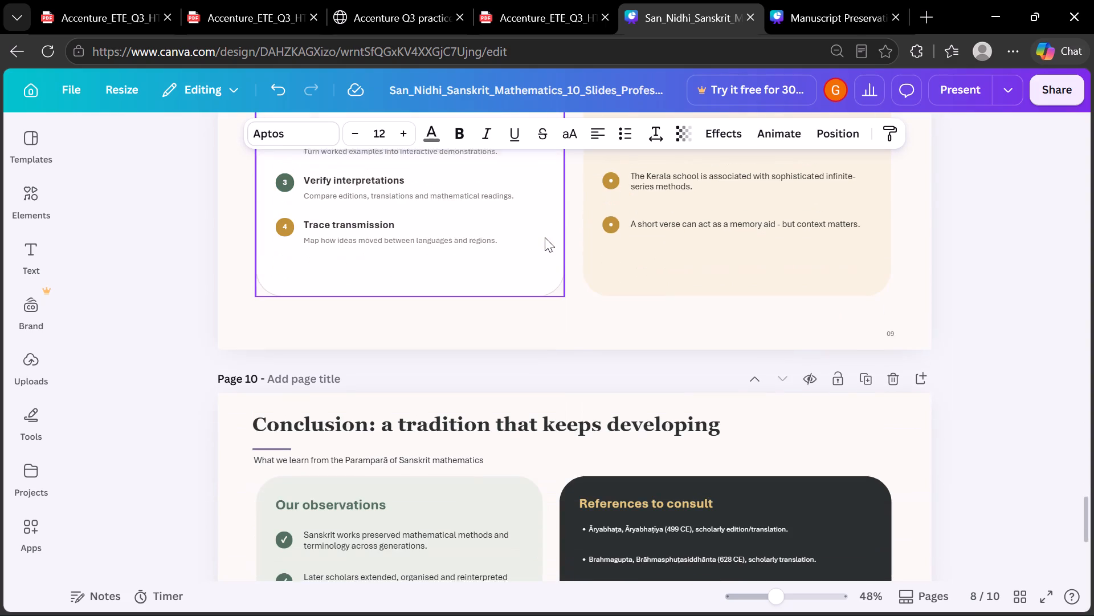
scroll(545, 237, "down", 1)
left_click(505, 337)
key("ctrl+v")
scroll(505, 337, "down", 1)
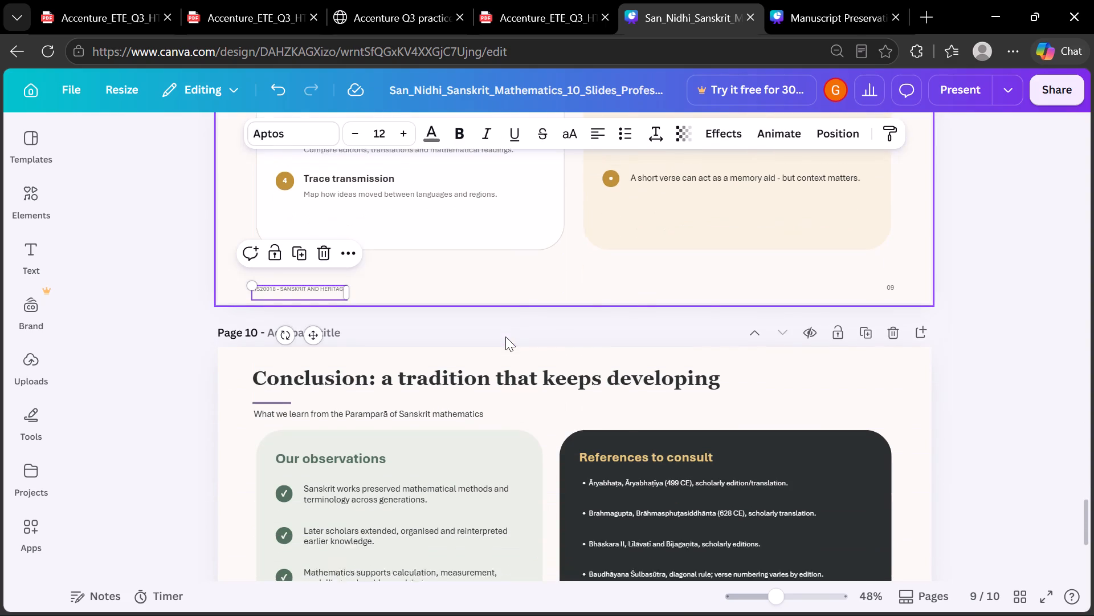
scroll(505, 337, "down", 2)
left_click(457, 496)
key("ctrl+v")
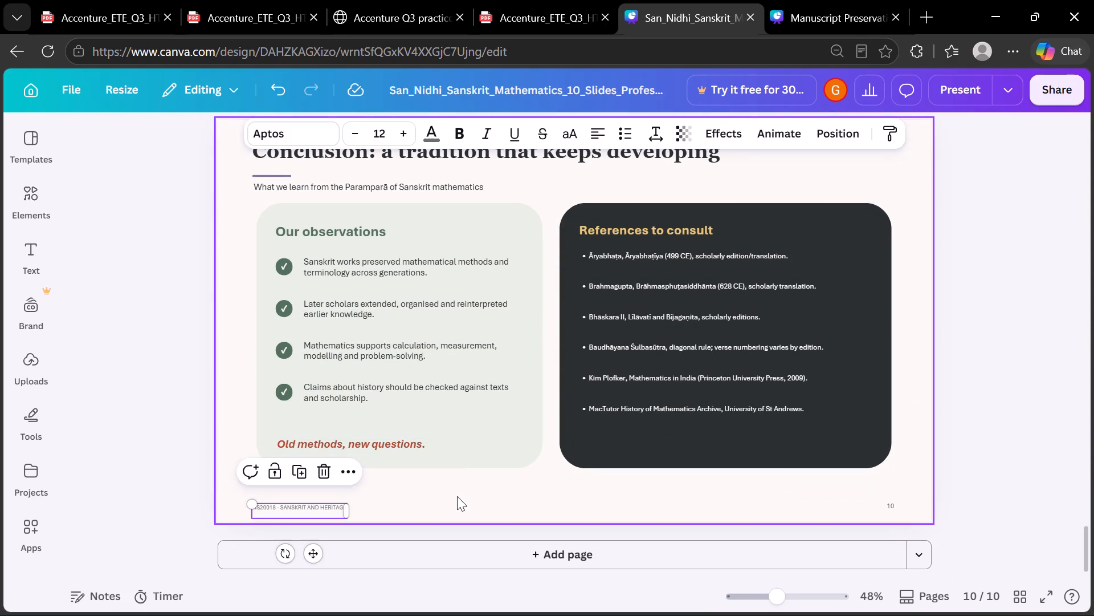
Review the slides from page 10 back to page 2, checking the footer labels and layouts, and return to page 5.
scroll(457, 496, "up", 7)
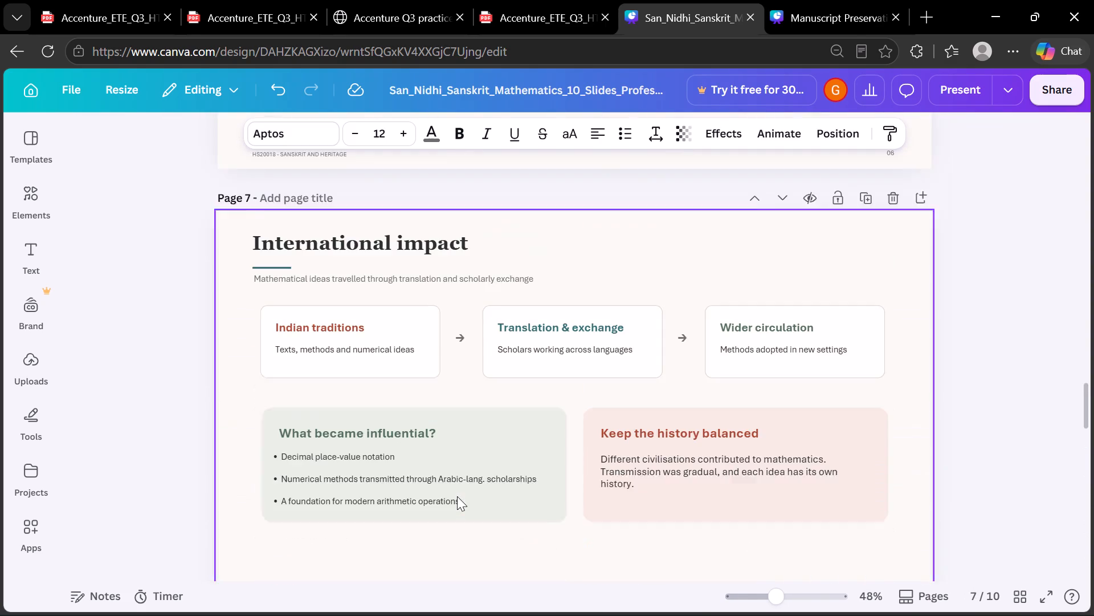
scroll(457, 496, "up", 6)
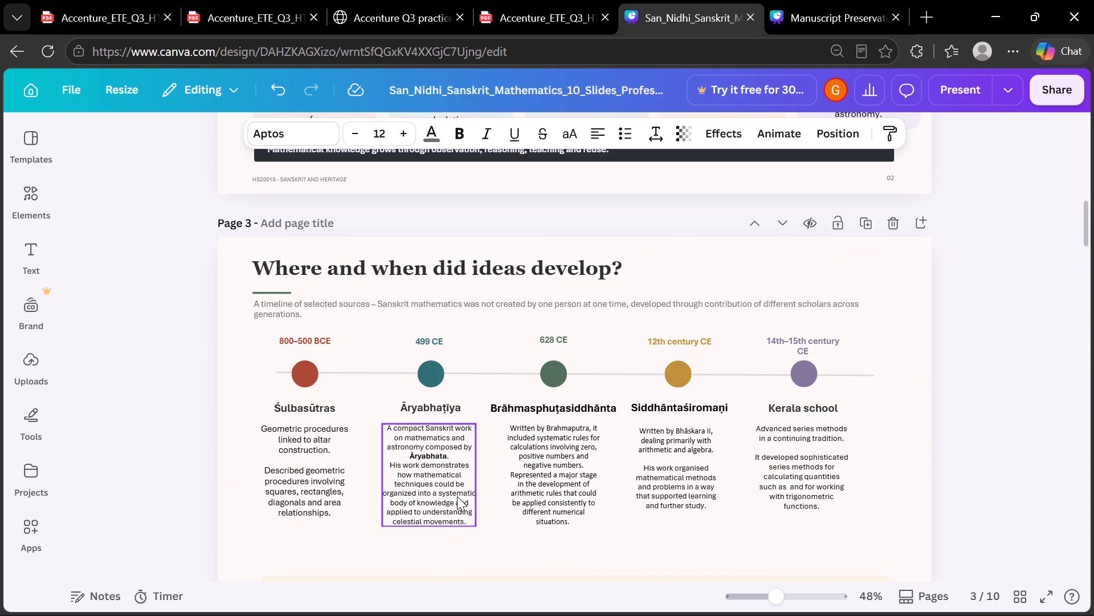
scroll(457, 496, "down", 2)
scroll(457, 496, "up", 1)
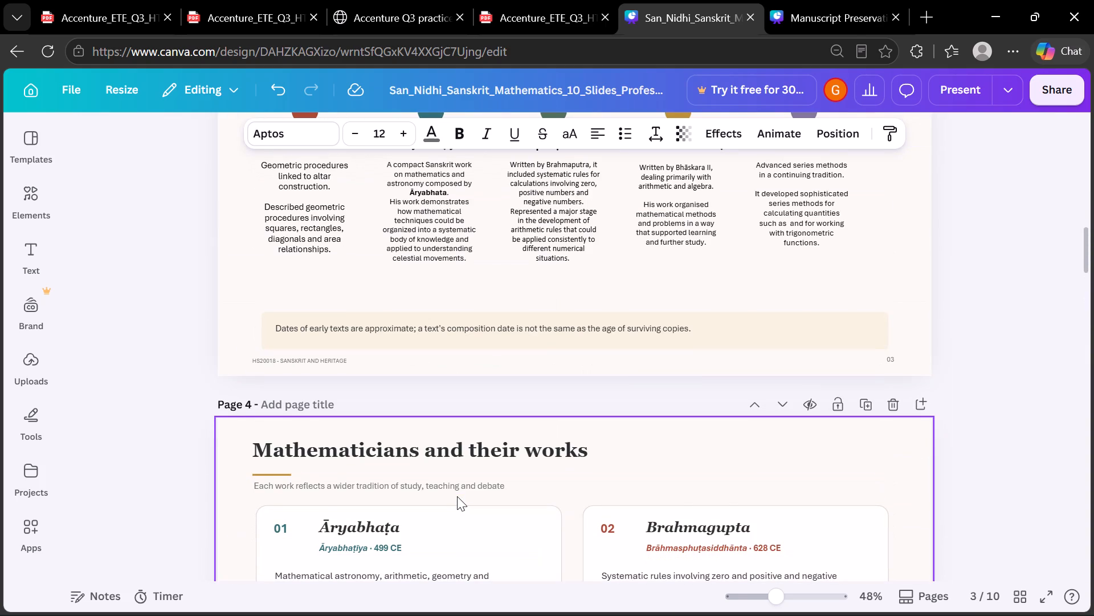
scroll(457, 496, "down", 2)
scroll(457, 496, "up", 1)
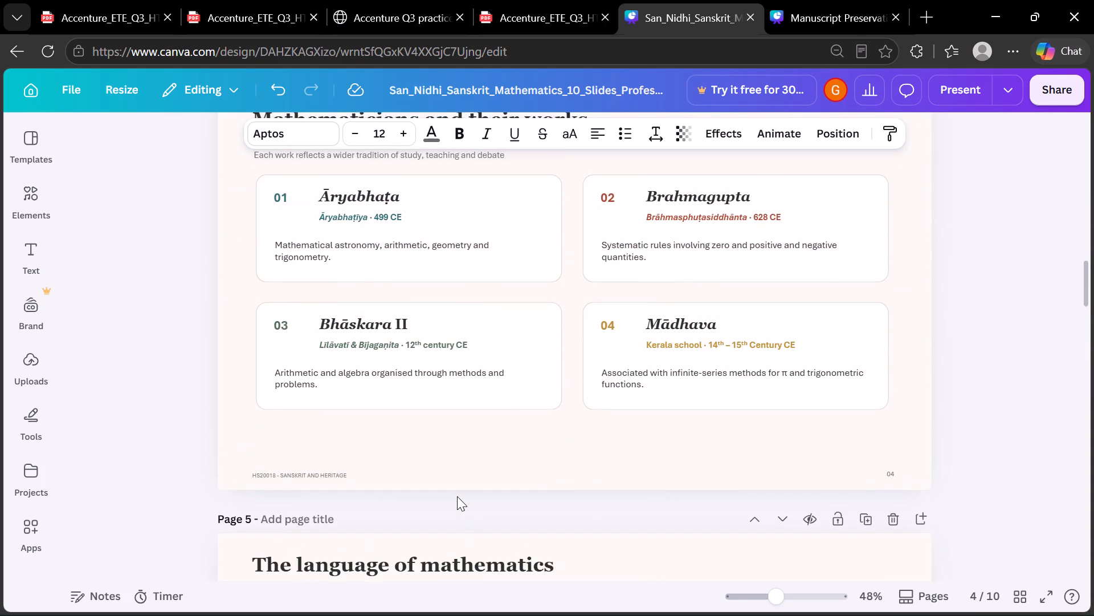
scroll(457, 496, "up", 1)
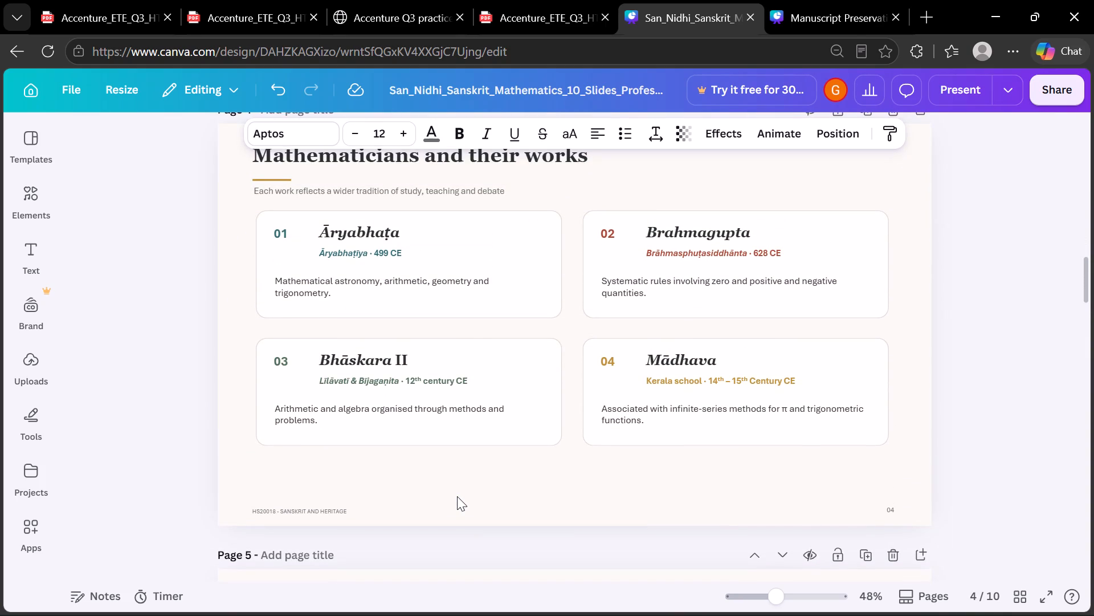
scroll(457, 496, "up", 6)
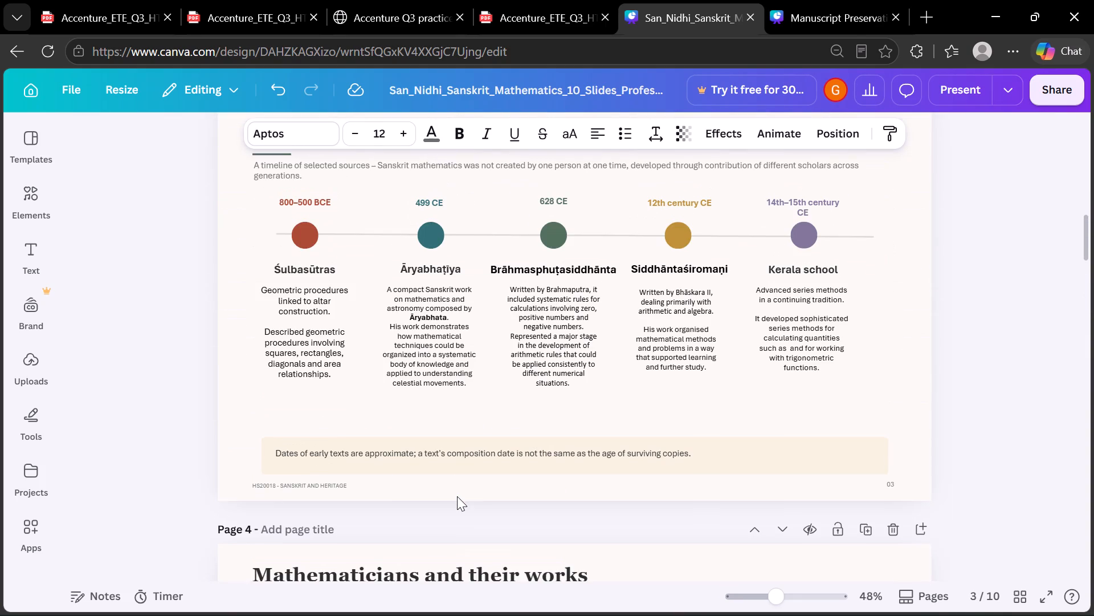
scroll(457, 496, "up", 1)
scroll(457, 496, "down", 2)
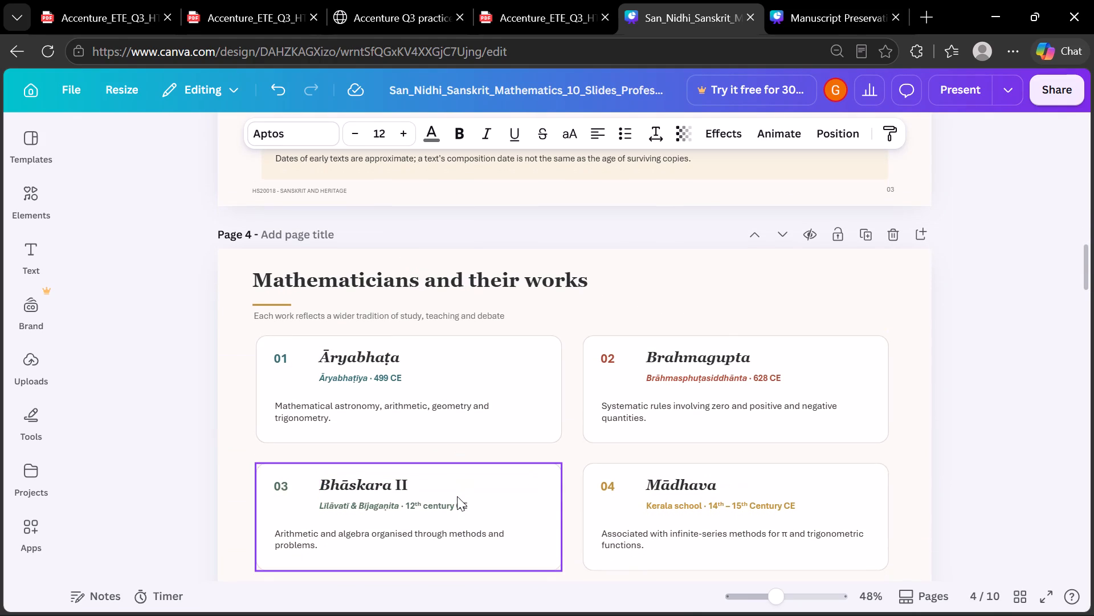
scroll(457, 496, "down", 4)
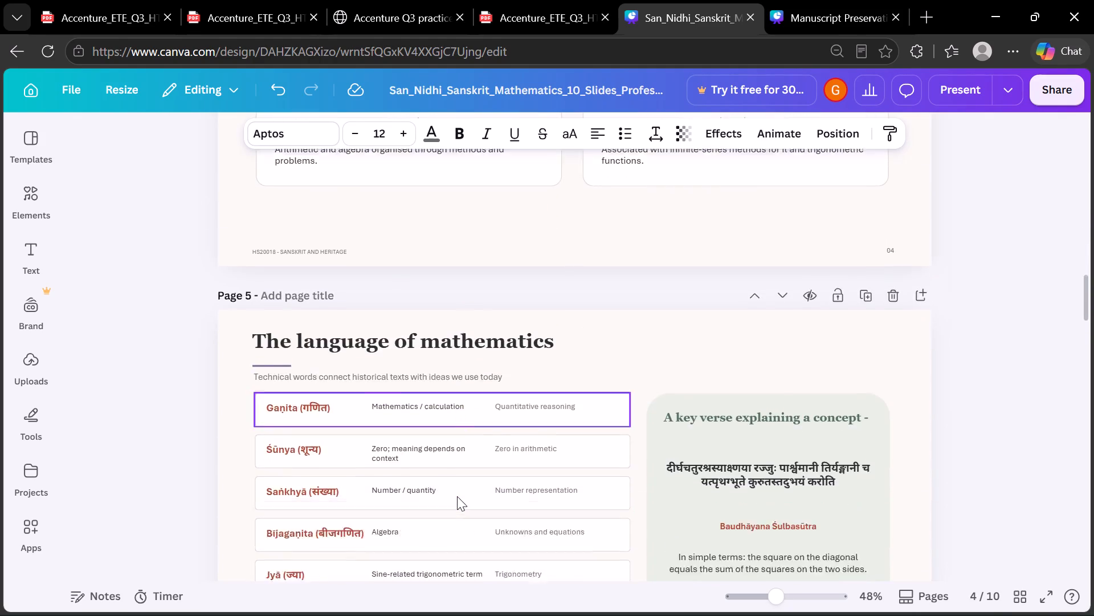
scroll(457, 496, "down", 1)
scroll(457, 496, "up", 1)
scroll(457, 496, "down", 1)
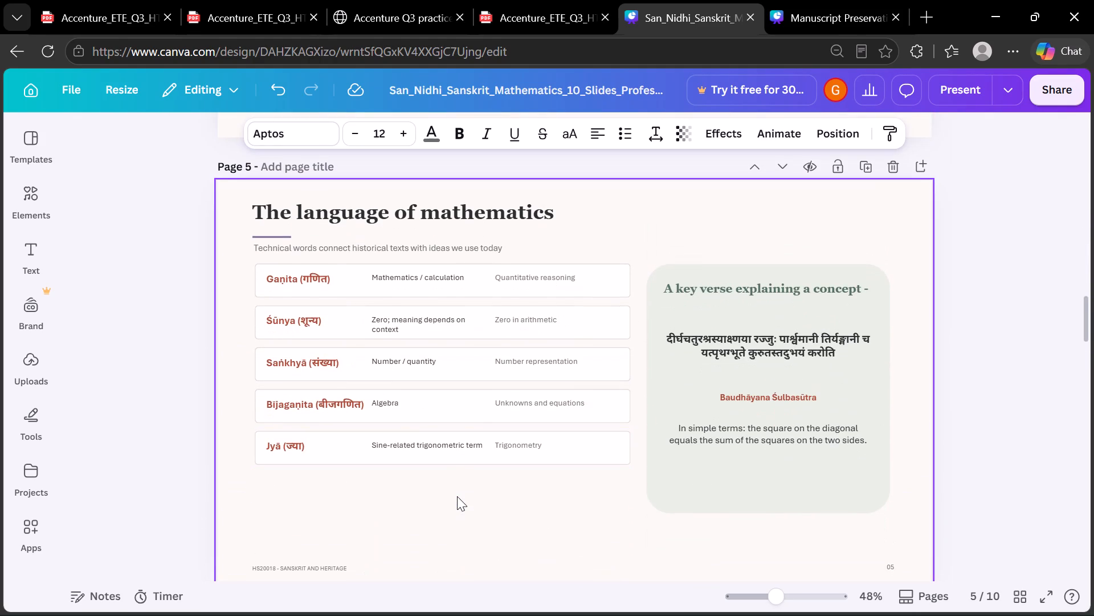
Scale the five term-row boxes and their middle-column meanings on page 5 down slightly as one selection.
left_click_drag(457, 496, 457, 273)
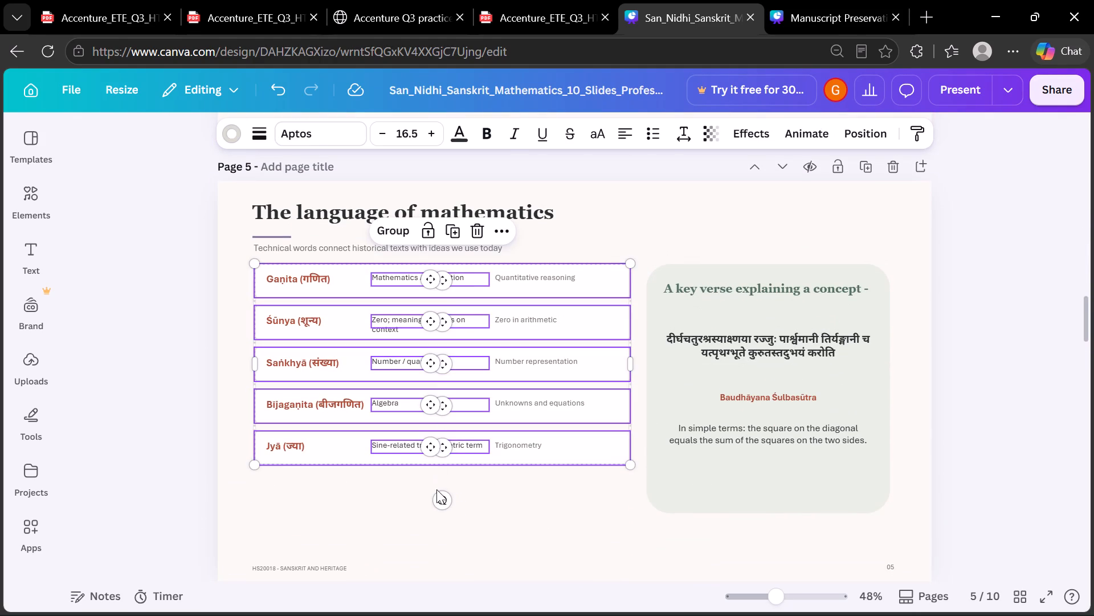
left_click_drag(628, 463, 627, 483)
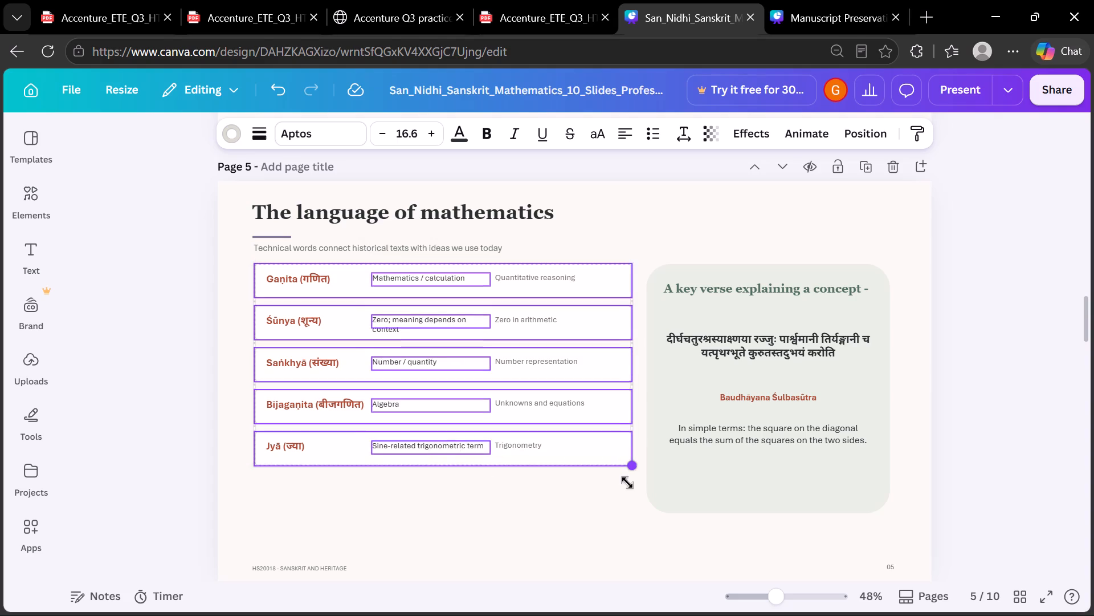
left_click_drag(627, 483, 601, 485)
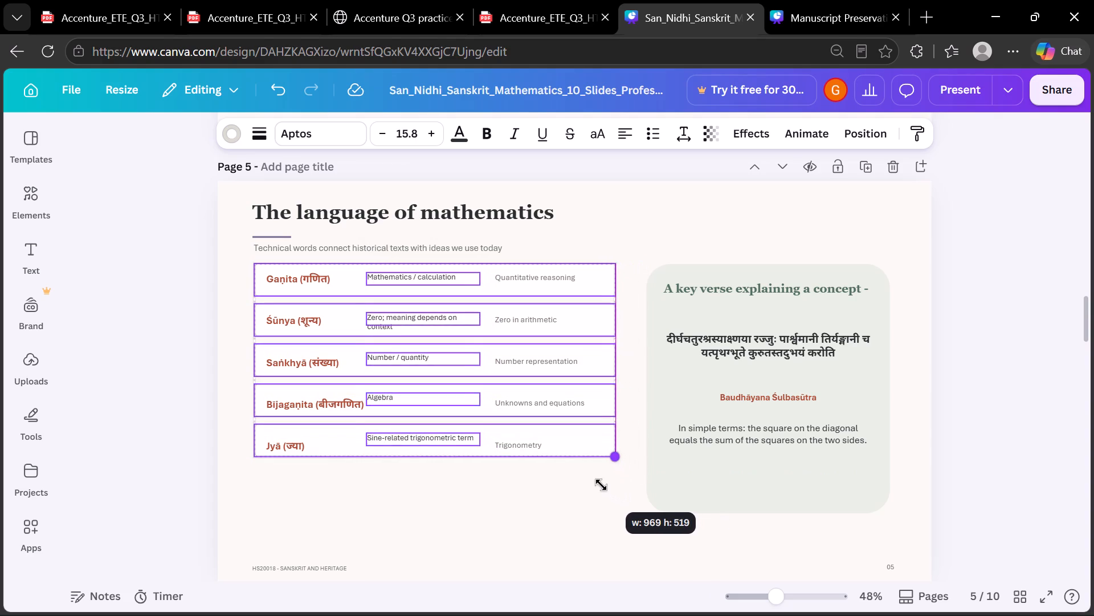
left_click_drag(601, 485, 607, 490)
left_click(602, 494)
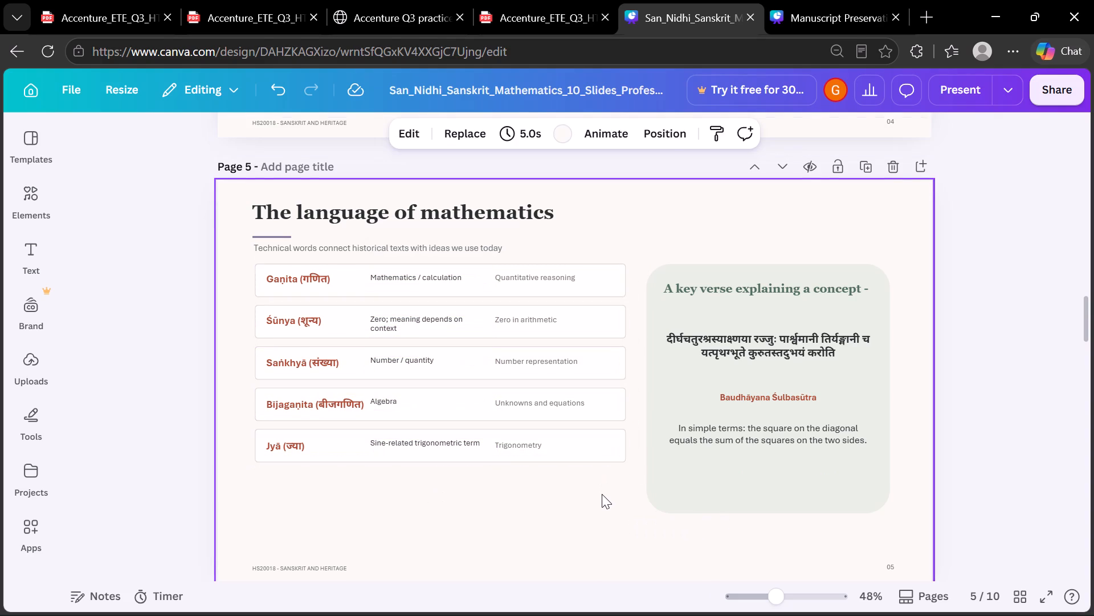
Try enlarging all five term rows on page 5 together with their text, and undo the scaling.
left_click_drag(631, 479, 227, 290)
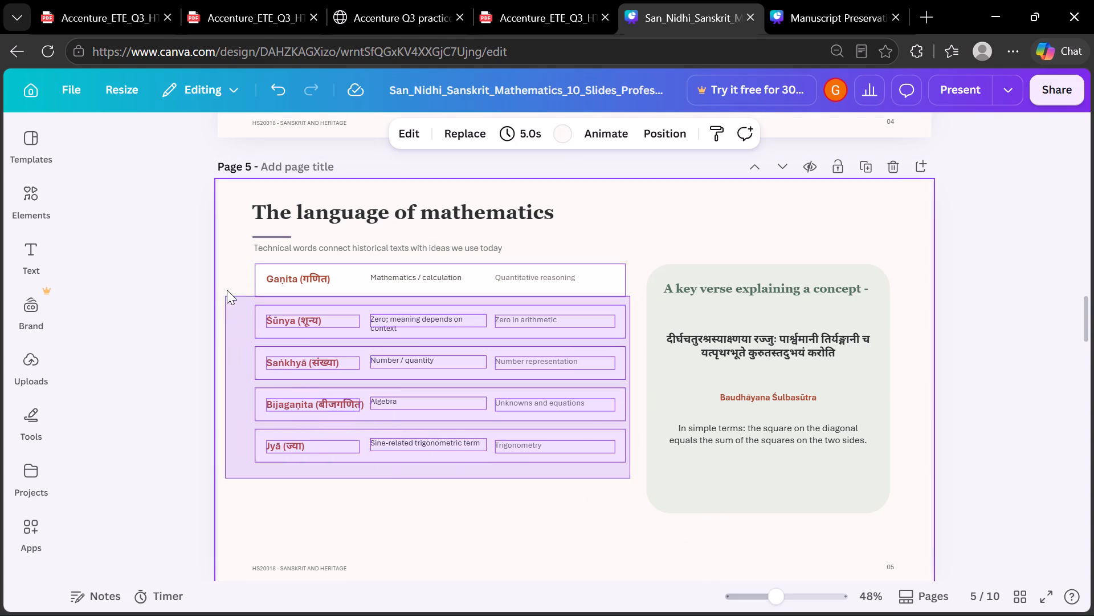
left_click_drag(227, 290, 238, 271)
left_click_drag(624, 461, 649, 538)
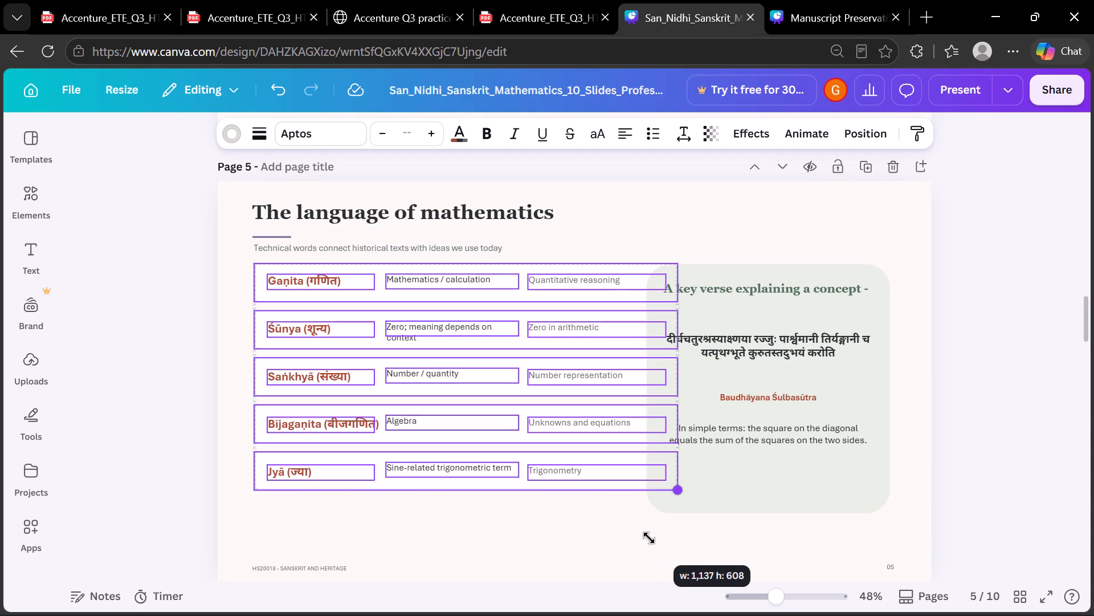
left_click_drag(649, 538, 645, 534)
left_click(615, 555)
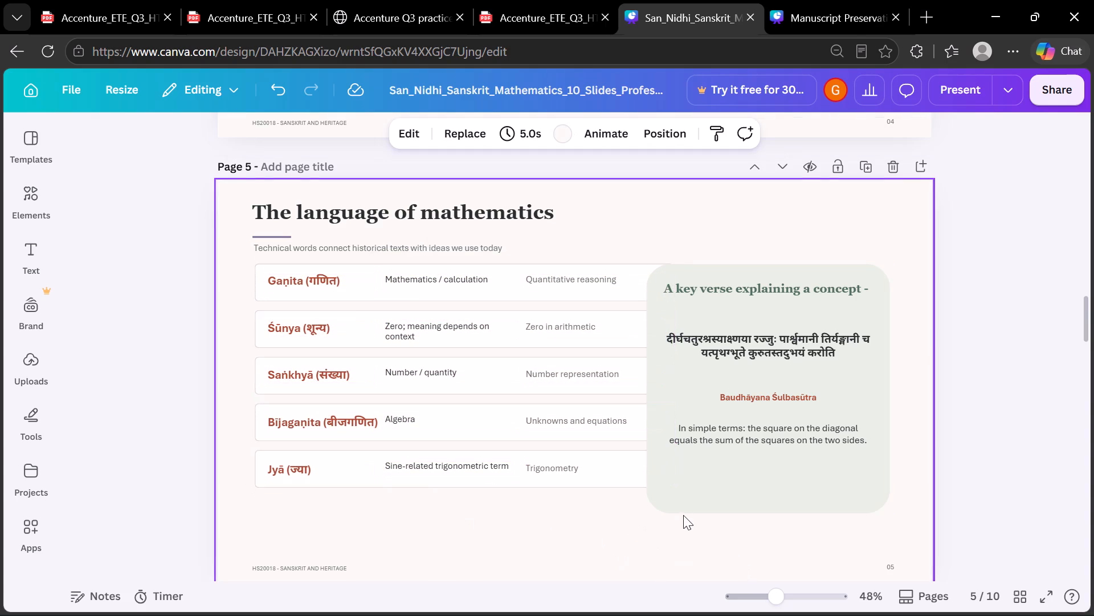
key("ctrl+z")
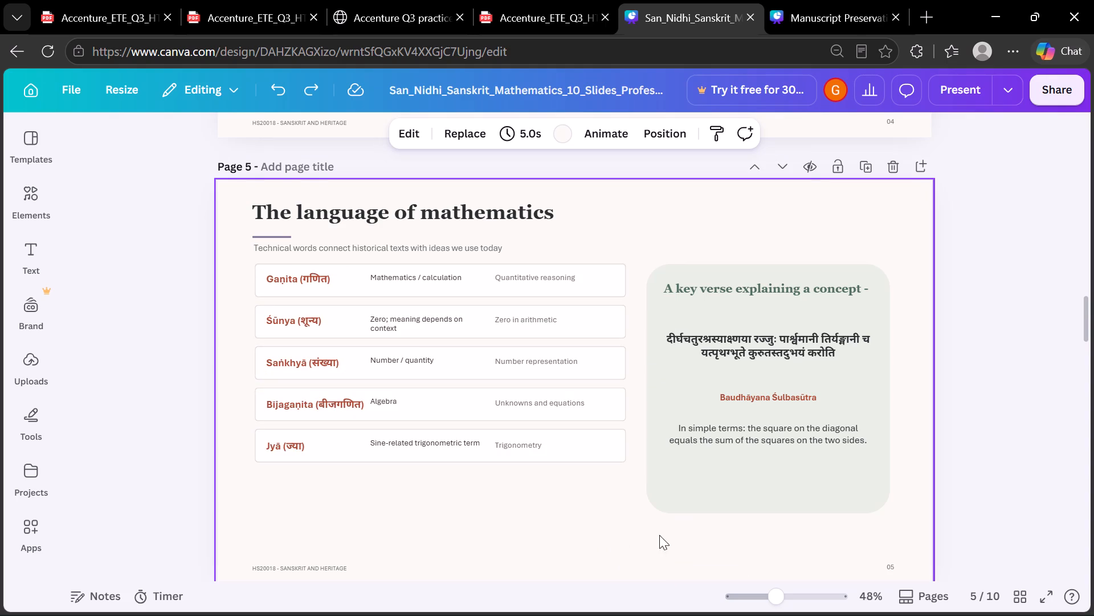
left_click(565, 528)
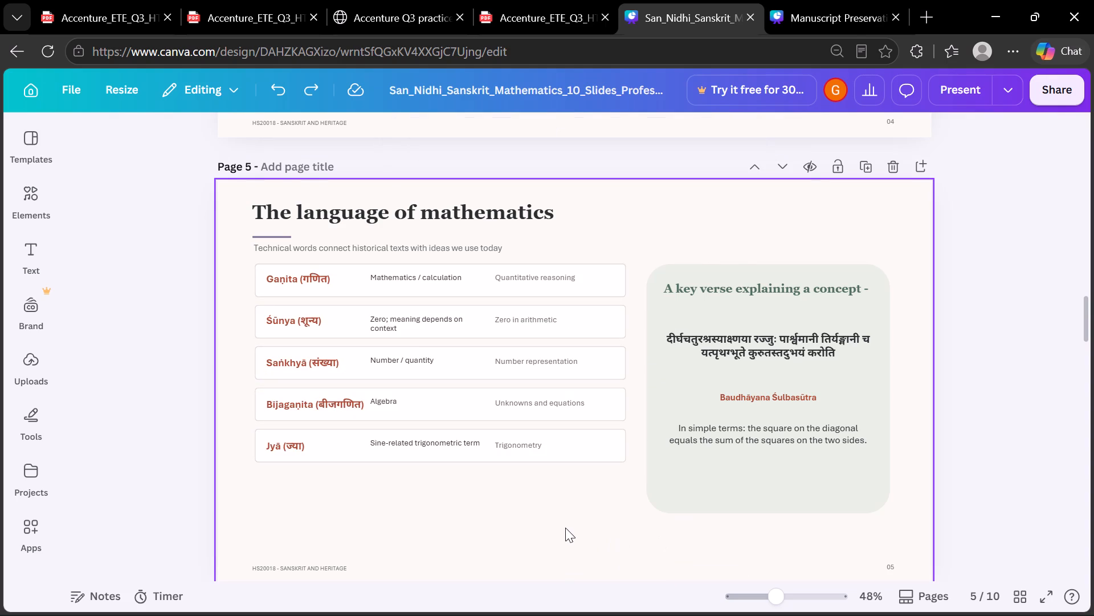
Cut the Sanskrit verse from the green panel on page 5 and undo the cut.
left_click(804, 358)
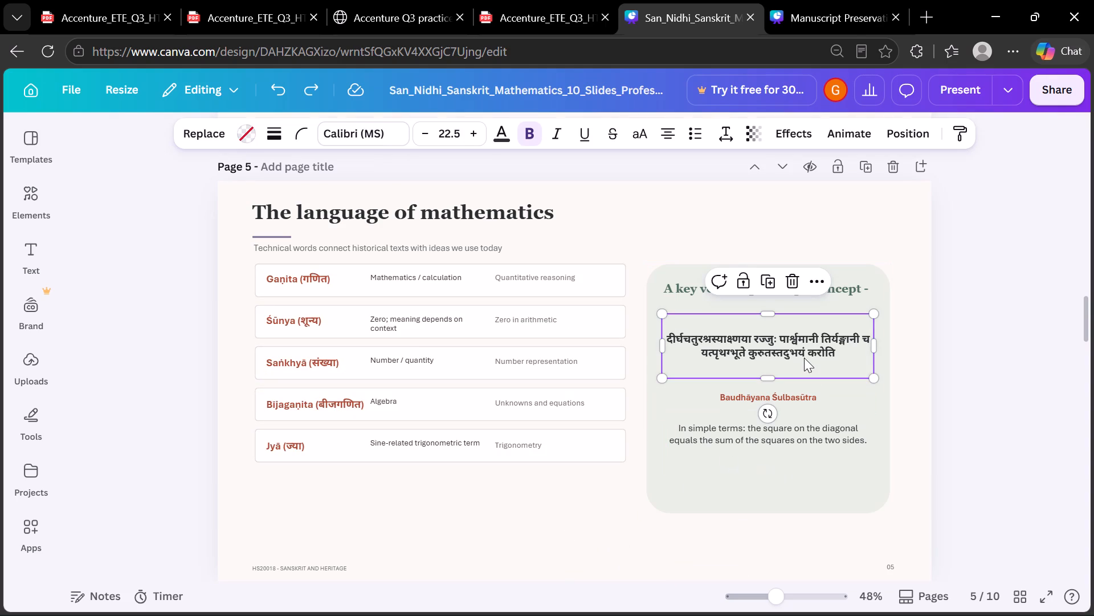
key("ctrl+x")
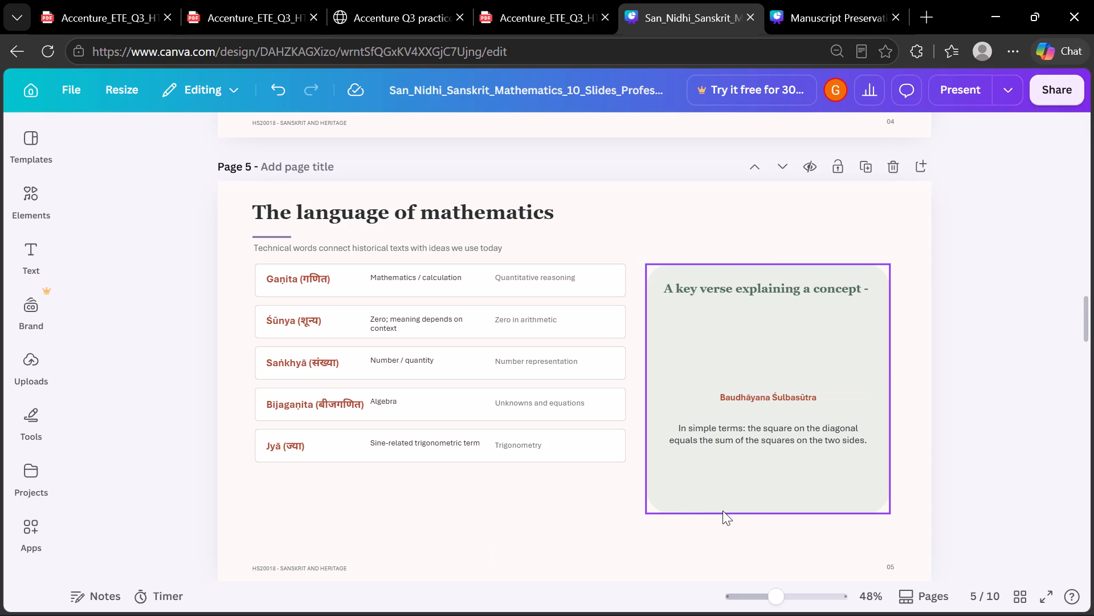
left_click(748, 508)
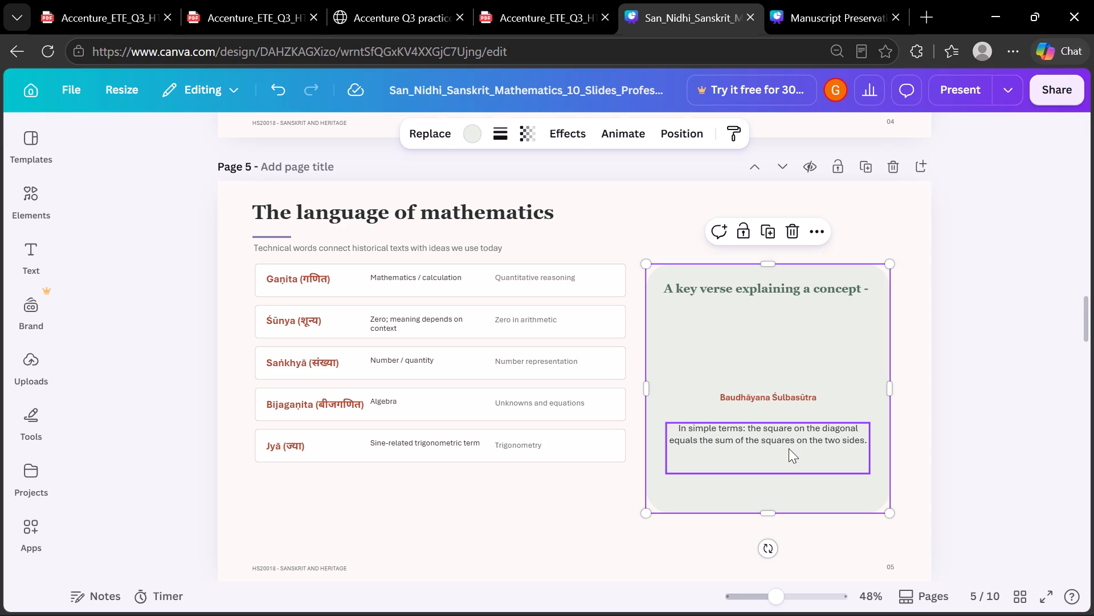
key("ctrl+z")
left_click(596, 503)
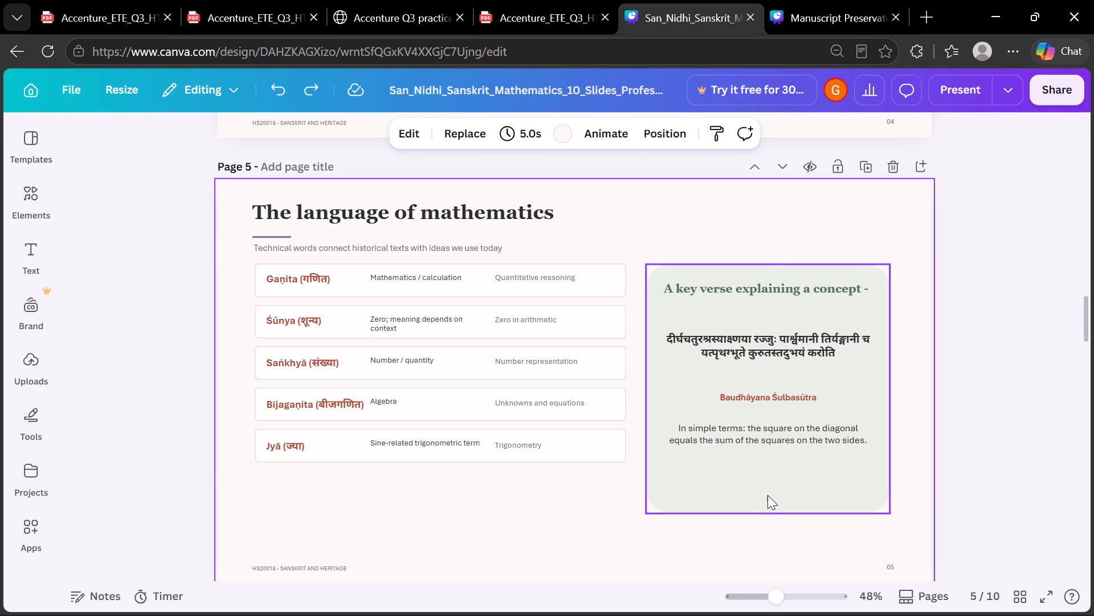
Shorten the green key-verse panel from its bottom edge and move the Baudhāyana Śulbasūtra attribution and explanation text up inside it.
left_click(768, 495)
left_click_drag(767, 513, 767, 461)
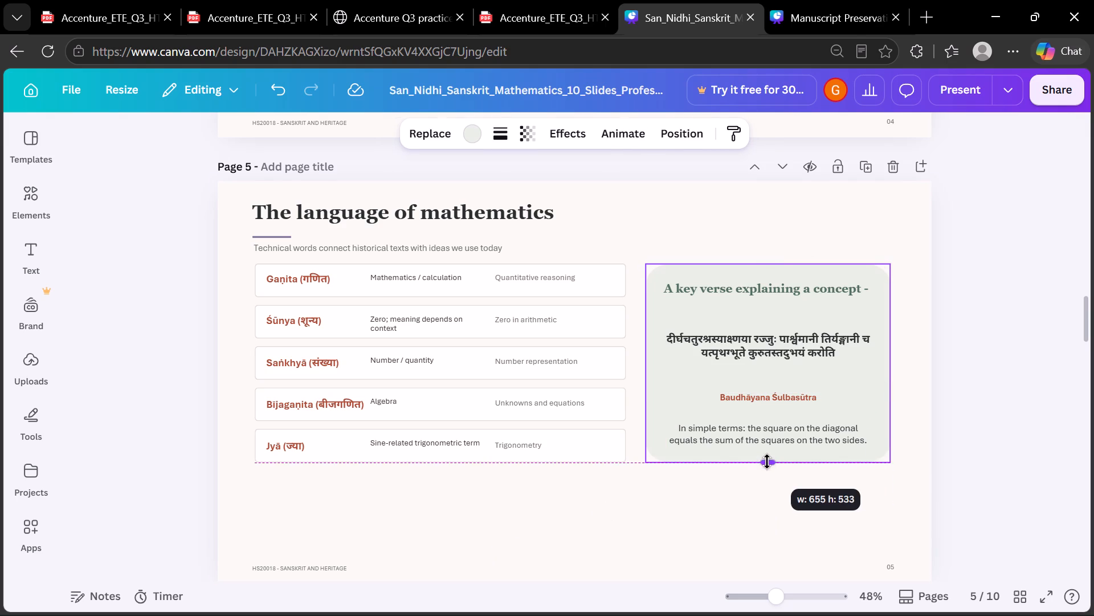
left_click_drag(767, 461, 766, 470)
left_click_drag(764, 396, 764, 384)
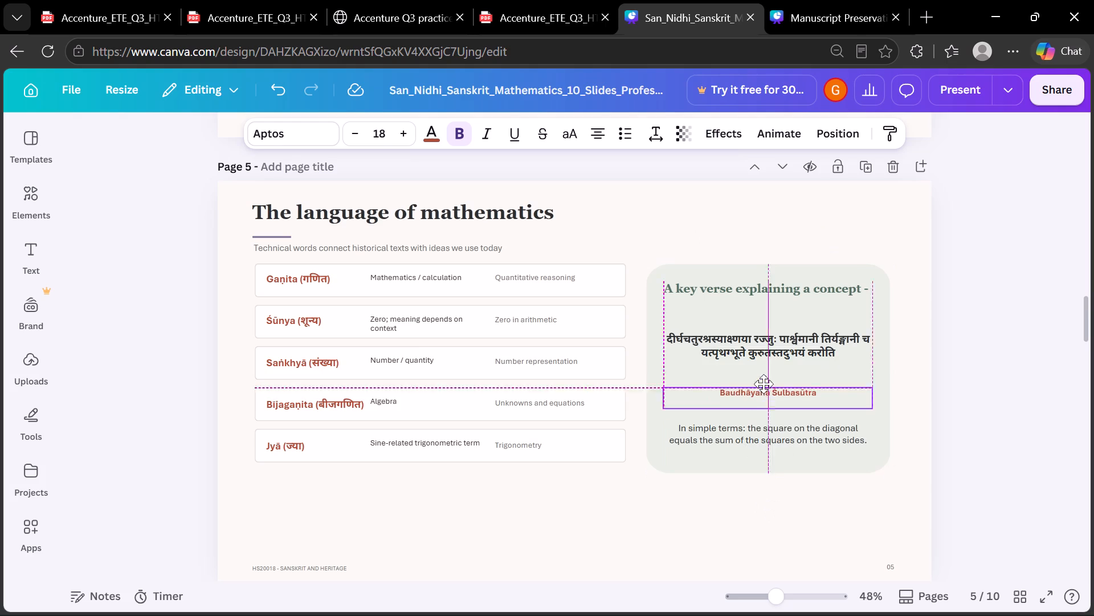
left_click_drag(764, 384, 764, 381)
left_click_drag(724, 431, 724, 422)
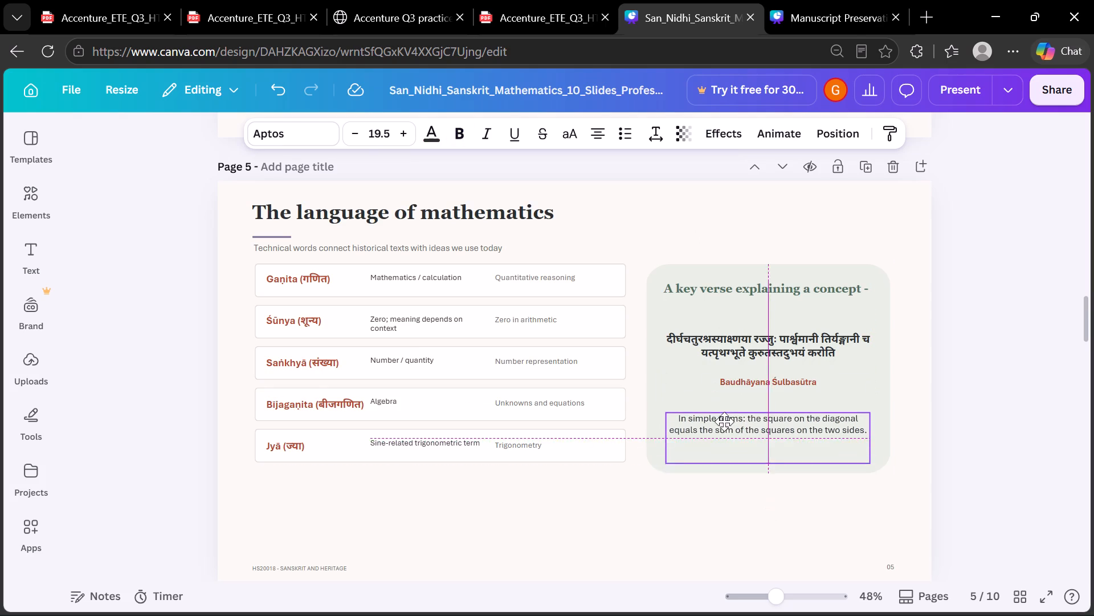
left_click_drag(724, 422, 726, 419)
left_click(730, 542)
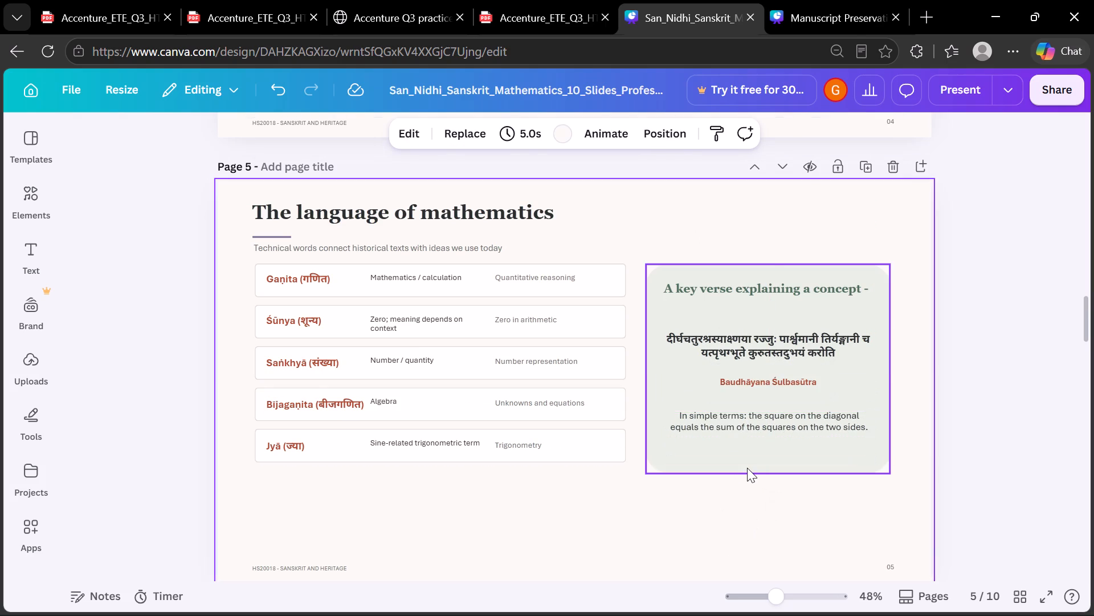
Shorten the green key-verse panel to a height of about 533, aligning its bottom edge with the Jyā row.
left_click(747, 468)
left_click_drag(766, 473, 767, 461)
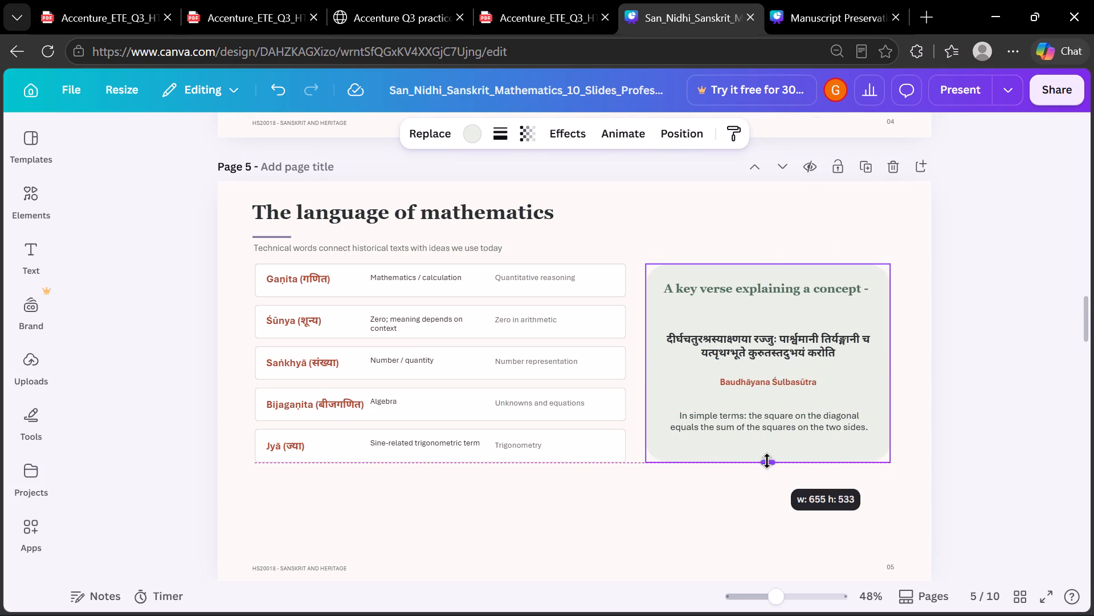
left_click_drag(767, 461, 767, 463)
left_click(610, 561)
Capture a screenshot of the whole page 5 slide.
scroll(610, 561, "down", 1)
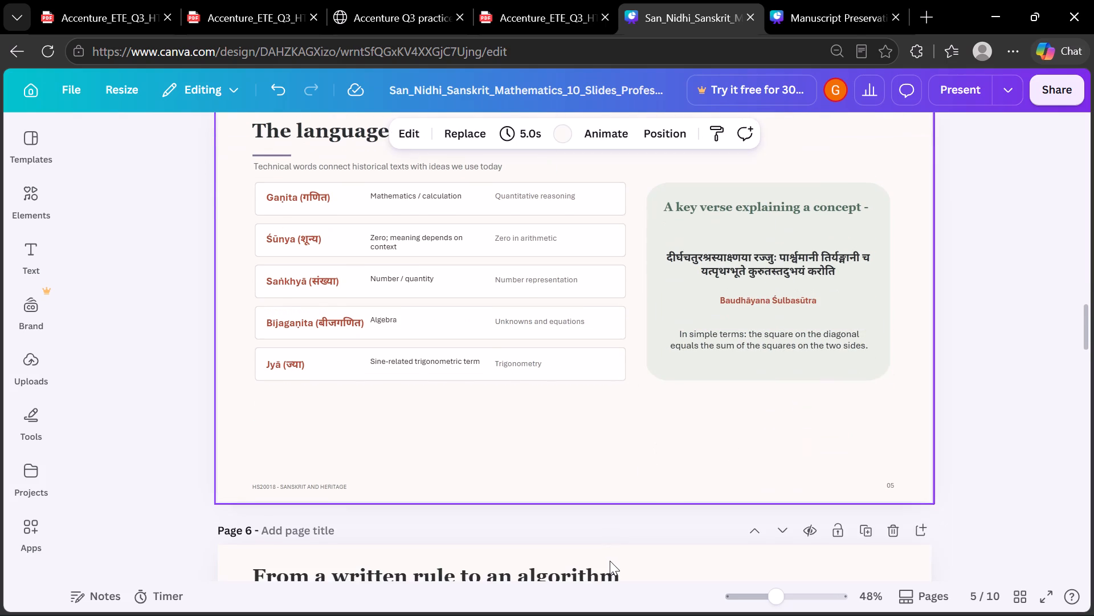
scroll(610, 561, "up", 1)
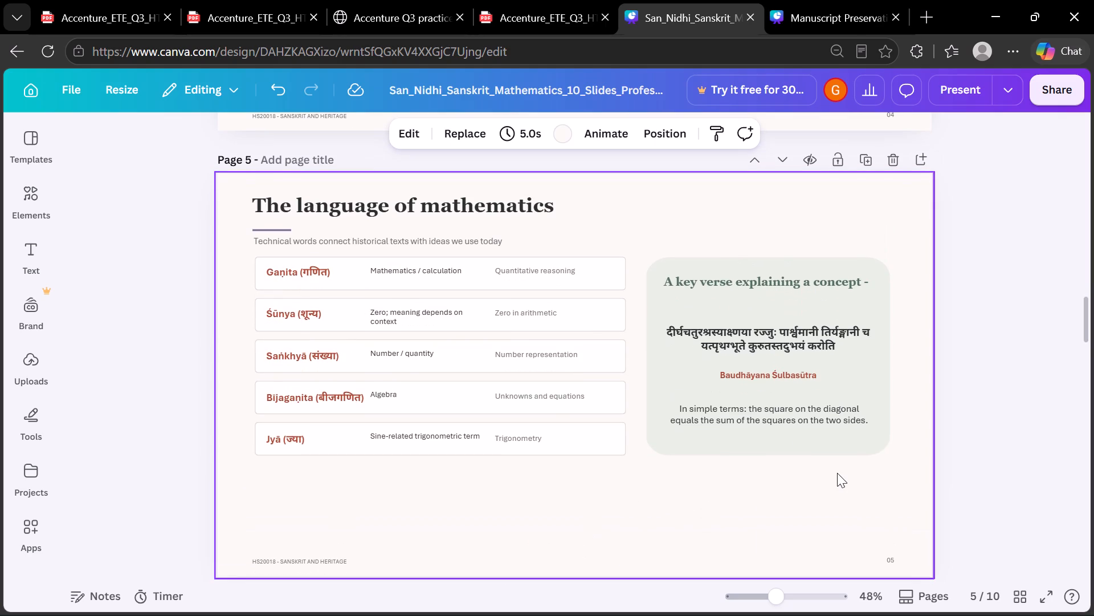
key("Print")
left_click_drag(163, 149, 351, 223)
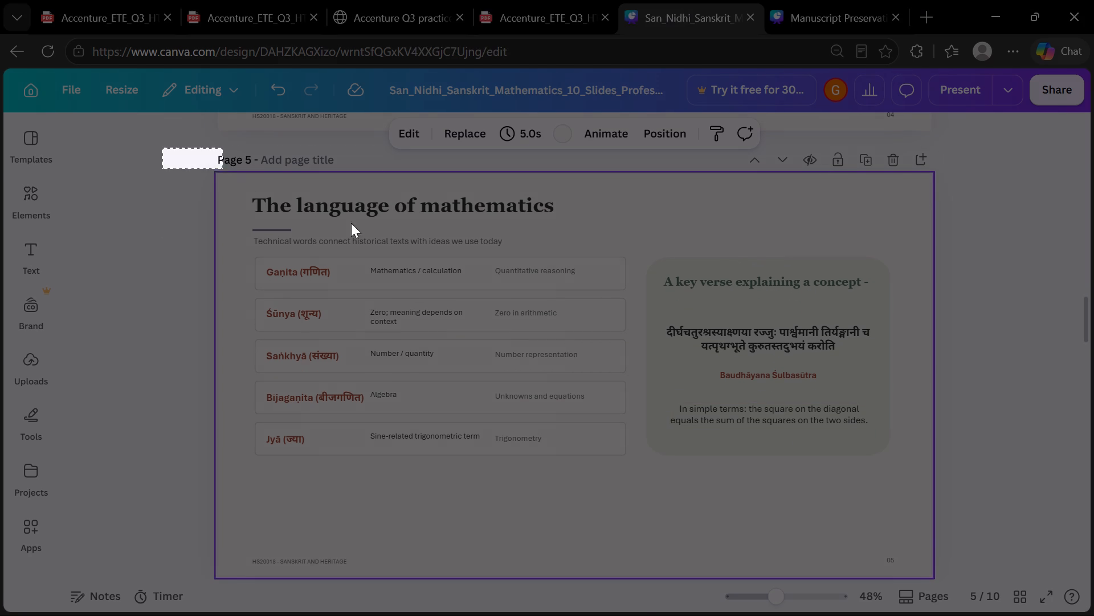
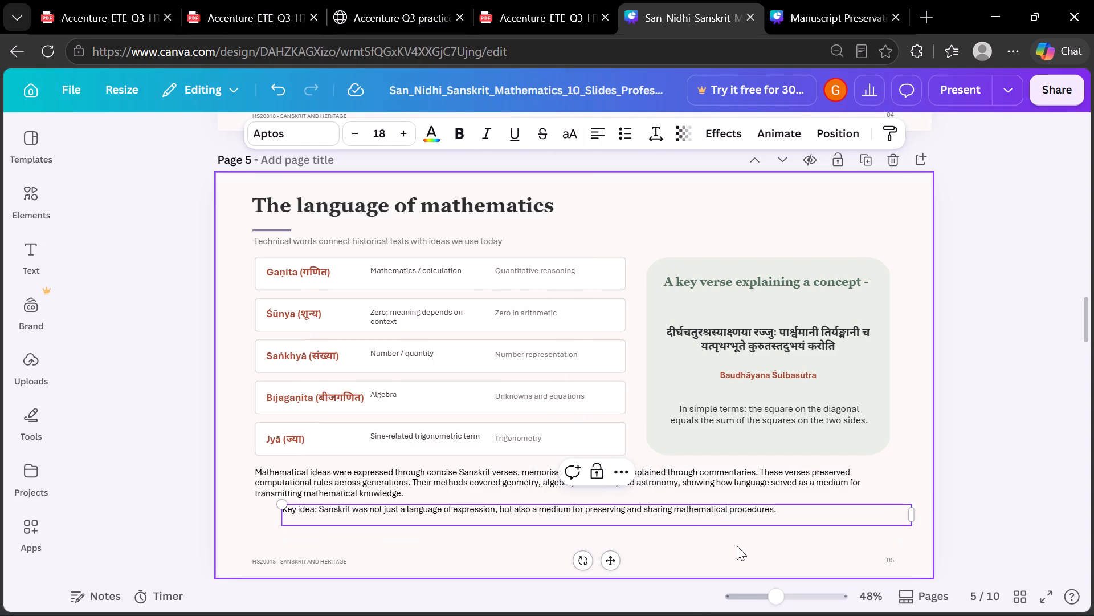
left_click(686, 512)
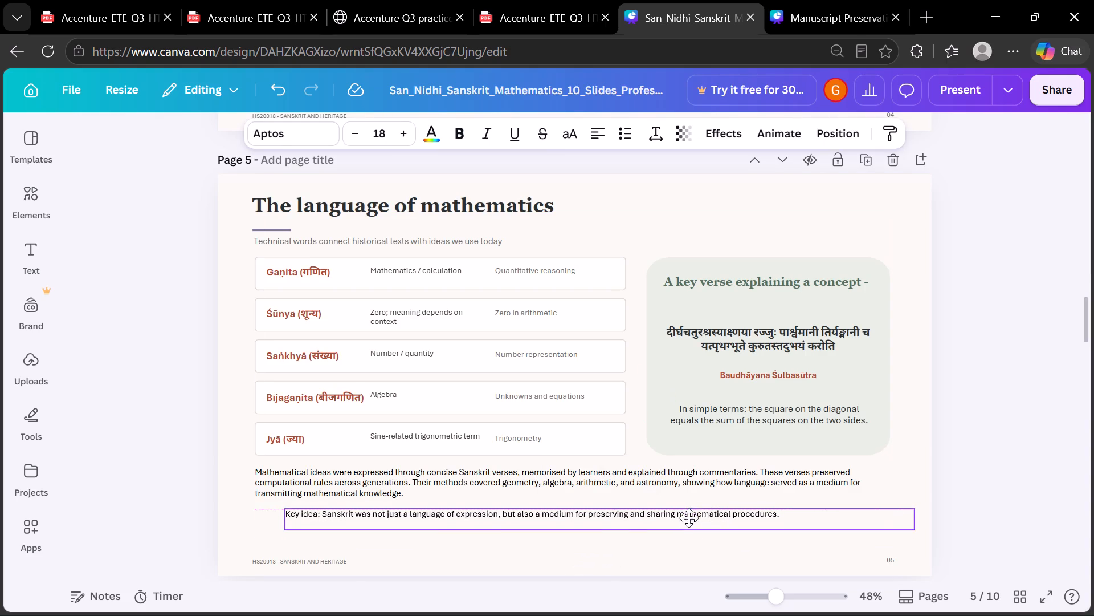
Duplicate the green key-verse panel and reshape the copy into a wide, short strip over the Key idea line.
left_click(876, 348)
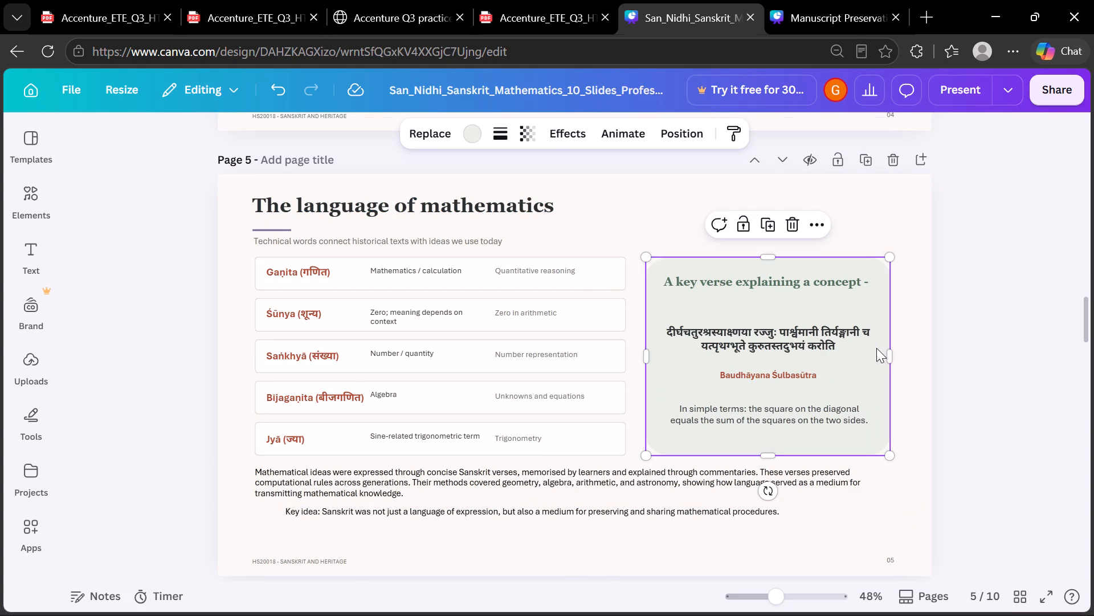
left_click(768, 229)
left_click_drag(842, 310, 486, 422)
left_click_drag(524, 525, 704, 514)
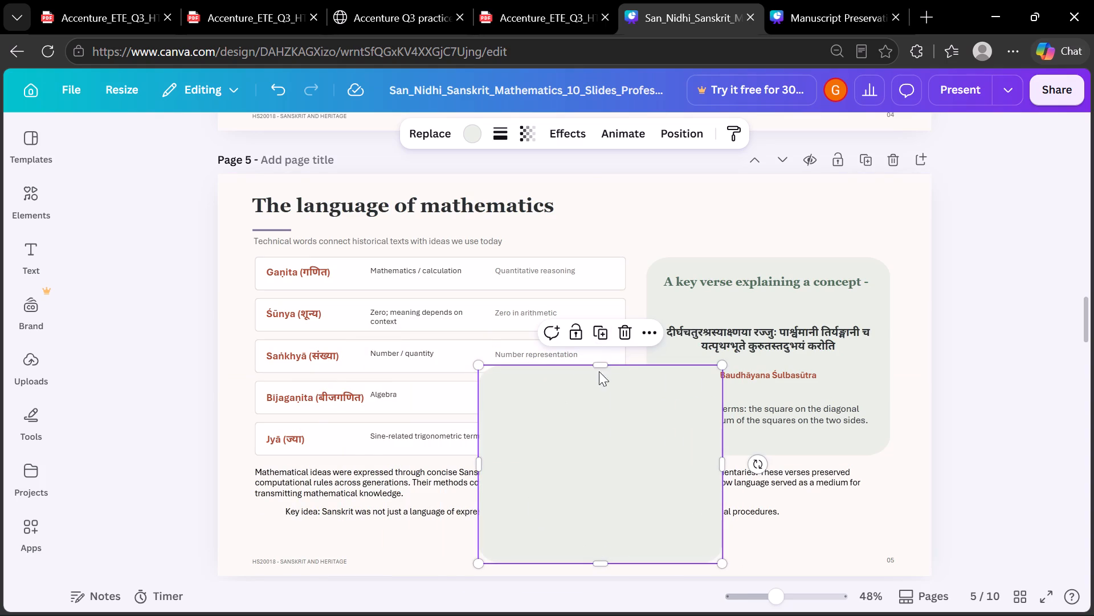
left_click_drag(600, 365, 603, 492)
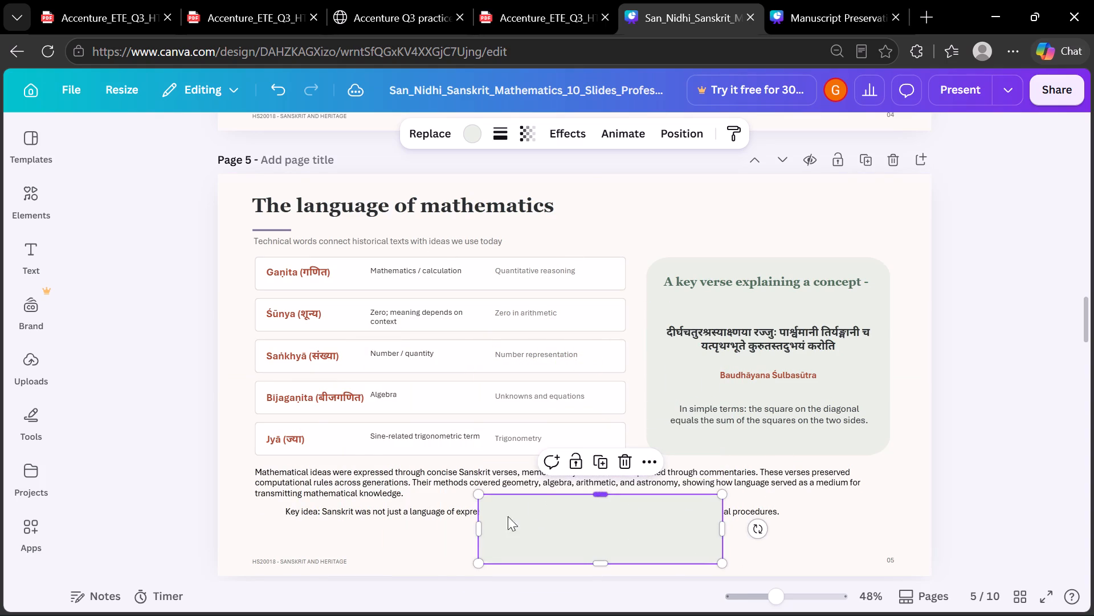
left_click_drag(481, 522, 279, 520)
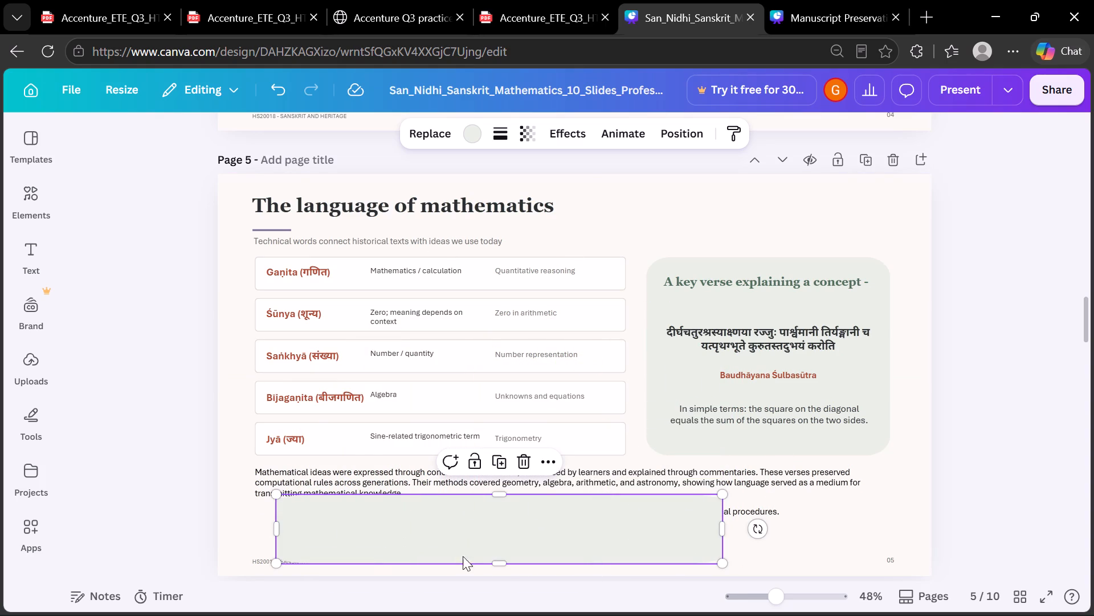
left_click_drag(496, 559, 501, 540)
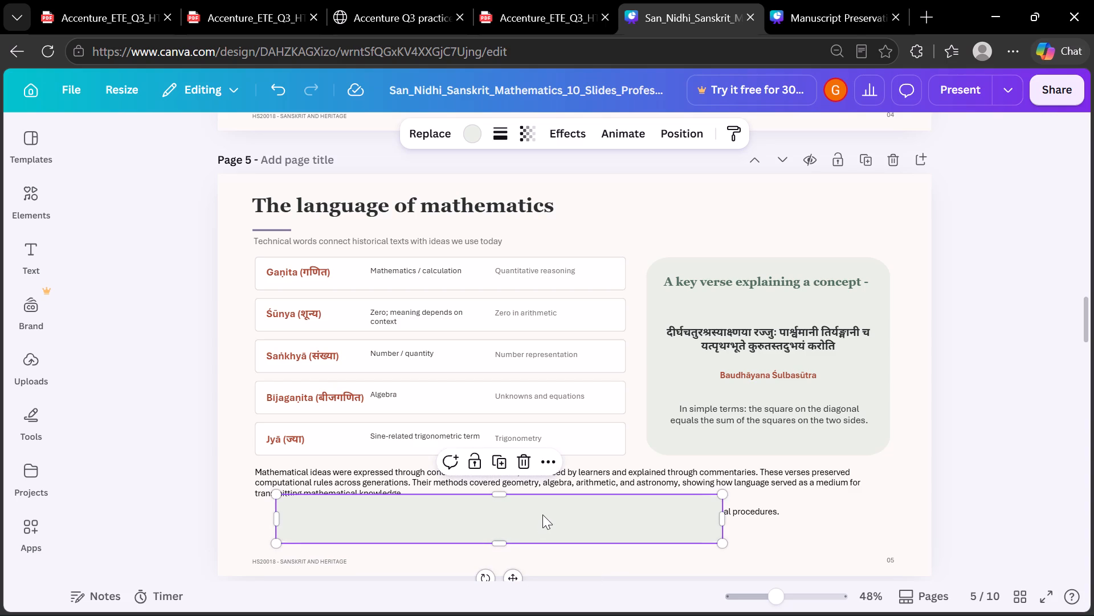
left_click_drag(542, 514, 547, 522)
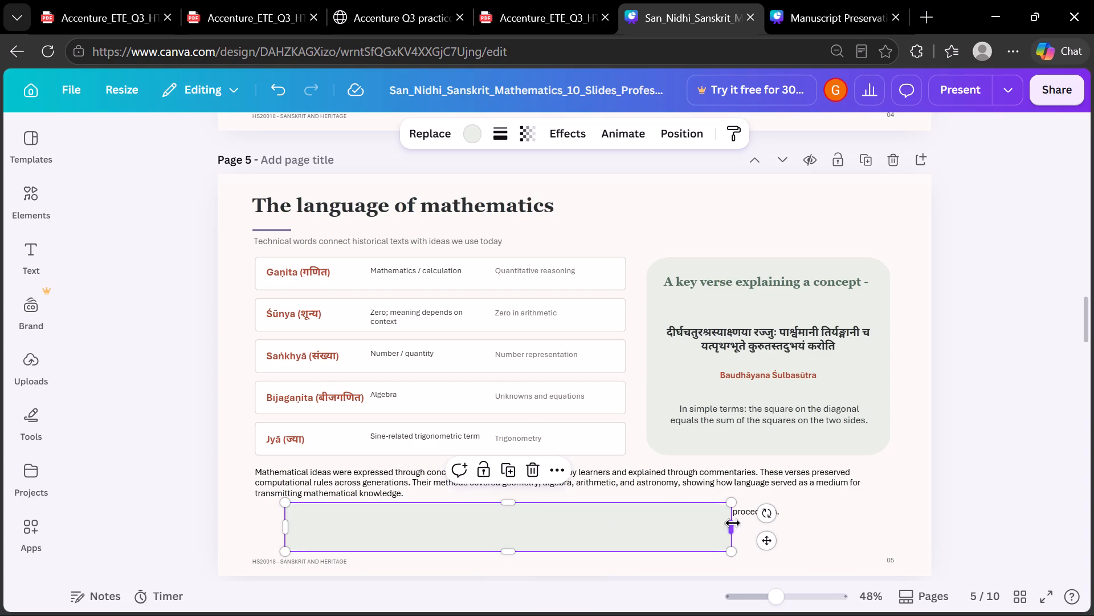
left_click_drag(733, 523, 819, 508)
Send the green strip backward so it sits behind the Key idea text.
right_click(754, 537)
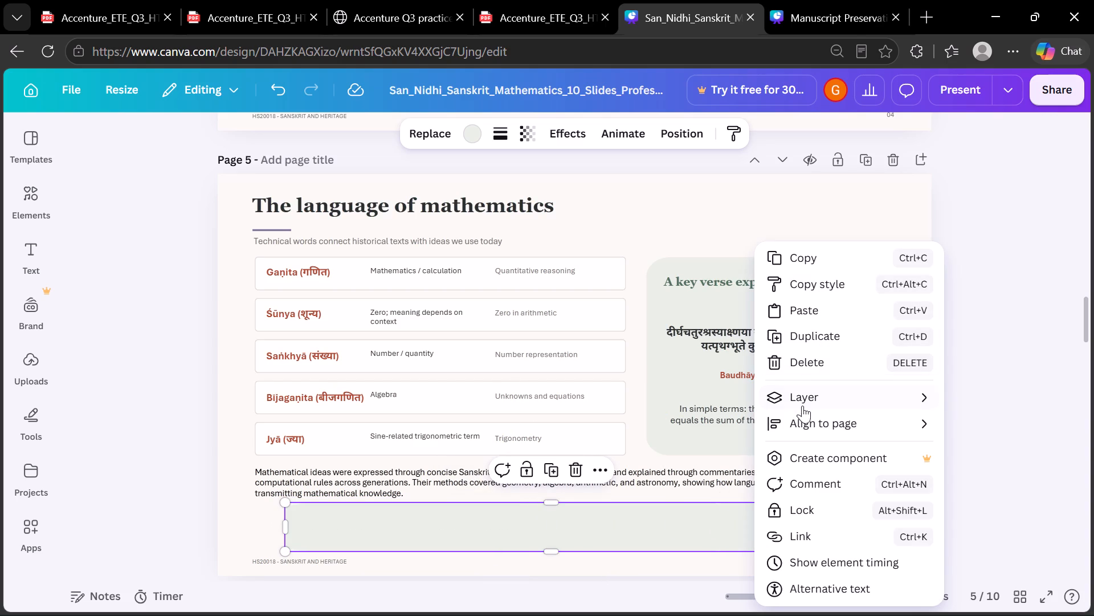
left_click(797, 395)
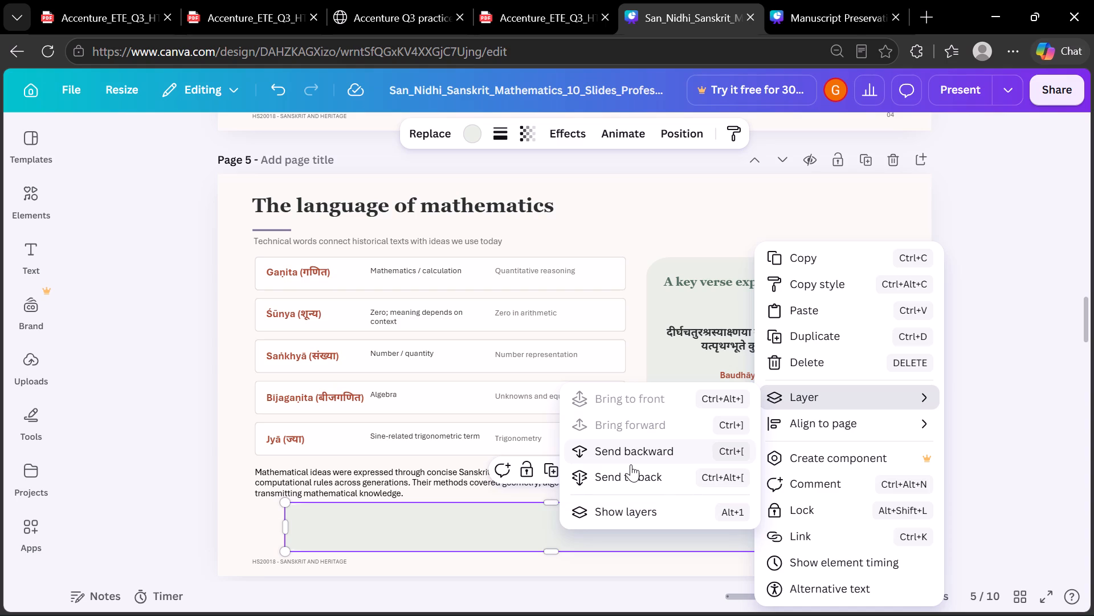
left_click(631, 464)
left_click(622, 455)
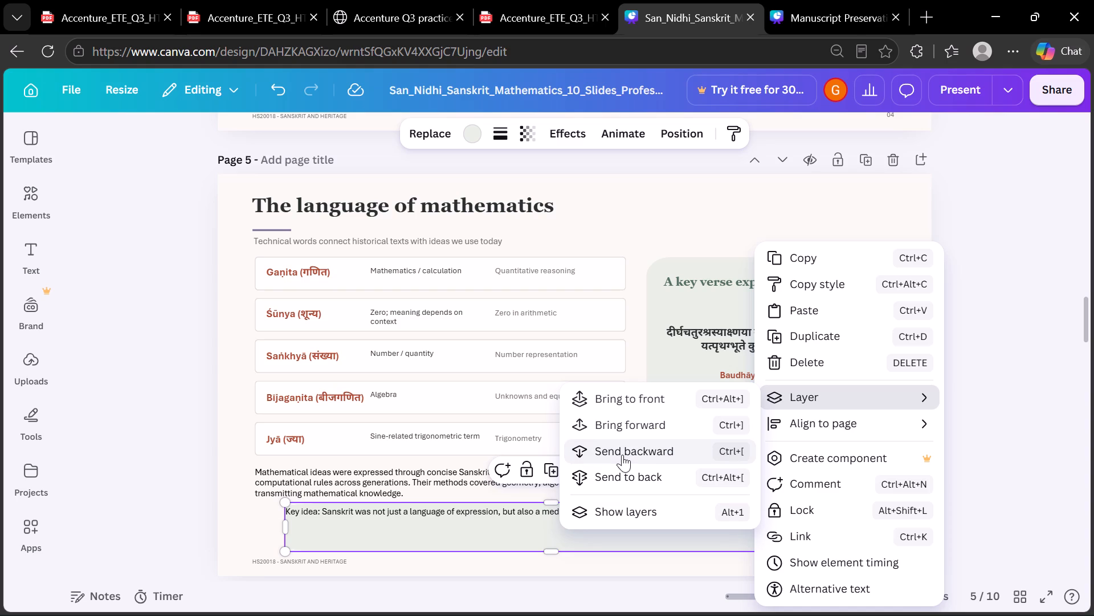
left_click(253, 523)
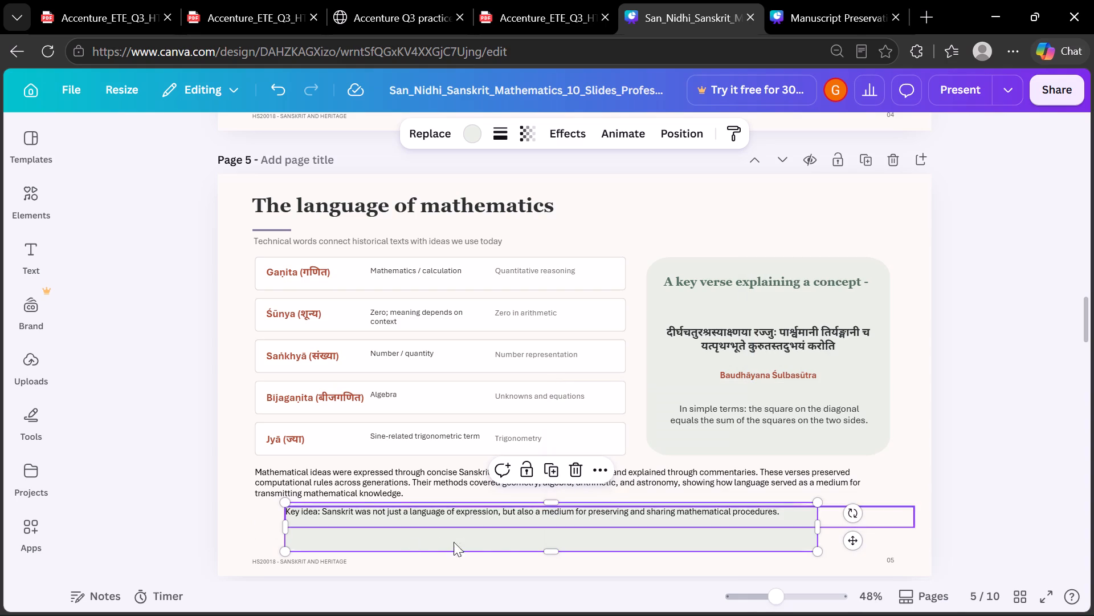
Shorten the green strip to about 90 high, and shift it and the Key idea line slightly down so they overlap.
left_click_drag(547, 551, 547, 539)
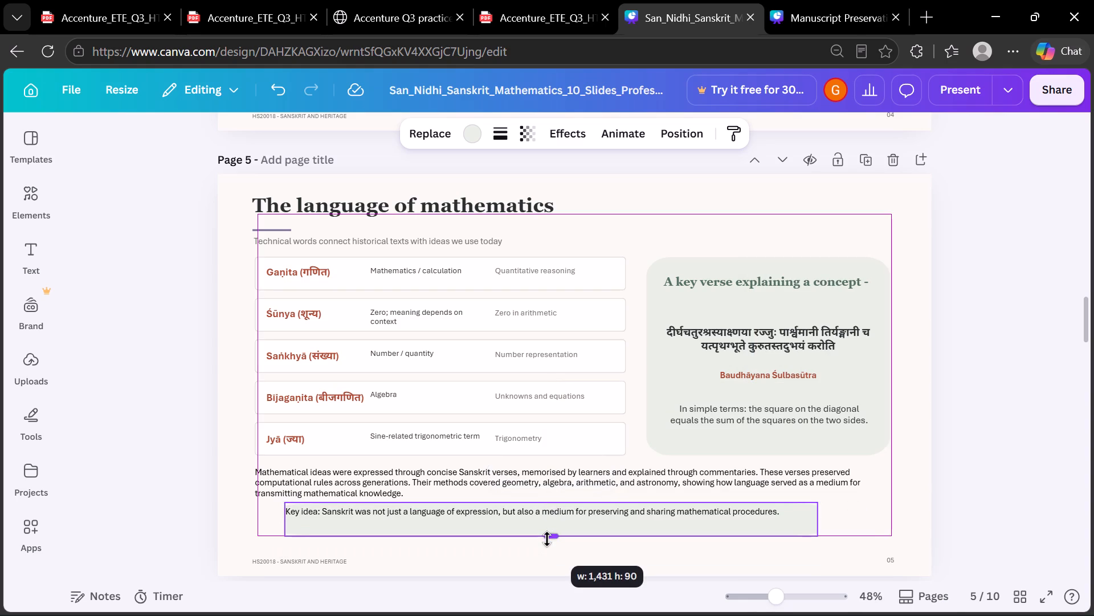
left_click_drag(547, 539, 547, 540)
left_click_drag(563, 518, 565, 526)
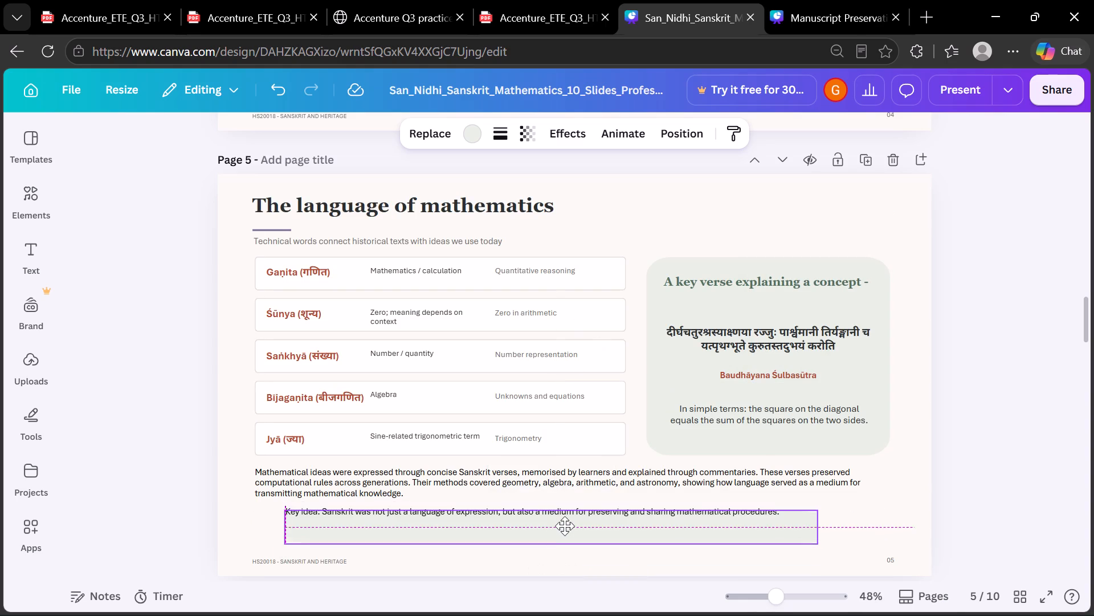
left_click_drag(565, 526, 566, 524)
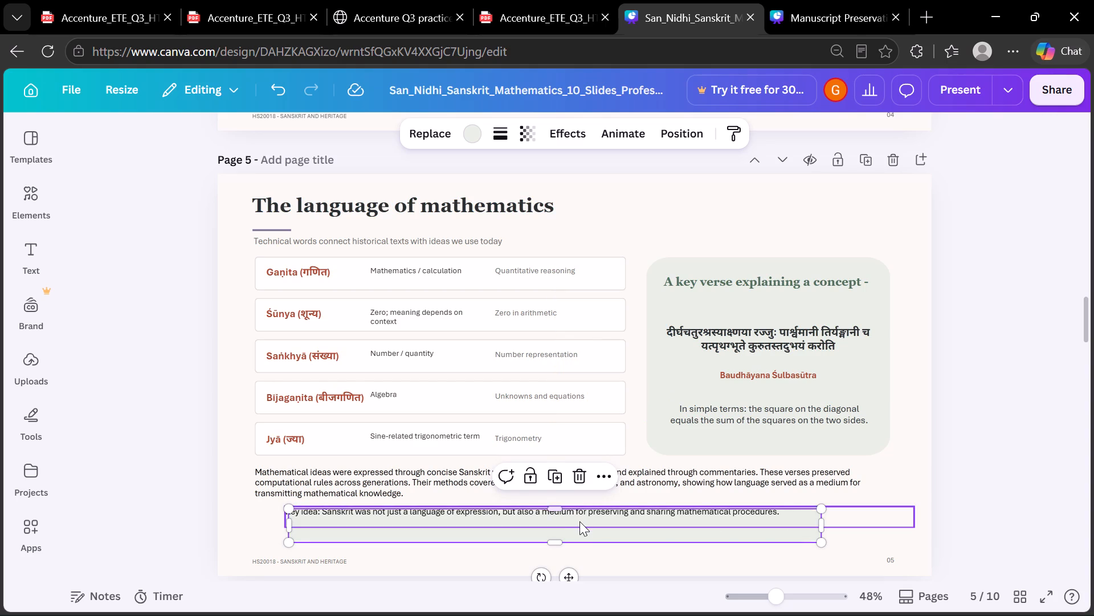
left_click(579, 521)
left_click_drag(688, 512, 690, 522)
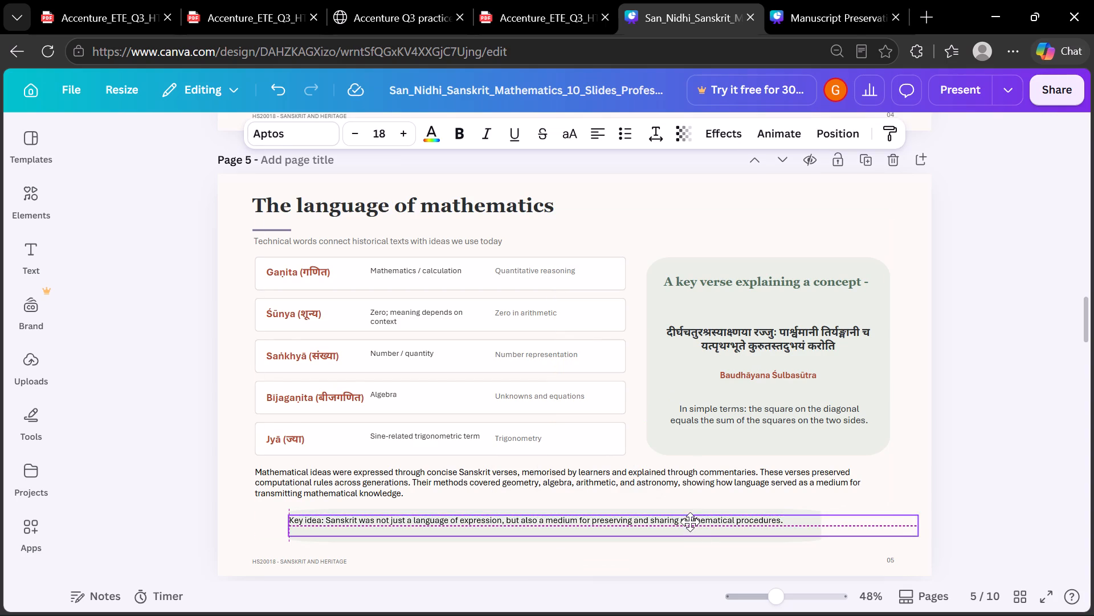
left_click_drag(690, 522, 700, 528)
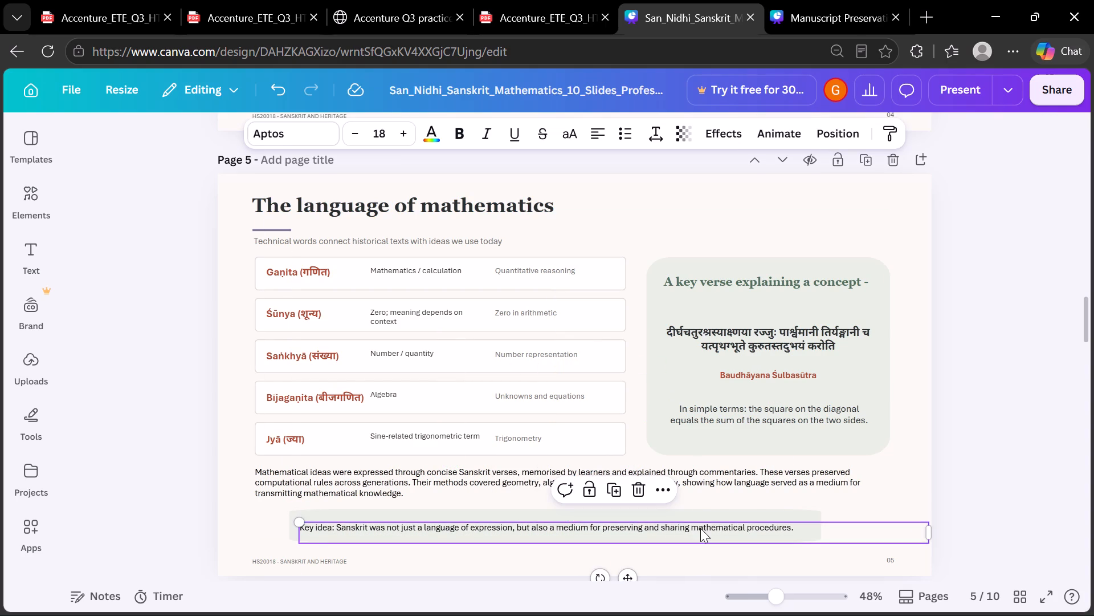
Increase the Key idea text's font size to 25.
triple_click(404, 135)
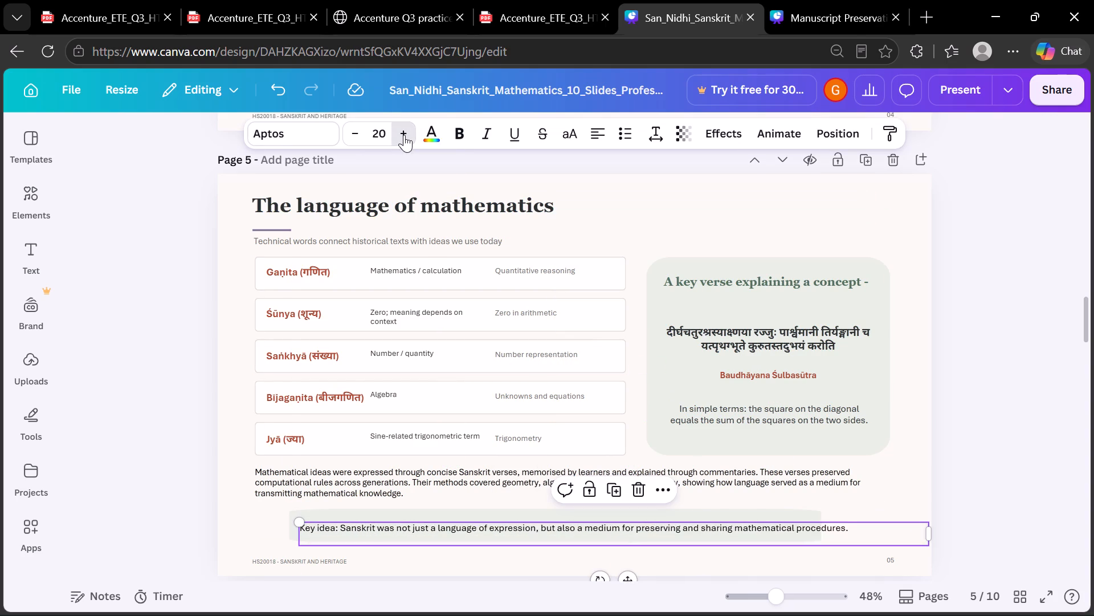
triple_click(404, 135)
left_click(404, 135)
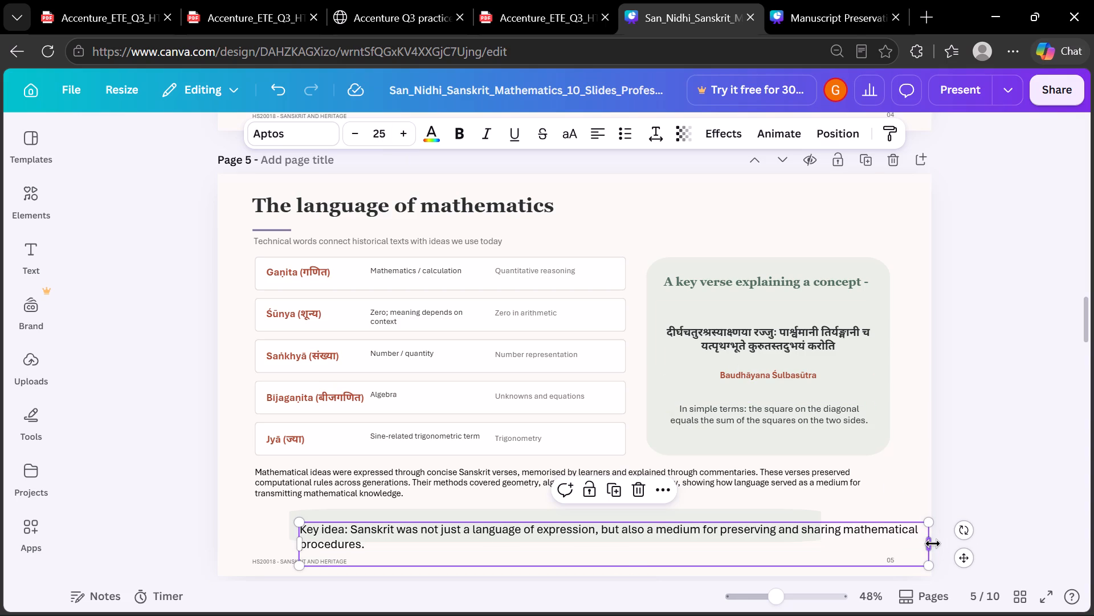
Narrow the Key idea text box to fit within the green strip's width and centre-align its text.
left_click_drag(933, 544, 814, 530)
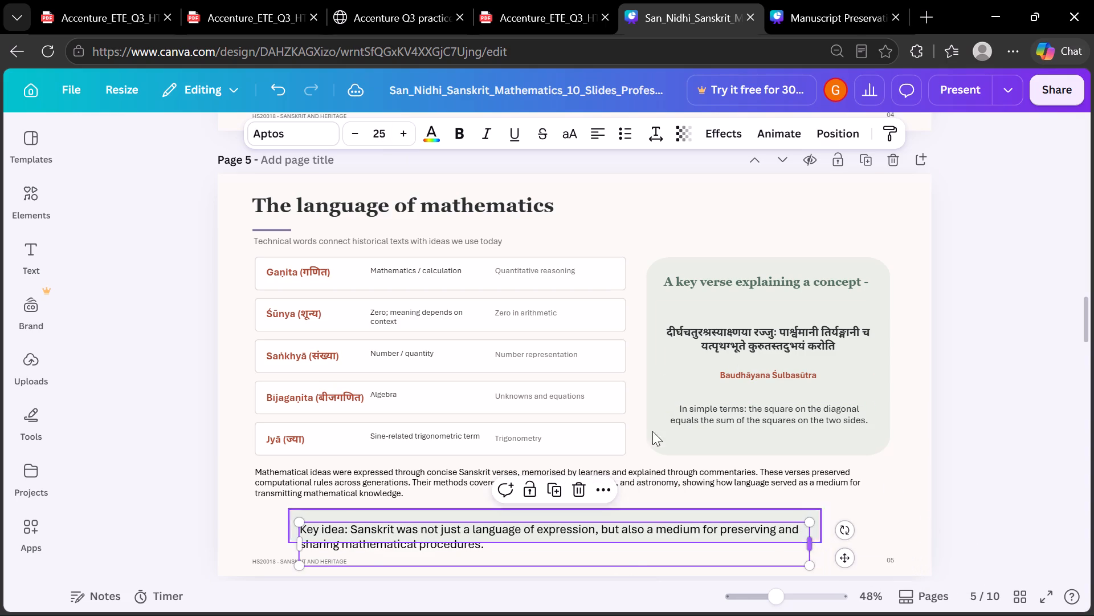
left_click(606, 121)
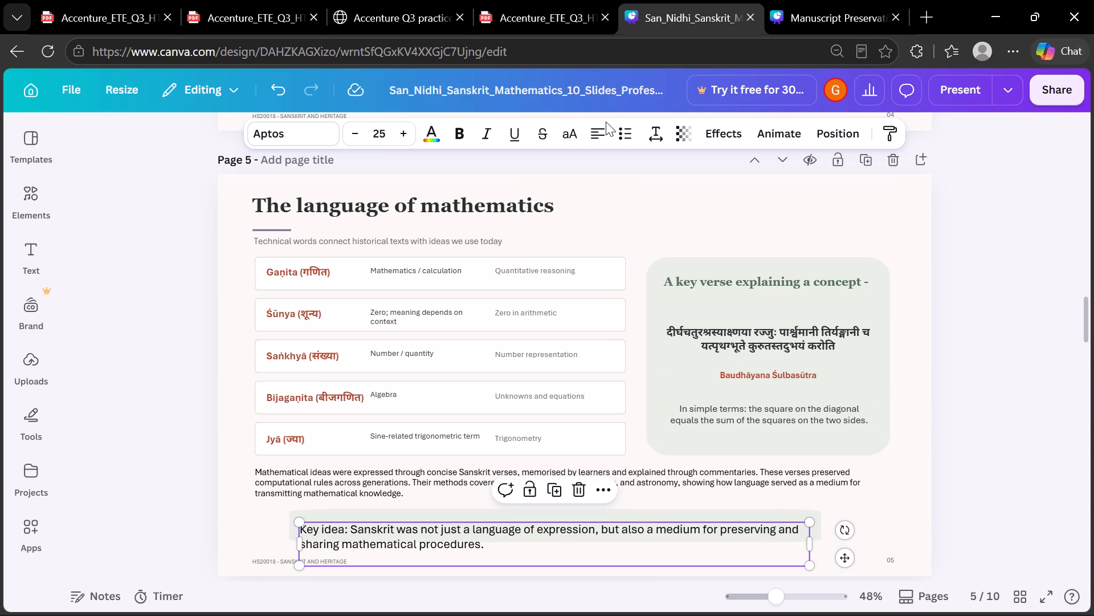
left_click(599, 129)
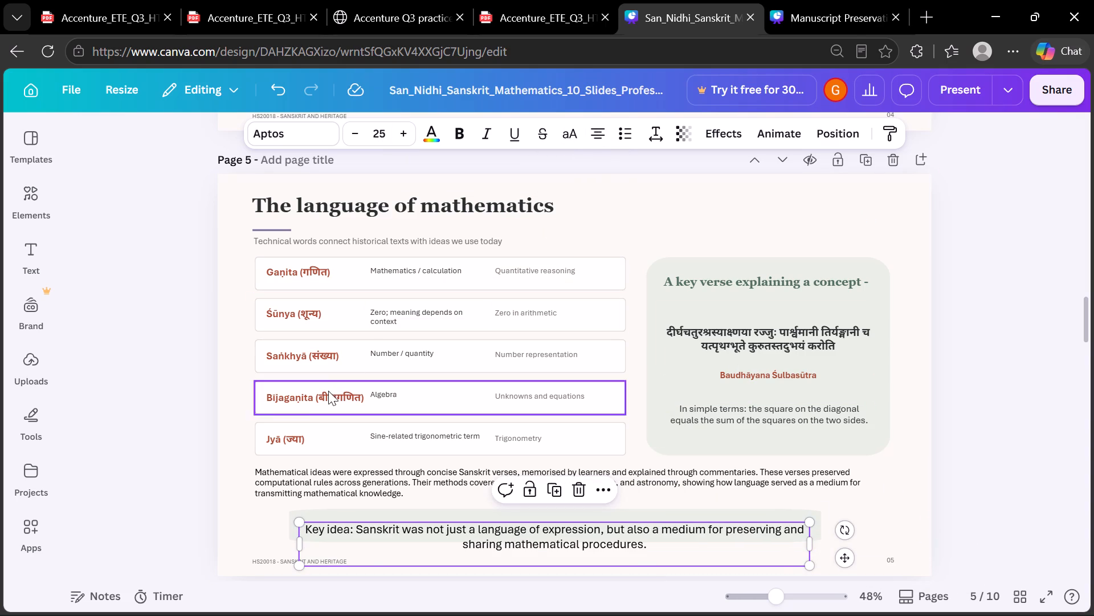
Delete the "Key idea:" prefix so the line starts with "Sanskrit was not just a language of expression".
left_click(354, 526)
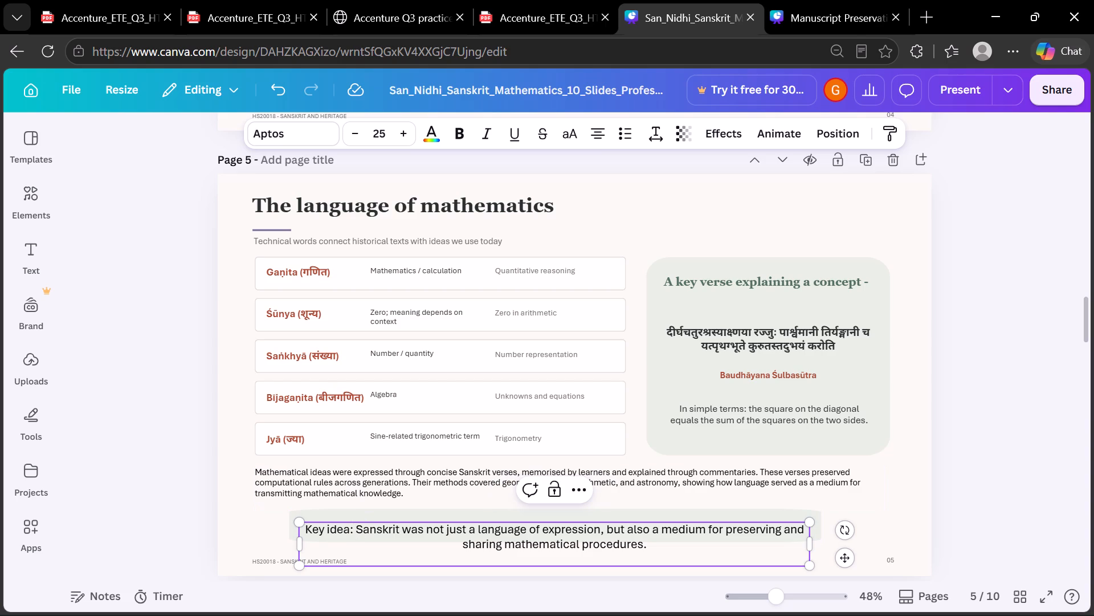
key("BackSpace")
key("BackSpace")
key("BackSpace")
key("BackSpace")
key("BackSpace")
key("BackSpace")
key("BackSpace")
key("BackSpace")
key("BackSpace")
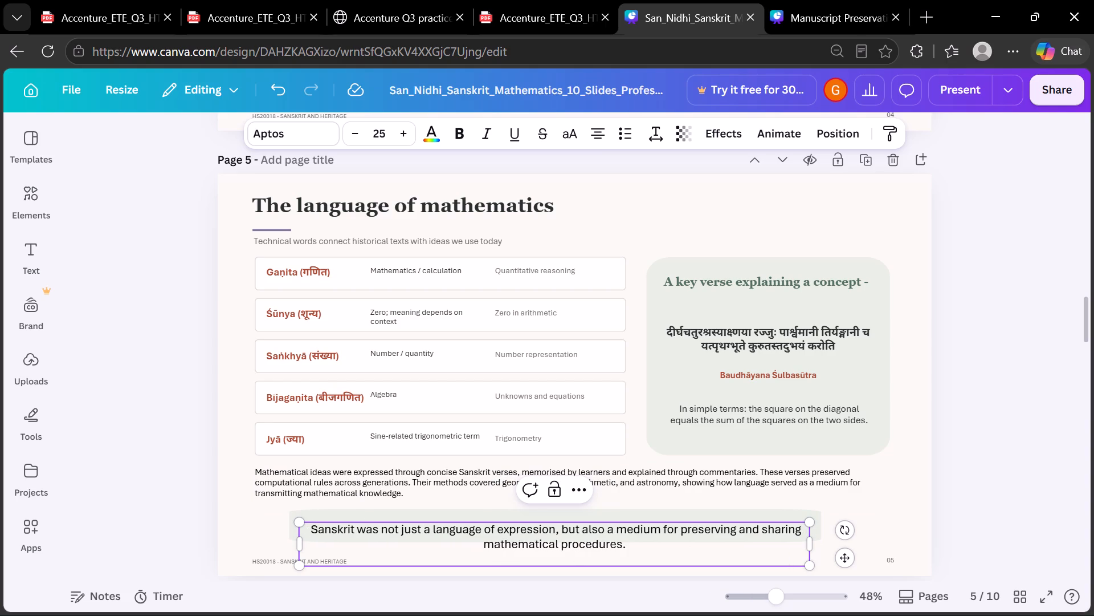
key("BackSpace")
key("BackSpace")
Scale the Sanskrit sentence's text box down to font size 23.6 and remove the blank line at its end.
left_click_drag(811, 564, 789, 550)
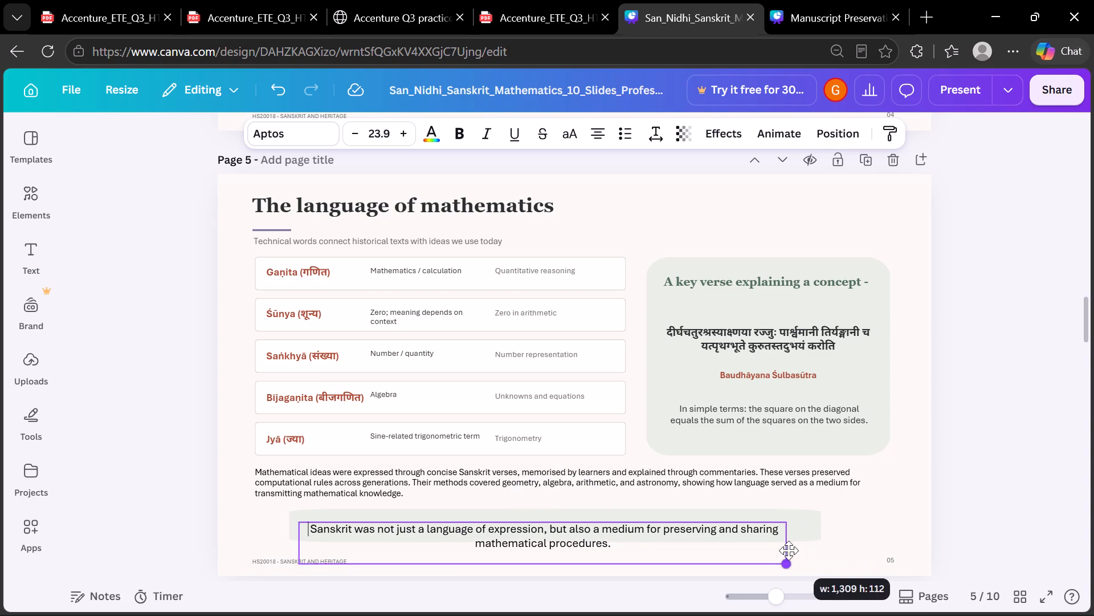
left_click_drag(789, 550, 784, 548)
left_click(692, 545)
left_click(692, 545)
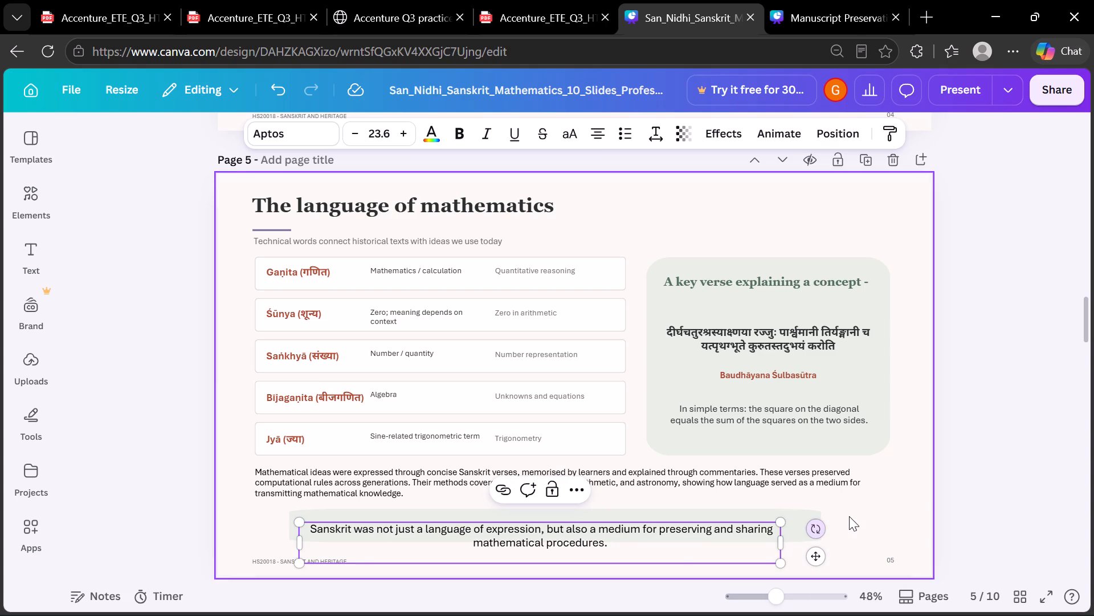
left_click(726, 551)
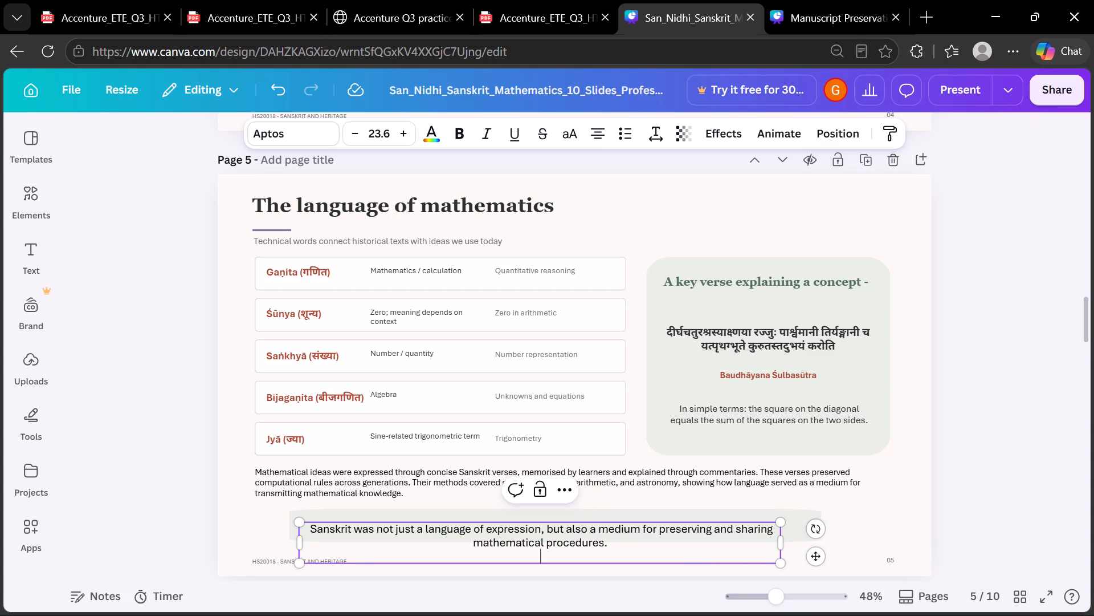
key("BackSpace")
left_click(870, 507)
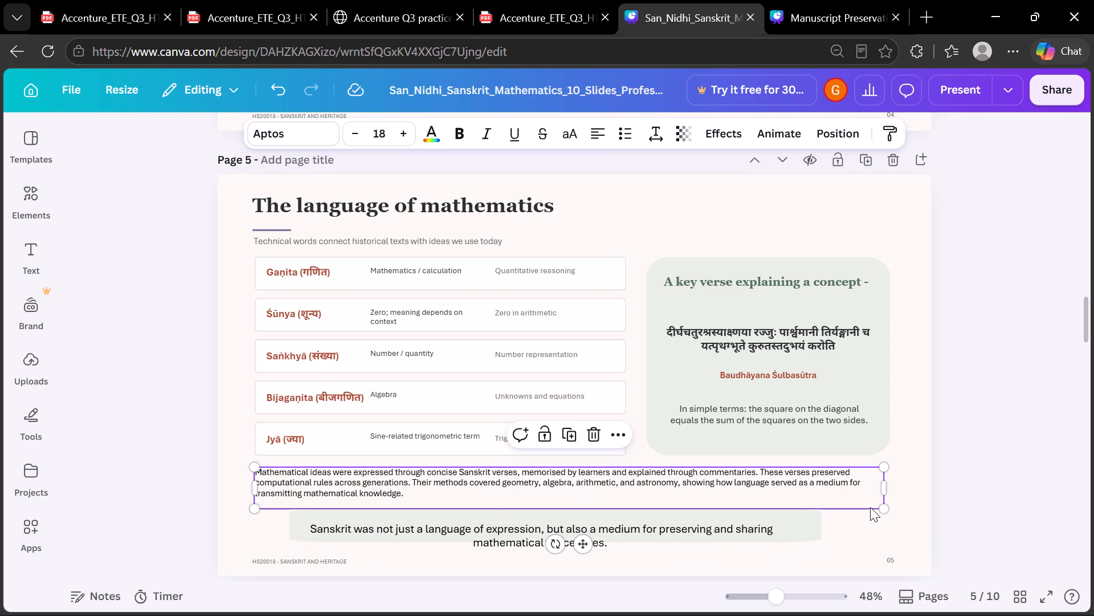
Extend the green strip downward so it covers both lines of the Sanskrit sentence.
left_click(795, 536)
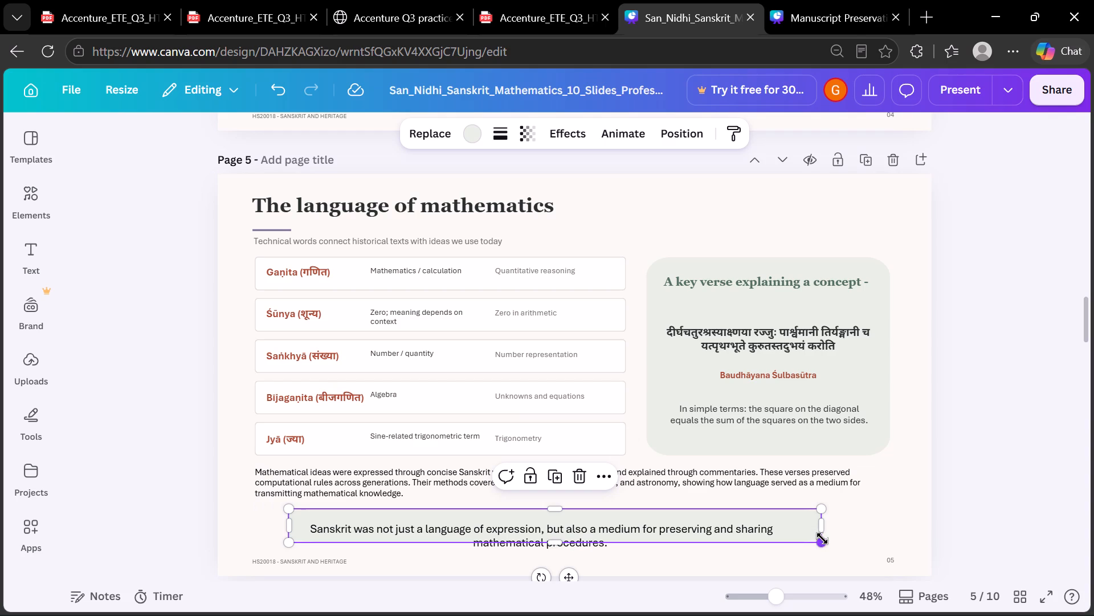
left_click(822, 542)
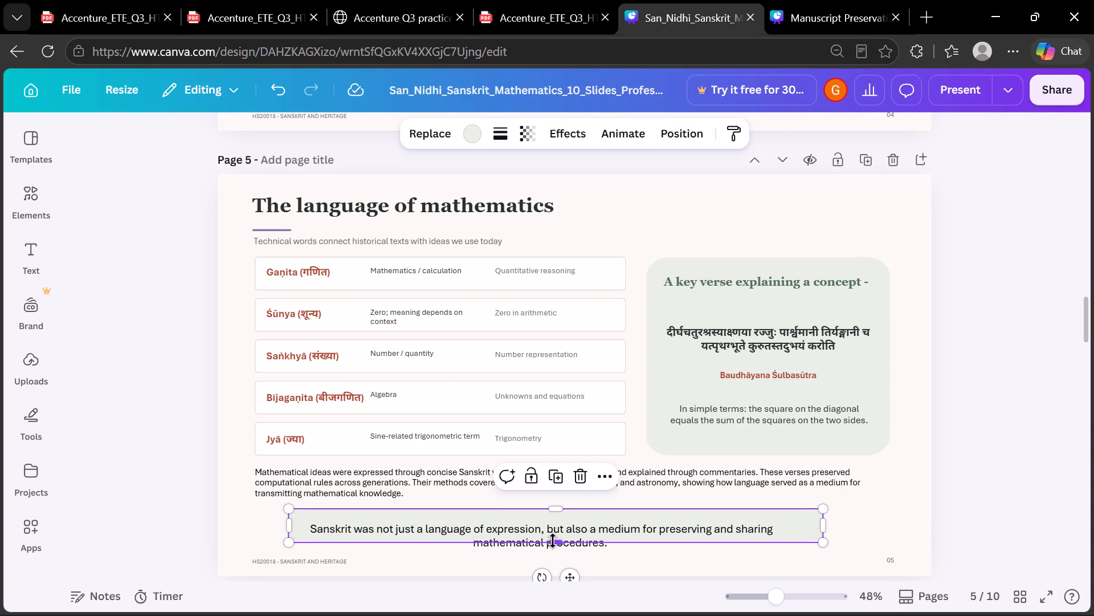
left_click_drag(553, 541, 556, 554)
left_click(912, 556)
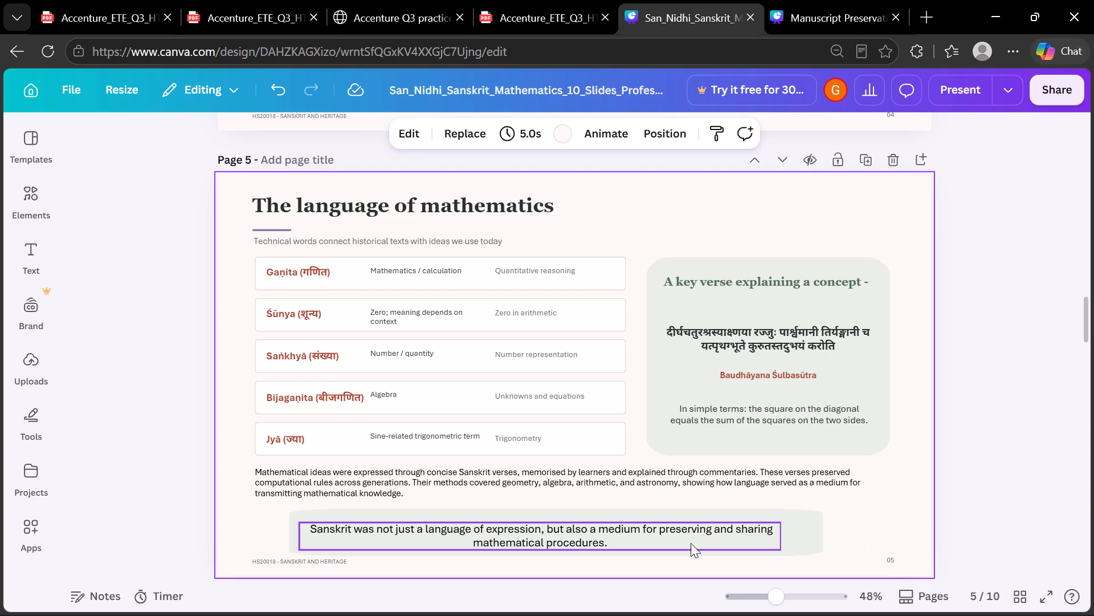
Move the Sanskrit sentence and its green strip together slightly up and centre the strip horizontally on page 5.
left_click(689, 543)
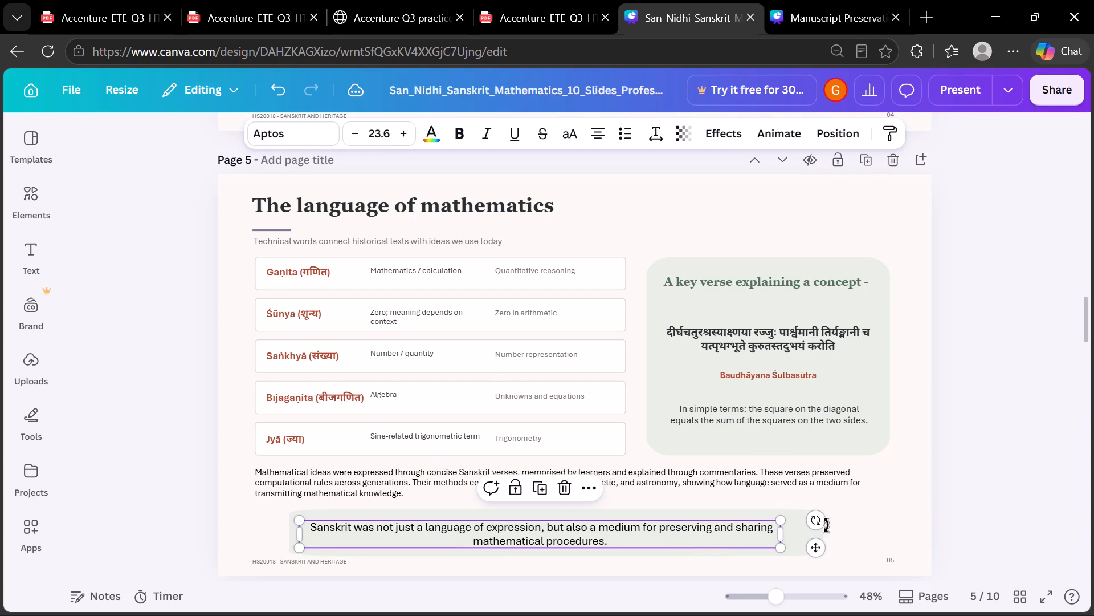
left_click(850, 528)
left_click_drag(858, 526, 746, 522)
left_click_drag(746, 522, 766, 513)
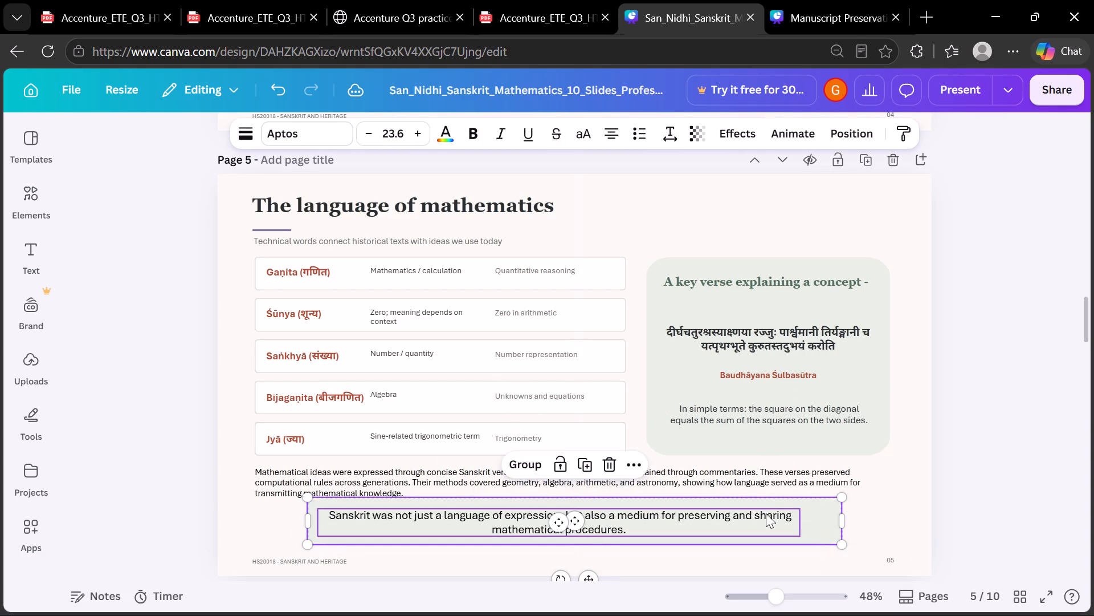
left_click_drag(766, 513, 766, 520)
left_click(901, 513)
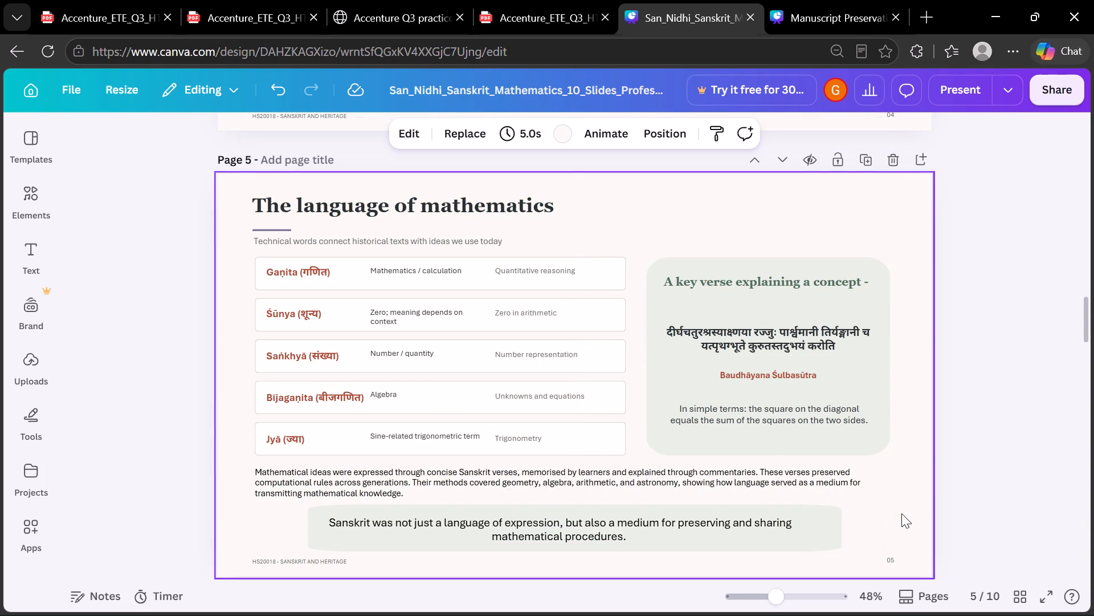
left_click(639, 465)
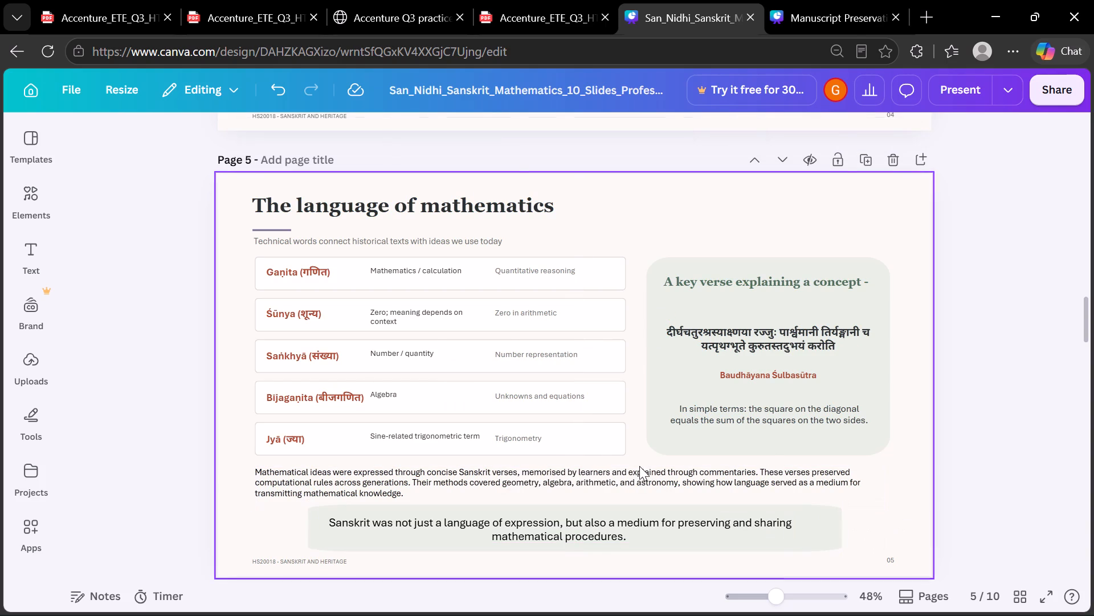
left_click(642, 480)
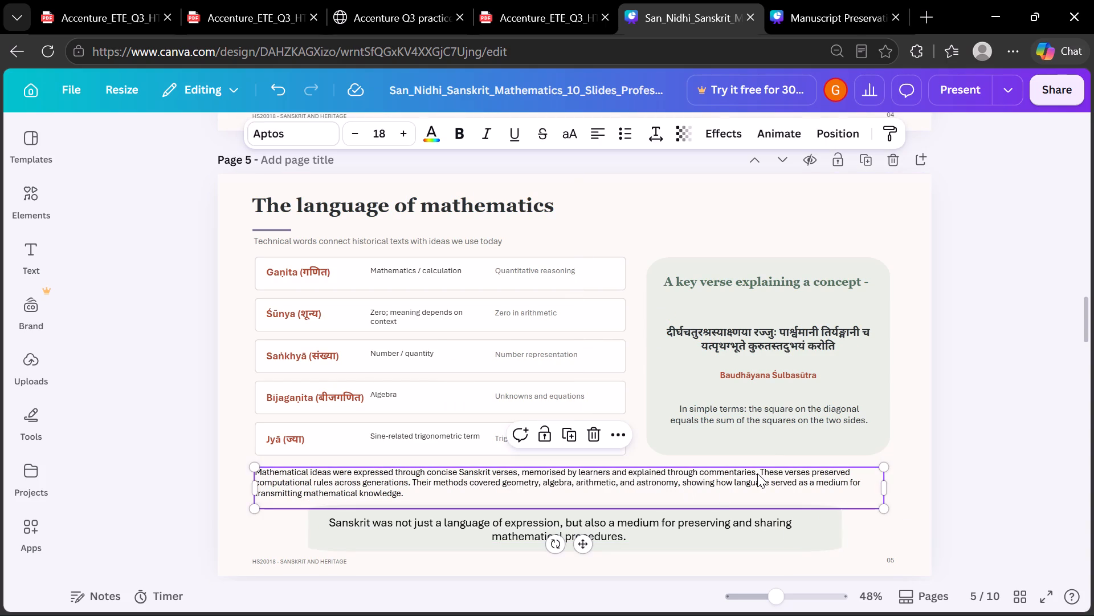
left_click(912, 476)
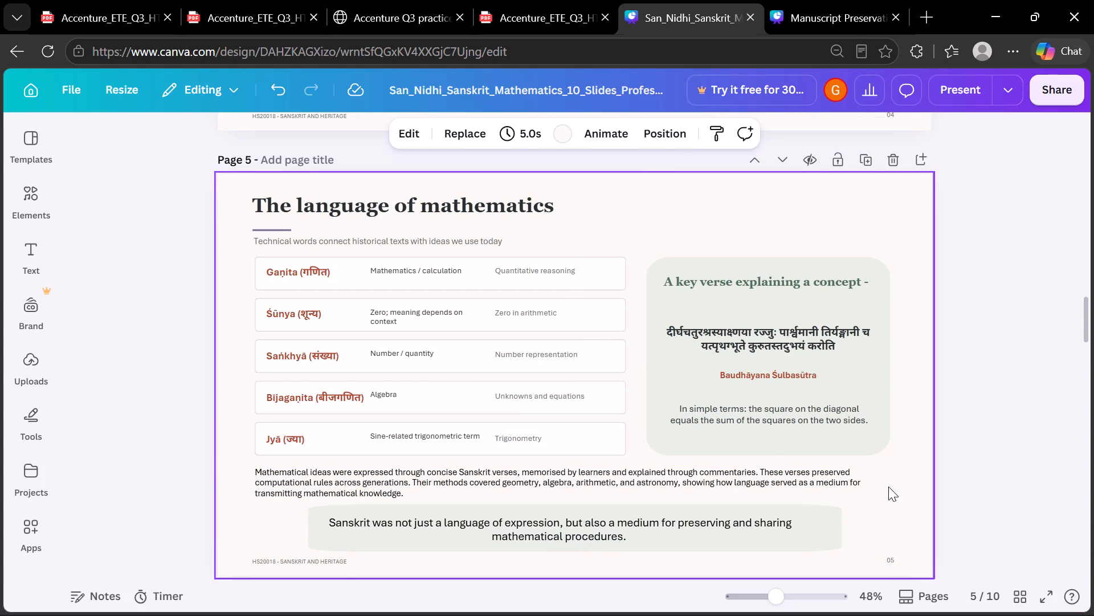
Review the completed page 5 layout and compare it with page 6, "From a written rule to an algorithm".
scroll(917, 498, "down", 3)
scroll(917, 498, "up", 2)
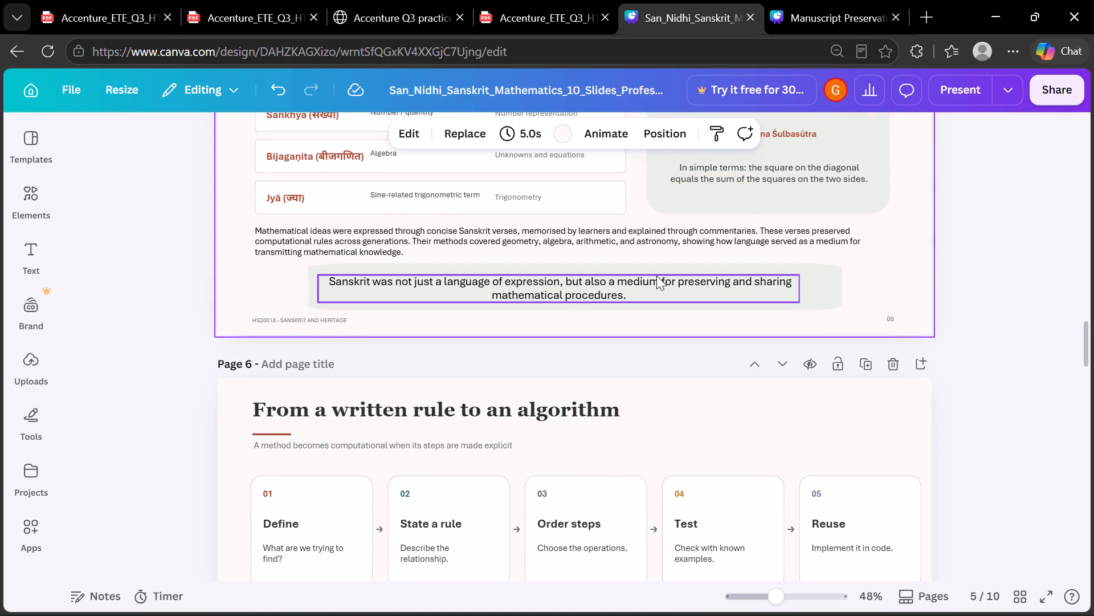
left_click(873, 299)
scroll(873, 299, "down", 1)
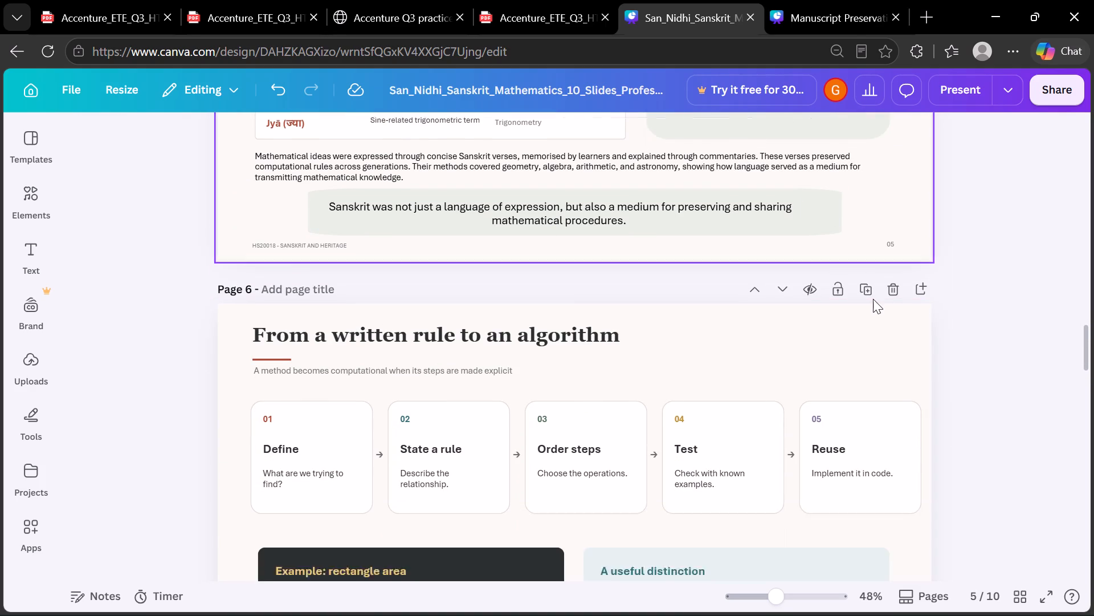
scroll(873, 299, "down", 4)
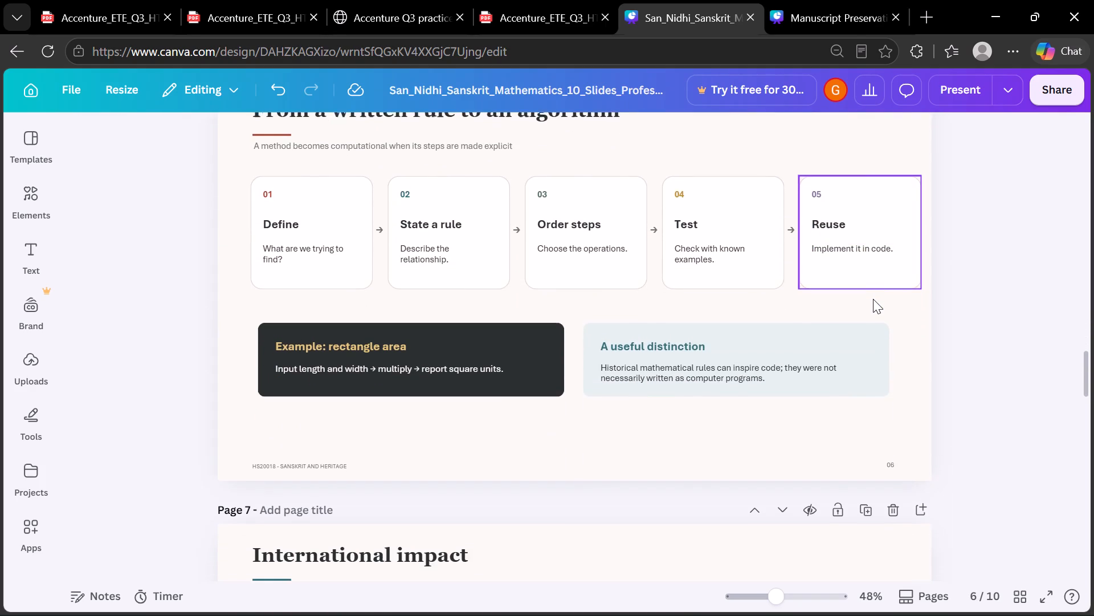
scroll(873, 299, "down", 1)
scroll(873, 299, "up", 2)
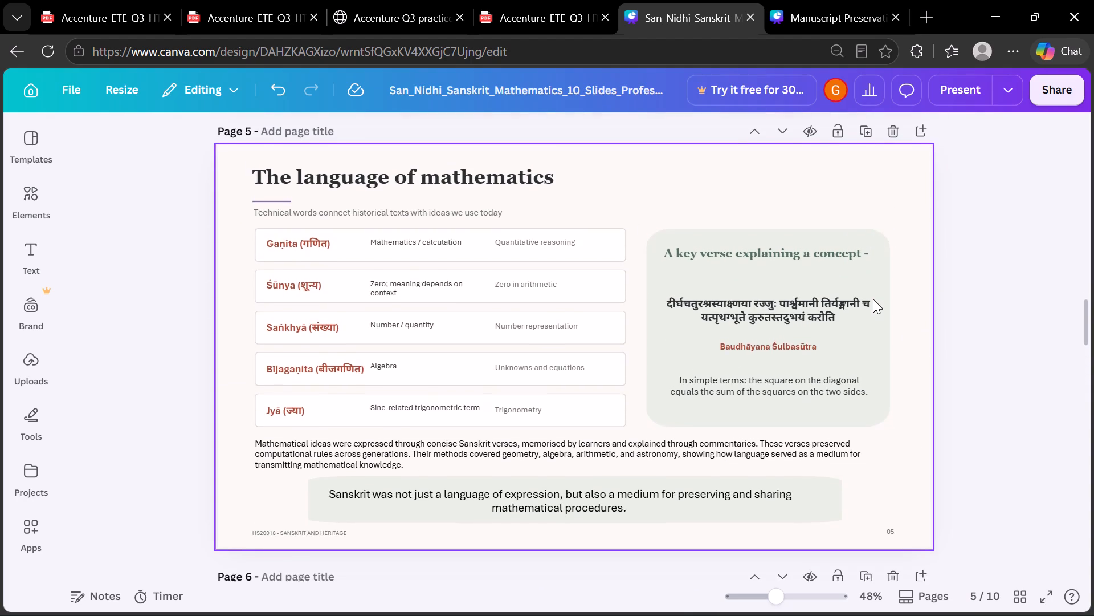
scroll(873, 299, "up", 1)
scroll(873, 299, "down", 3)
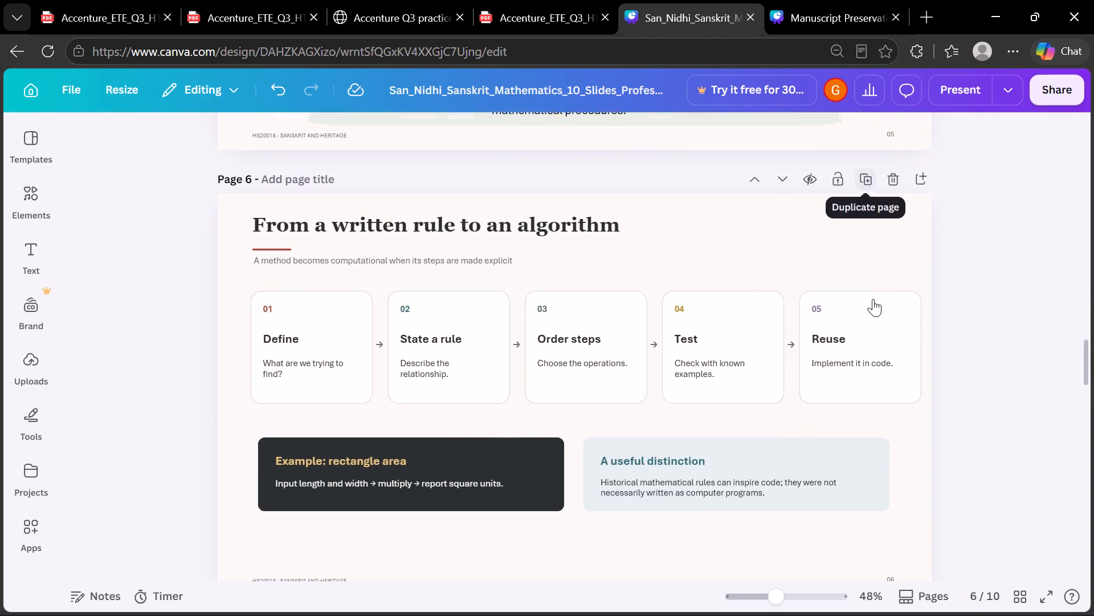
scroll(873, 299, "down", 1)
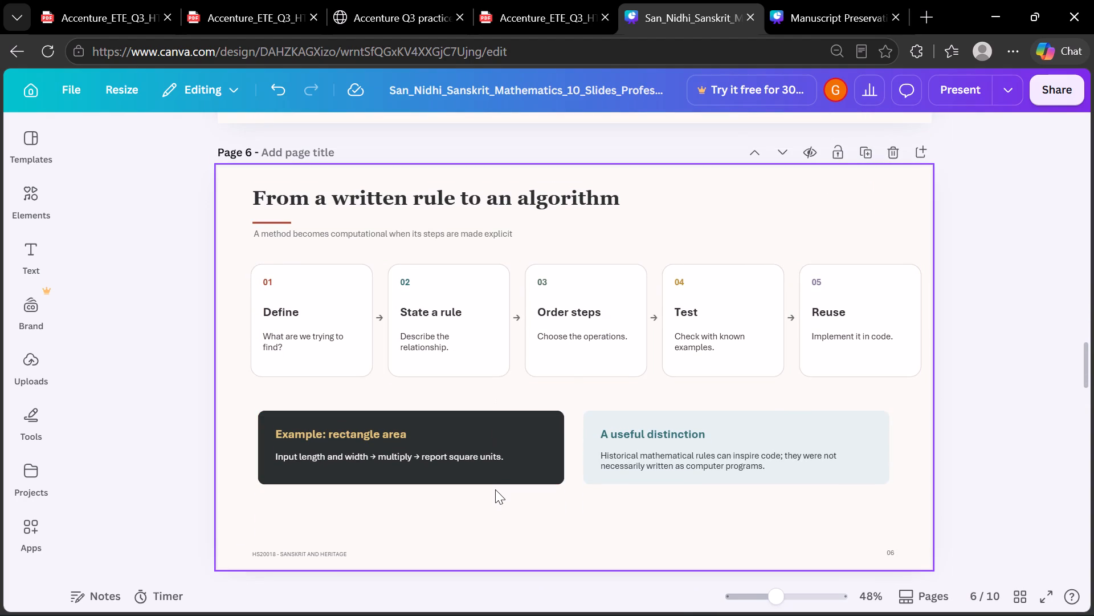
Examine the layout of pages 6 and 7, and look through the rest of the deck to the Conclusion on page 10.
left_click(495, 489)
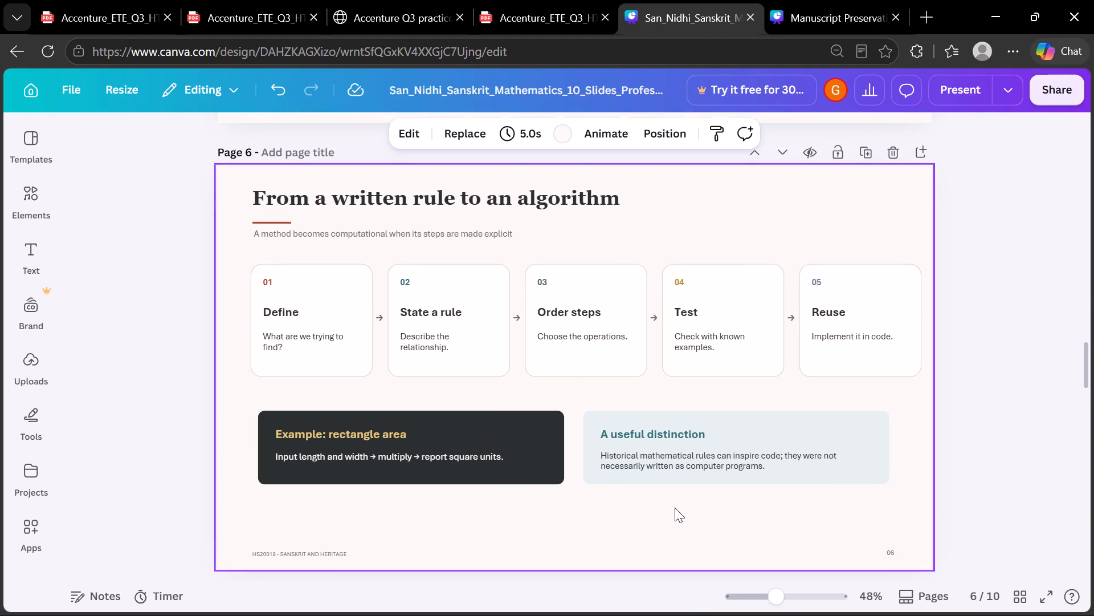
scroll(675, 508, "down", 1)
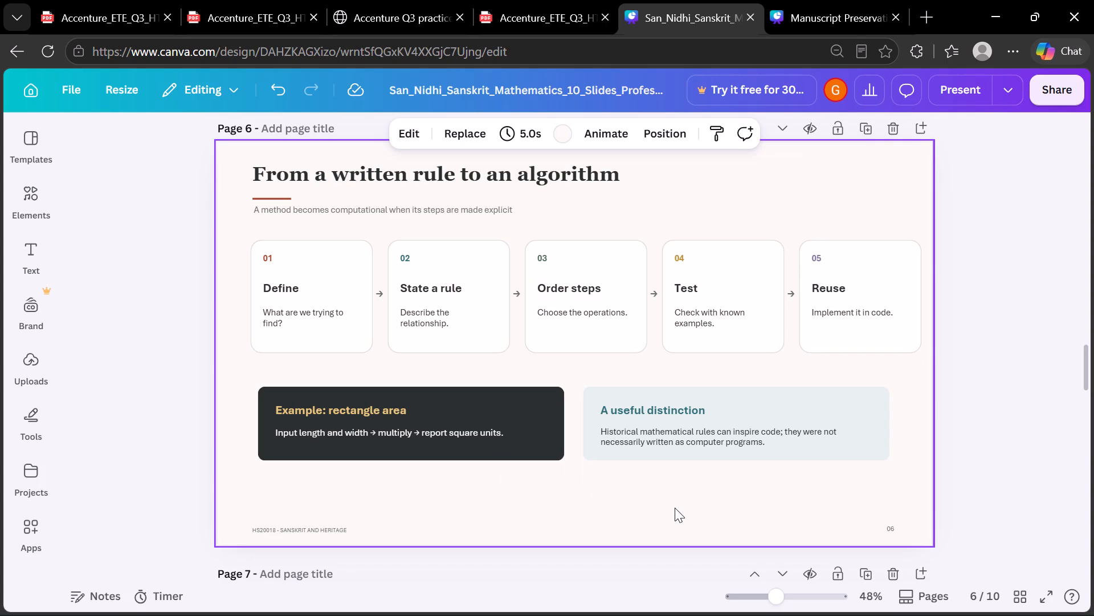
scroll(675, 508, "down", 1)
scroll(675, 508, "up", 1)
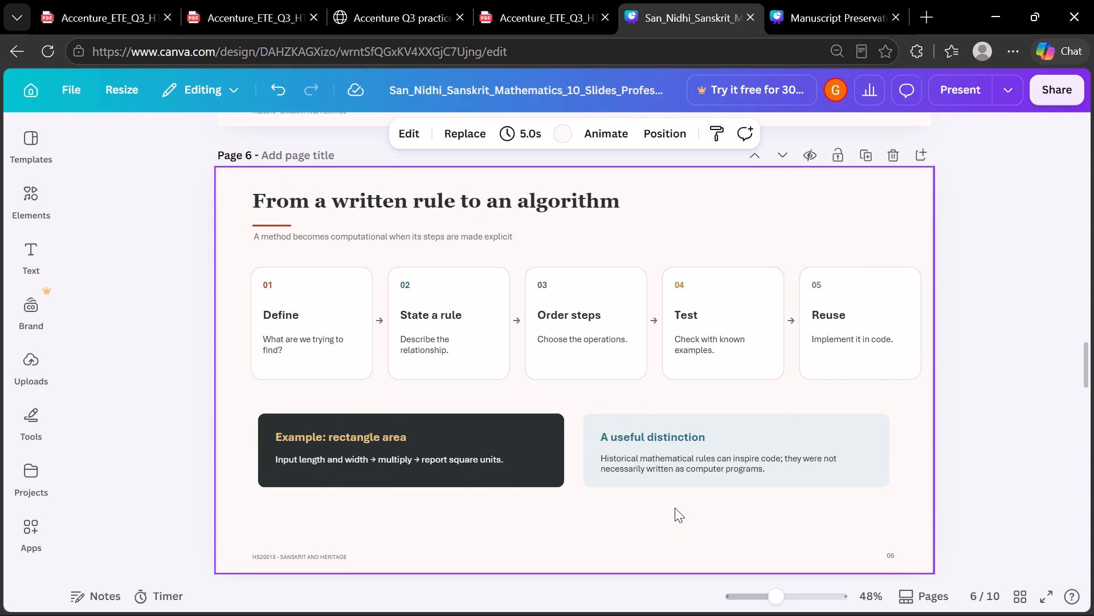
scroll(675, 508, "down", 2)
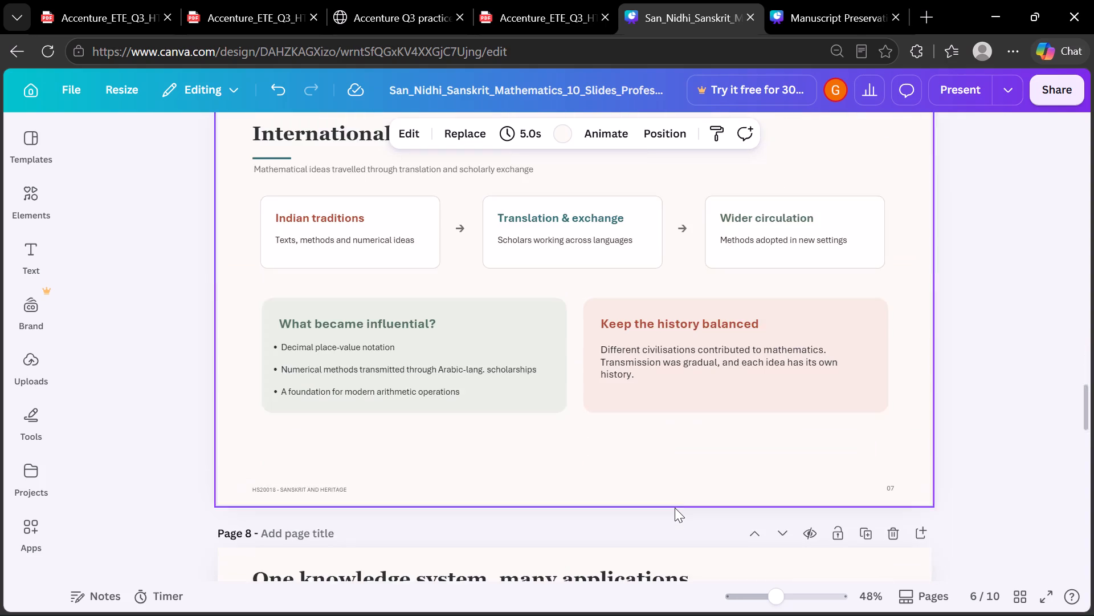
scroll(675, 508, "up", 3)
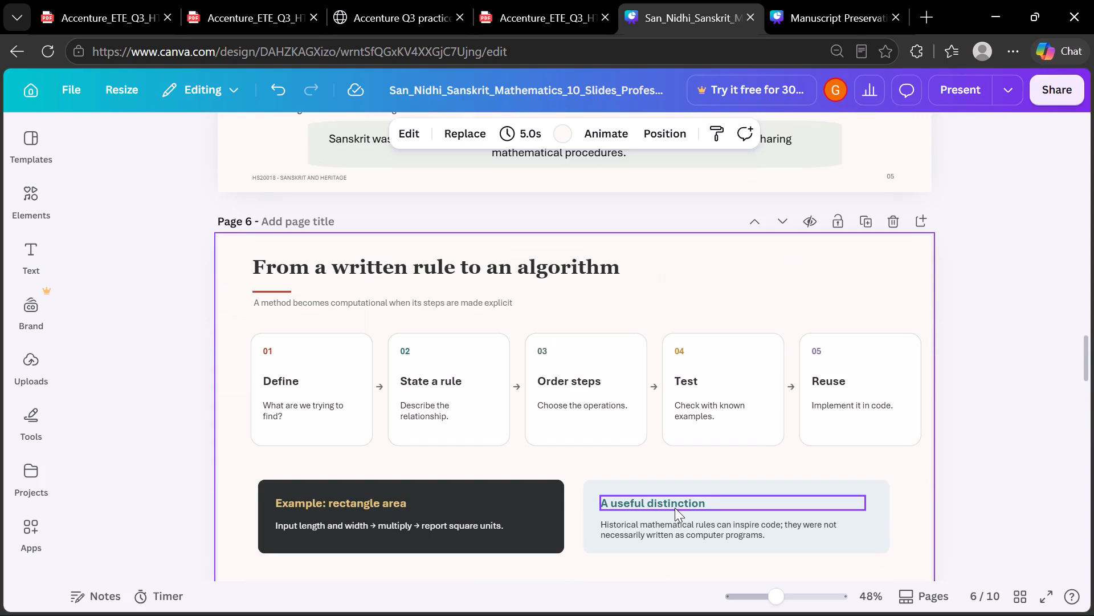
scroll(675, 508, "up", 10)
scroll(675, 508, "down", 5)
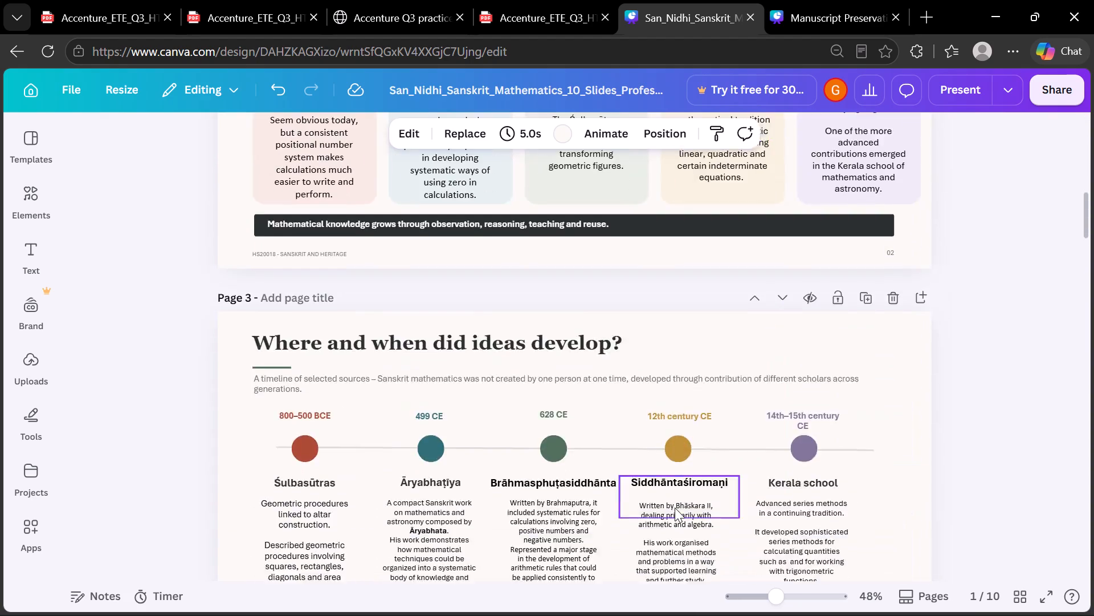
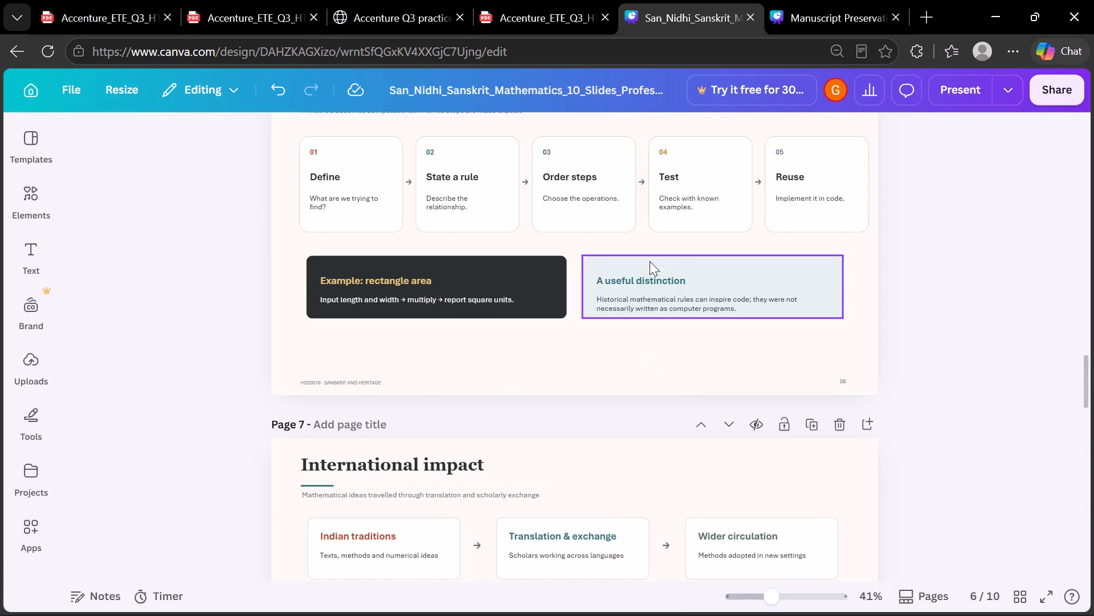
Adjust the height of the dark "Example: rectangle area" box on page 6 from its lower edge.
left_click(524, 289)
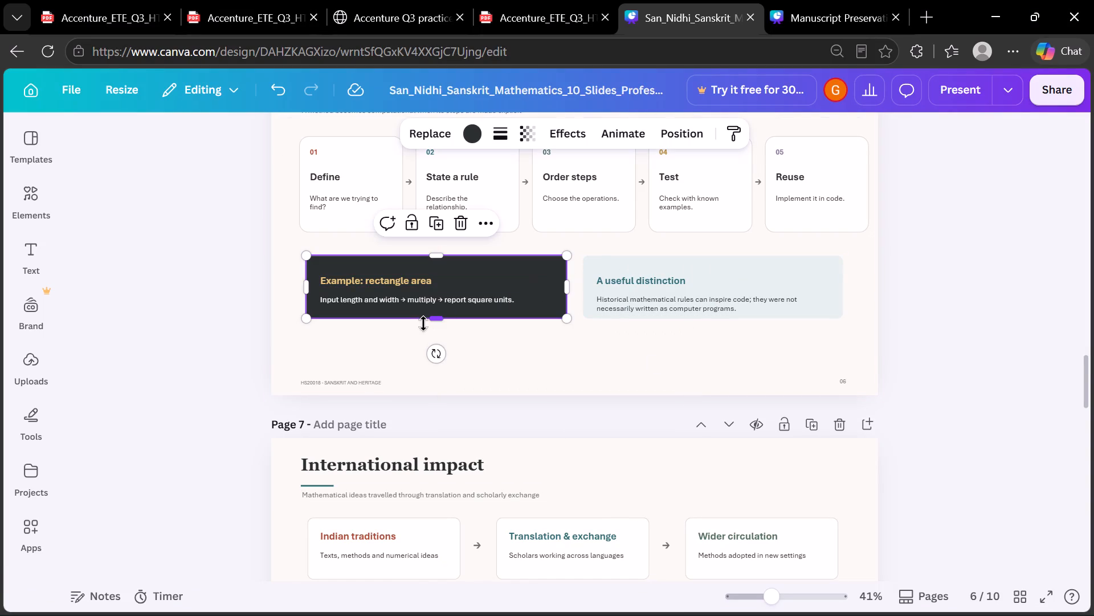
left_click(427, 323)
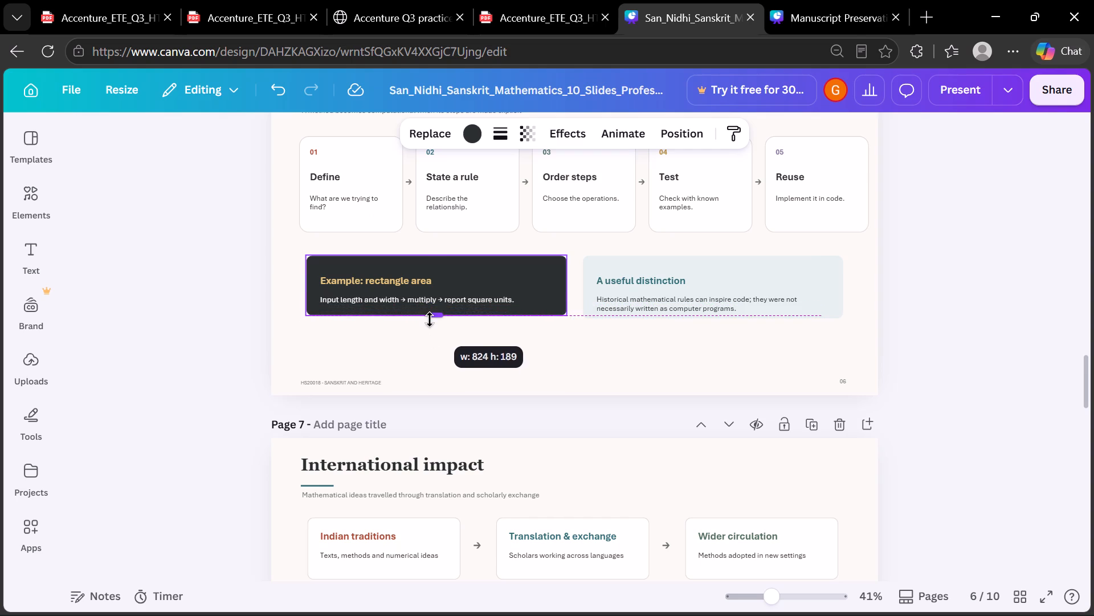
Move the heading and text of page 6's "Example: rectangle area" box slightly up and shorten the box from its lower edge.
left_click_drag(414, 285, 414, 277)
left_click_drag(413, 297, 412, 286)
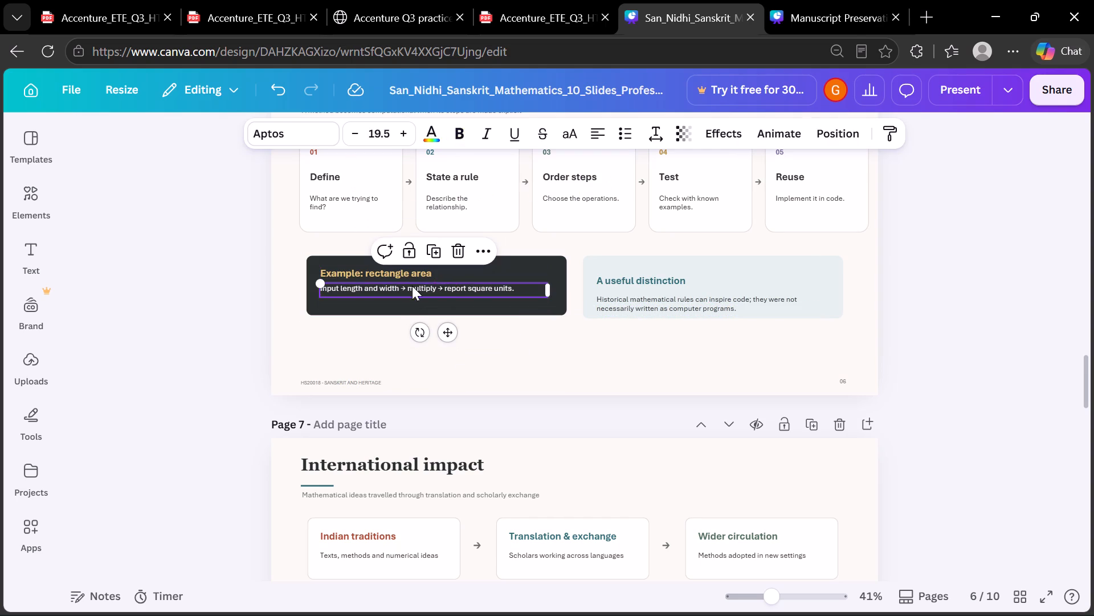
left_click(415, 315)
left_click_drag(436, 315, 436, 305)
Move the "A useful distinction" heading and text up, level with the neighbouring box's text, and shorten its box to the same height.
left_click_drag(625, 275, 625, 272)
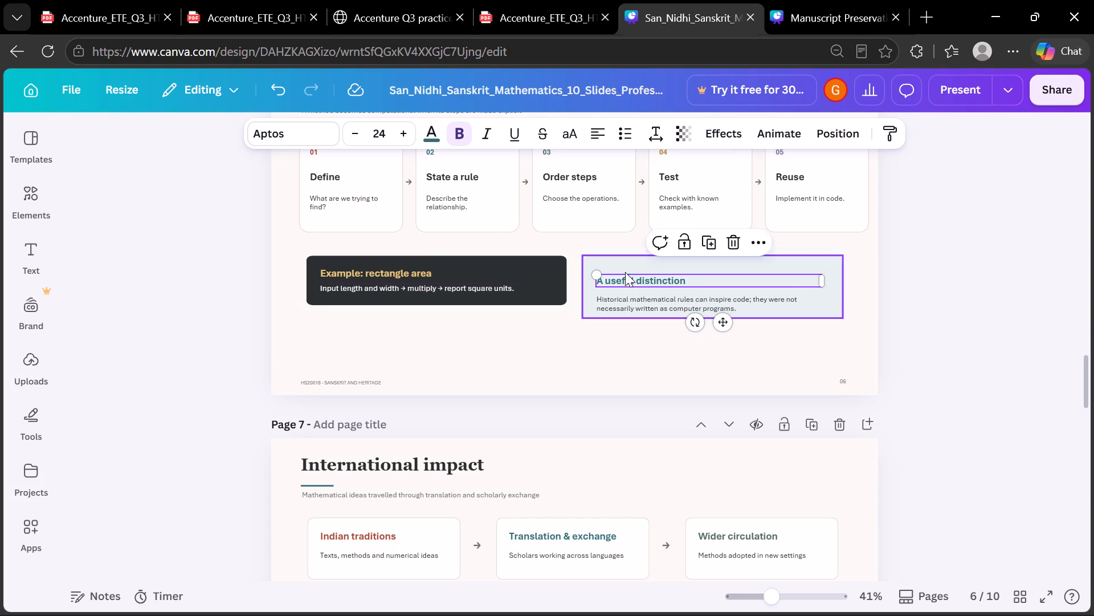
left_click_drag(625, 272, 623, 269)
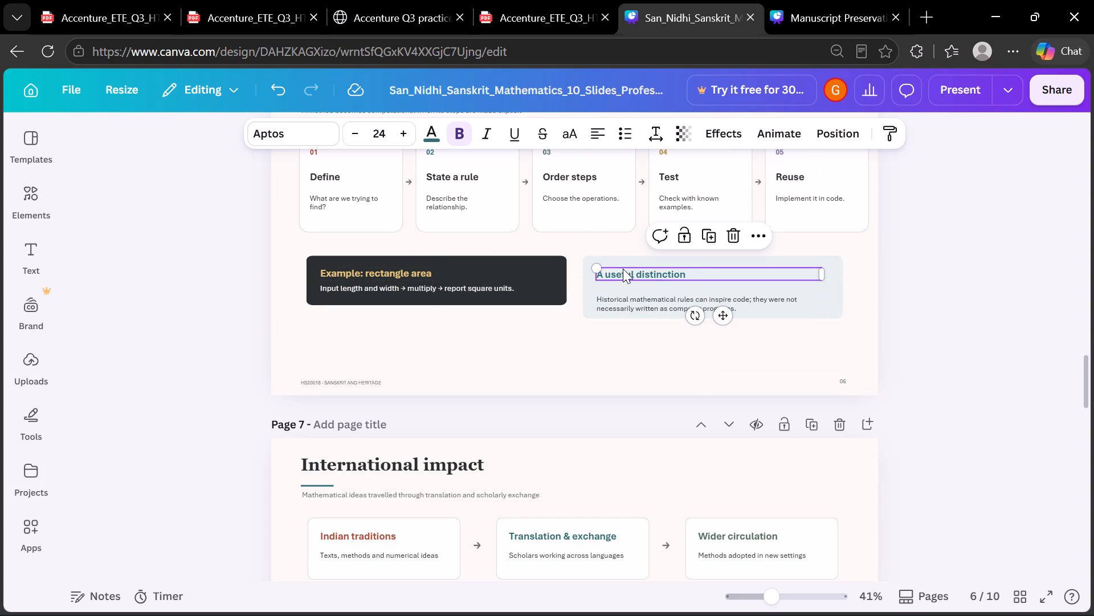
left_click(623, 269)
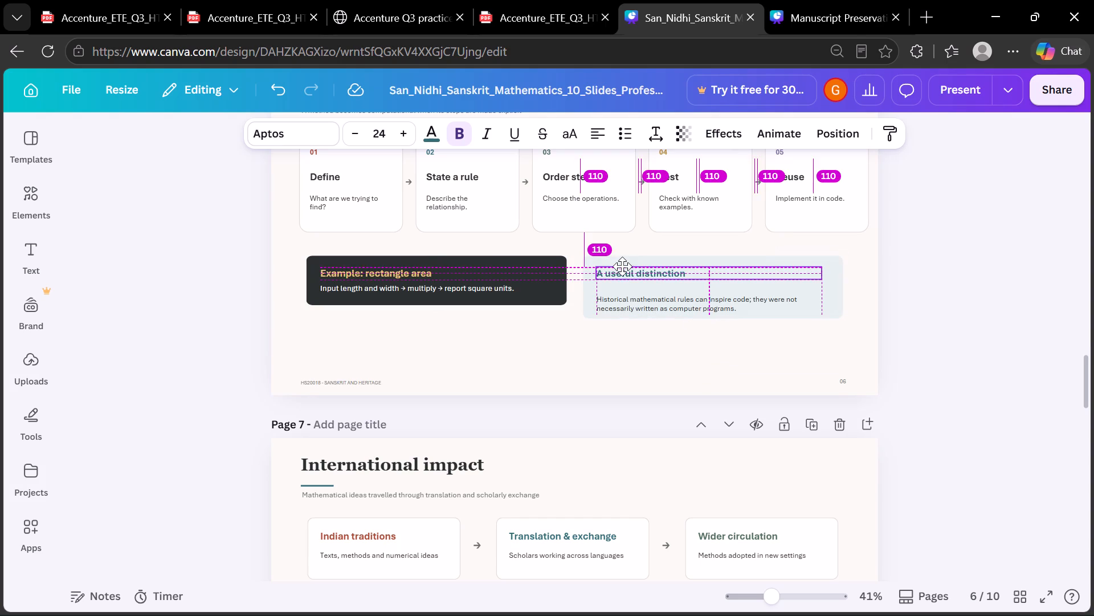
left_click_drag(630, 302, 631, 290)
left_click(639, 318)
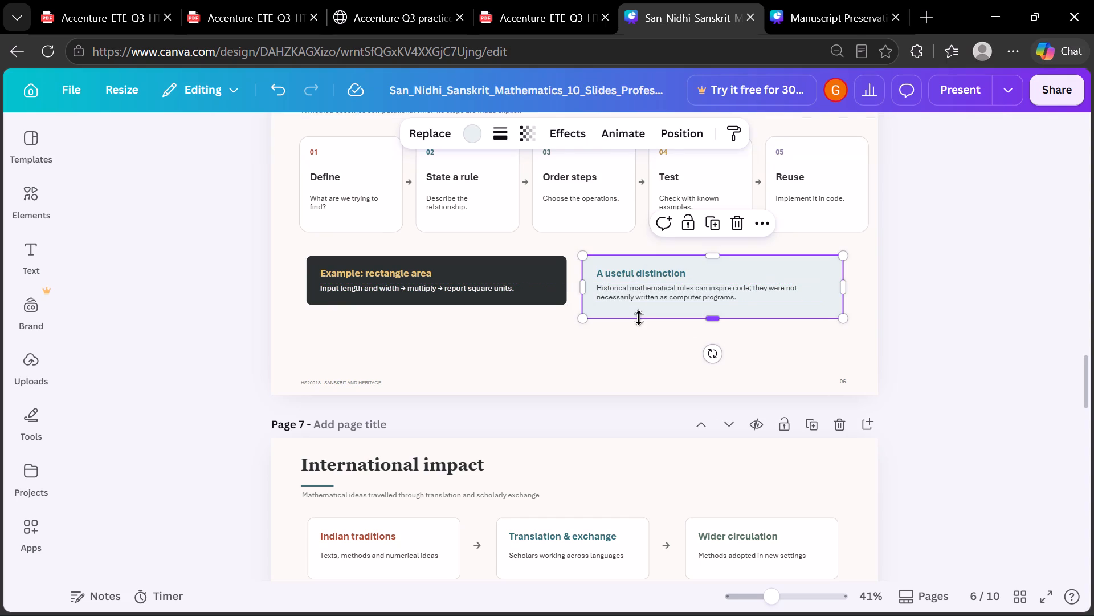
left_click_drag(705, 317, 708, 302)
left_click(708, 302)
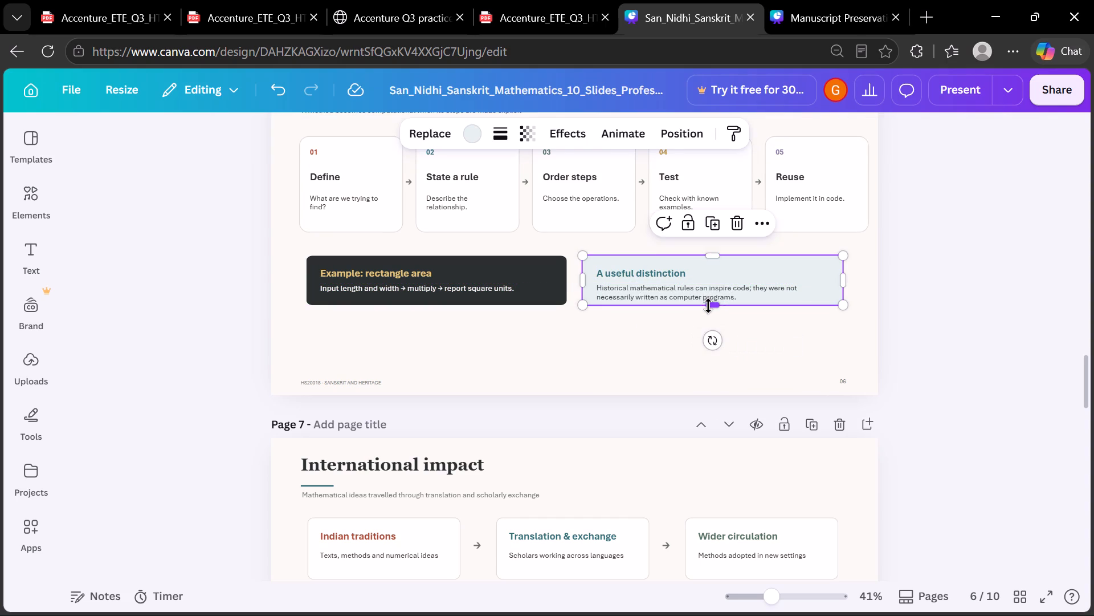
left_click(649, 340)
scroll(649, 340, "up", 1)
scroll(649, 340, "down", 1)
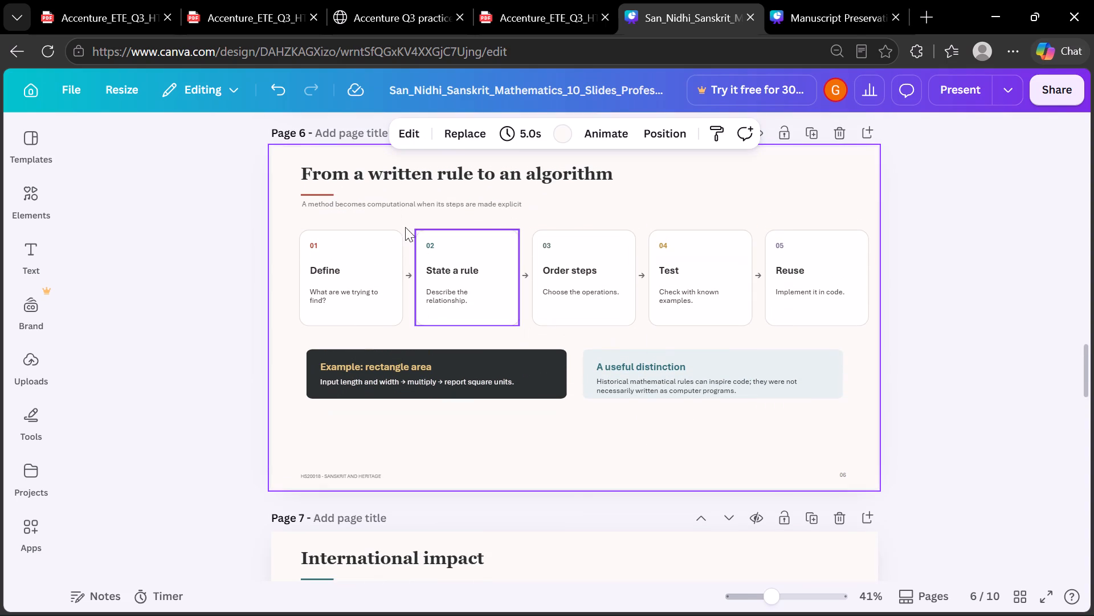